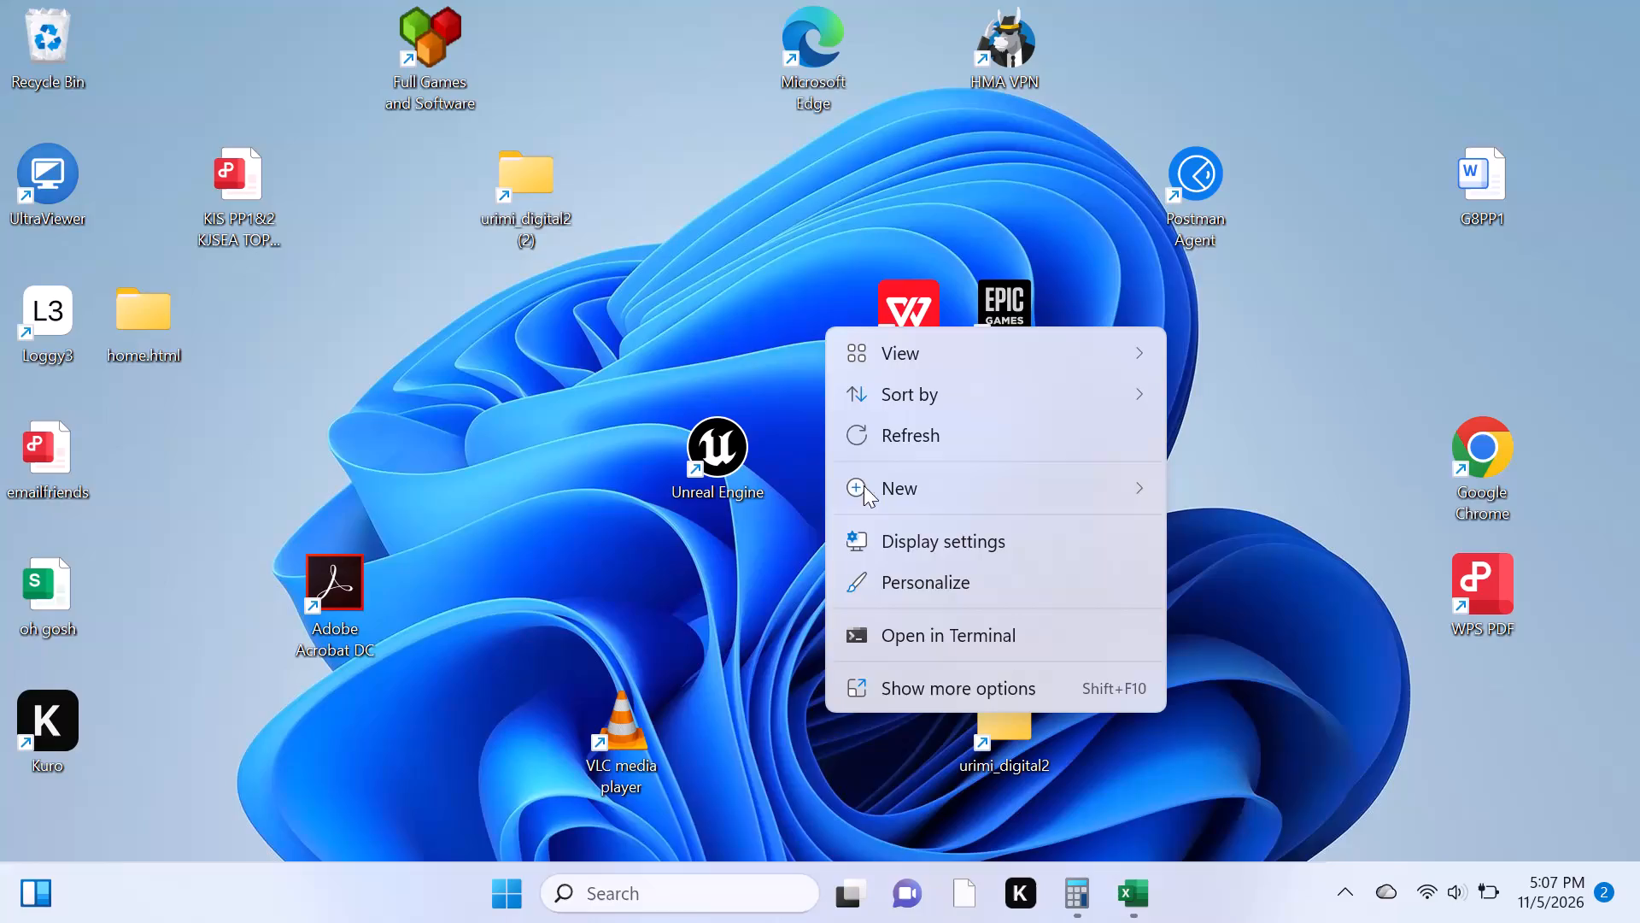
Dismiss the desktop context menu and launch Google Chrome from its desktop shortcut.
left_click_drag(695, 565, 709, 583)
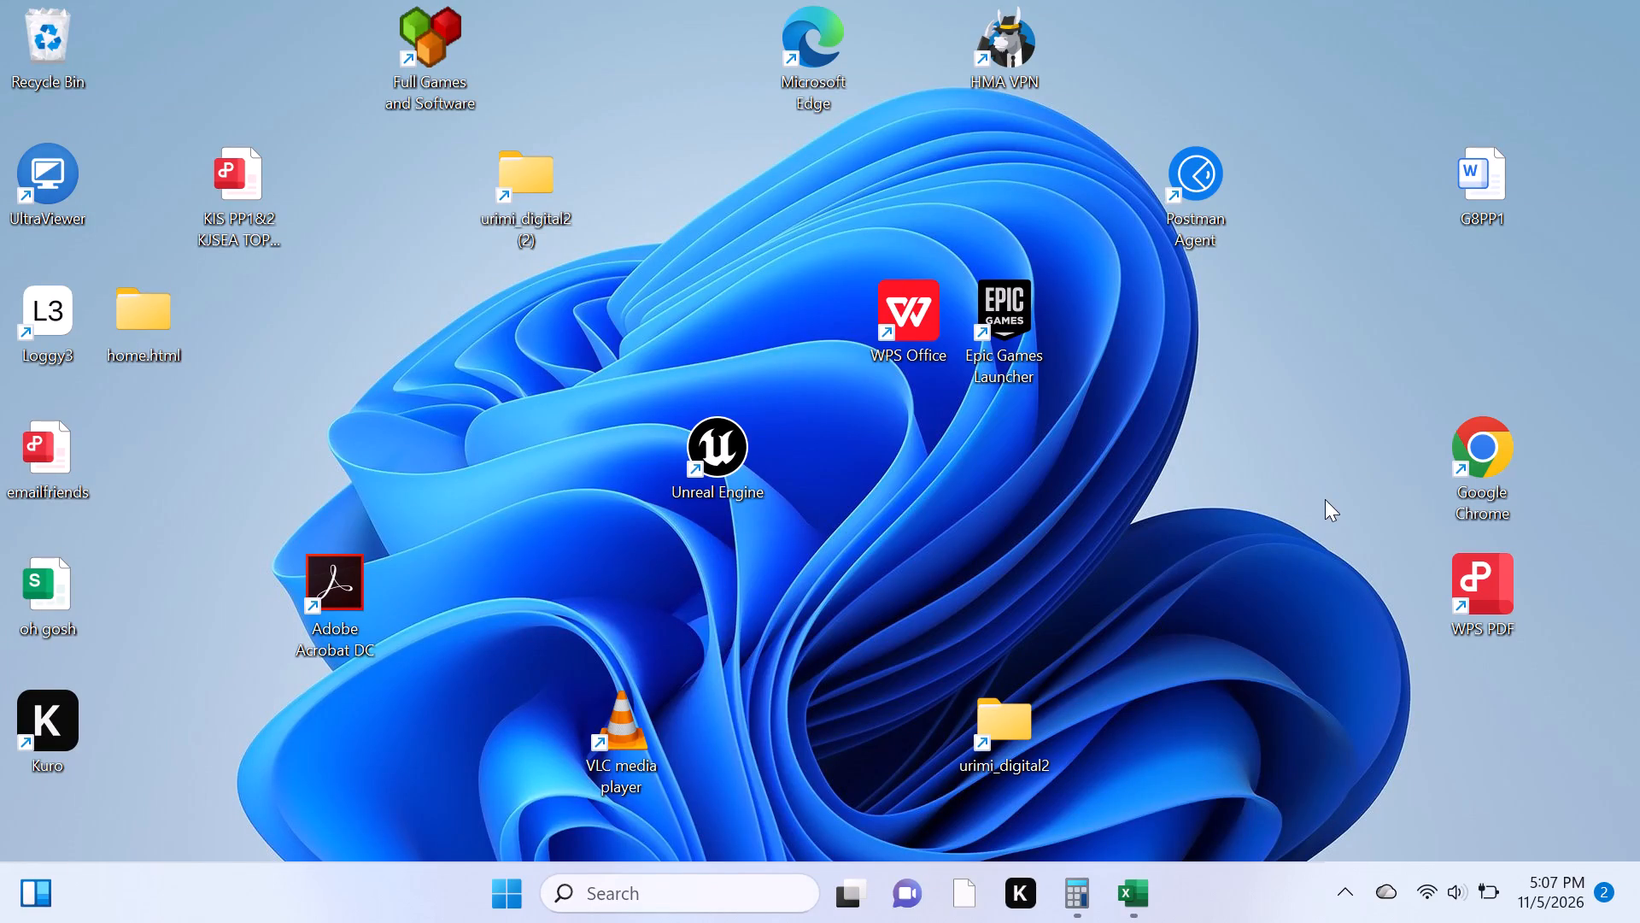
left_click(1508, 461)
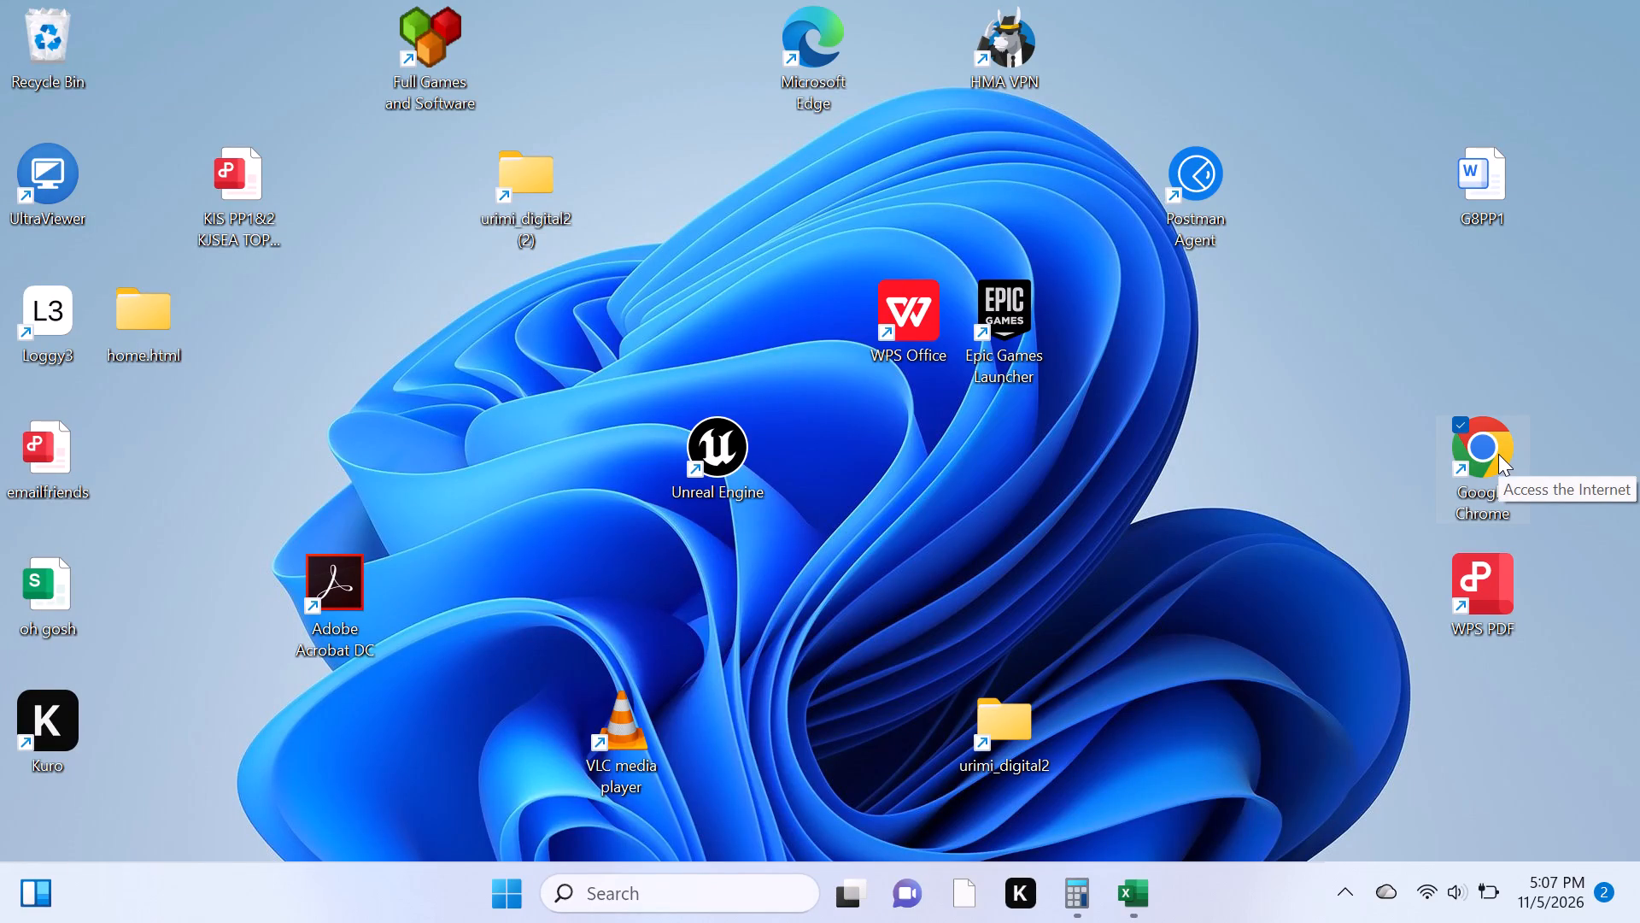
double_click(1494, 449)
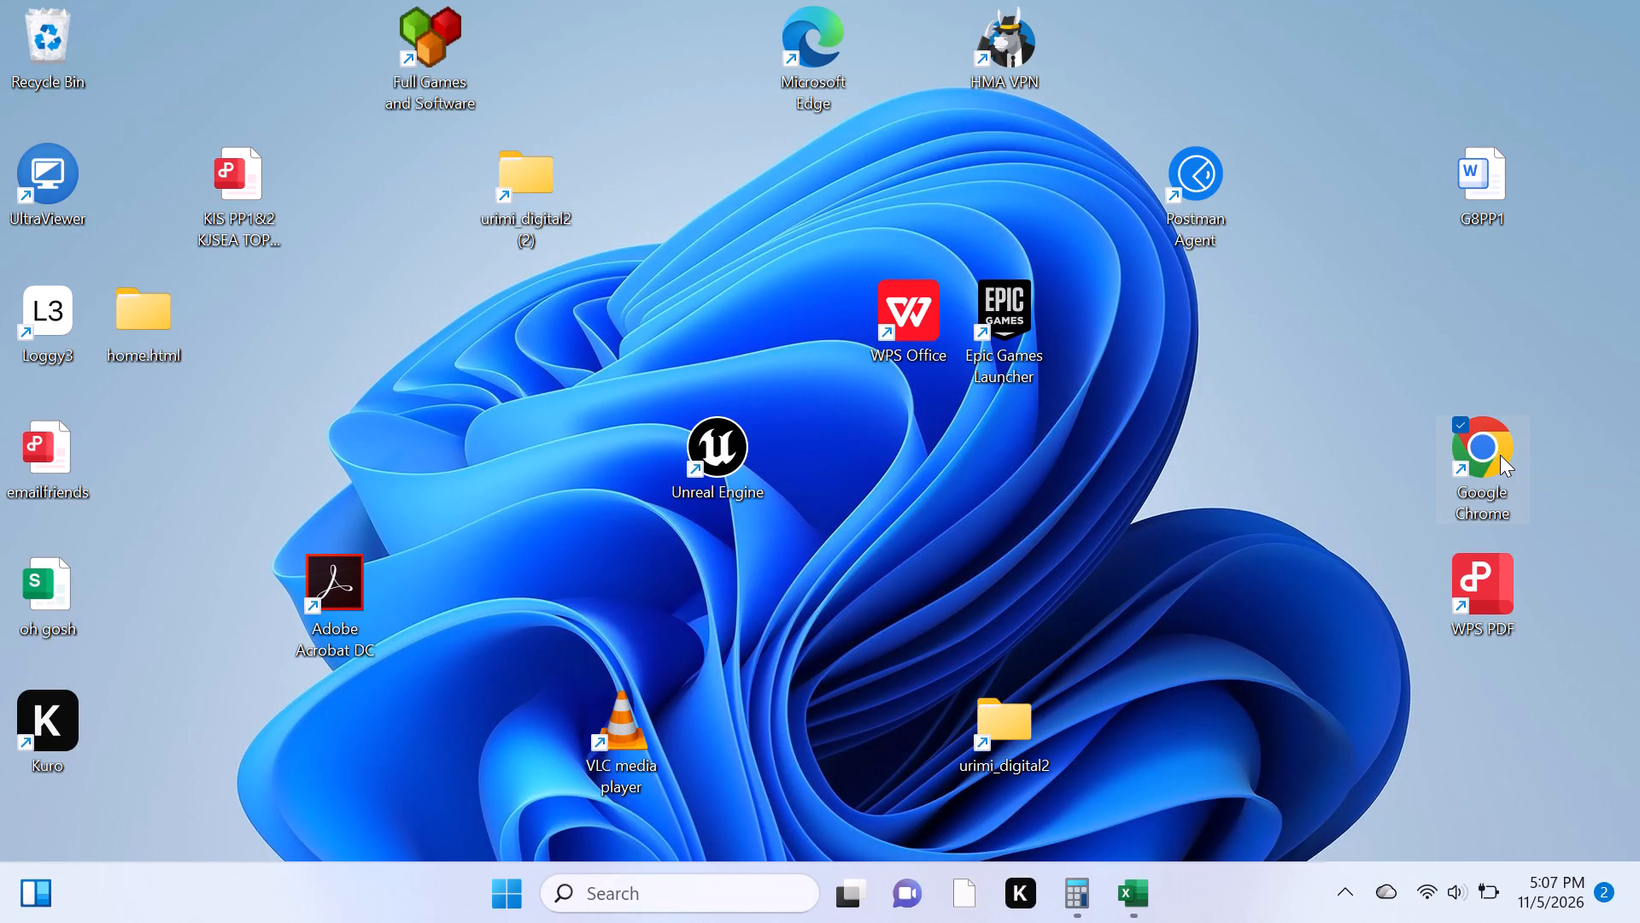
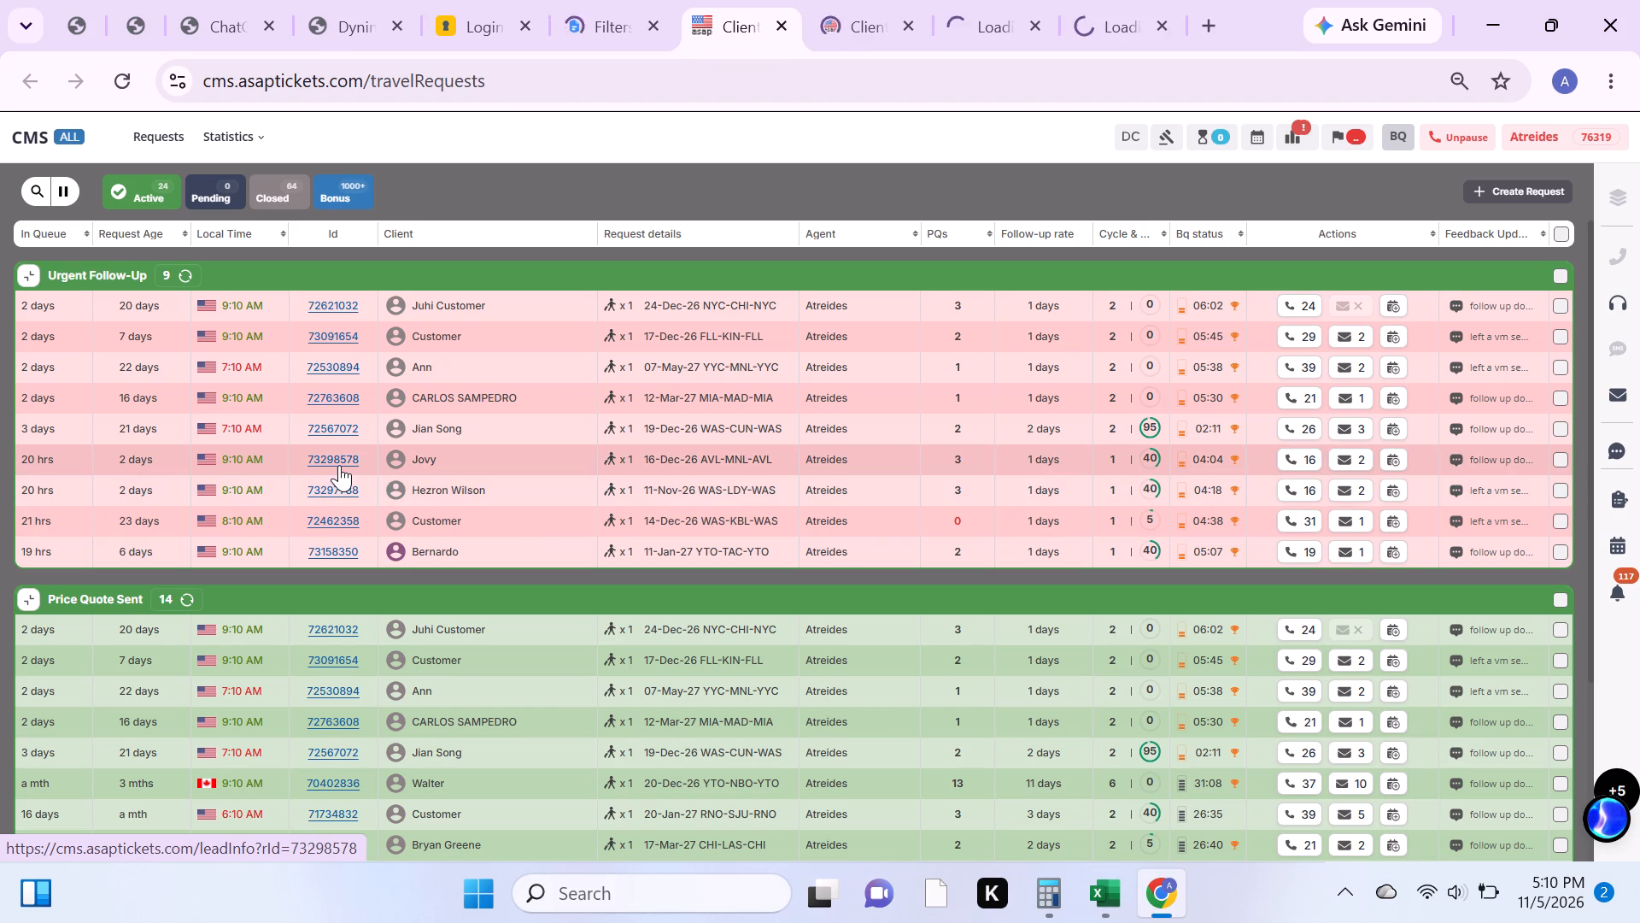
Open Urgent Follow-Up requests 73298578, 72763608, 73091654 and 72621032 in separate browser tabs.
left_click(339, 464, "ctrl")
left_click(339, 395, "ctrl")
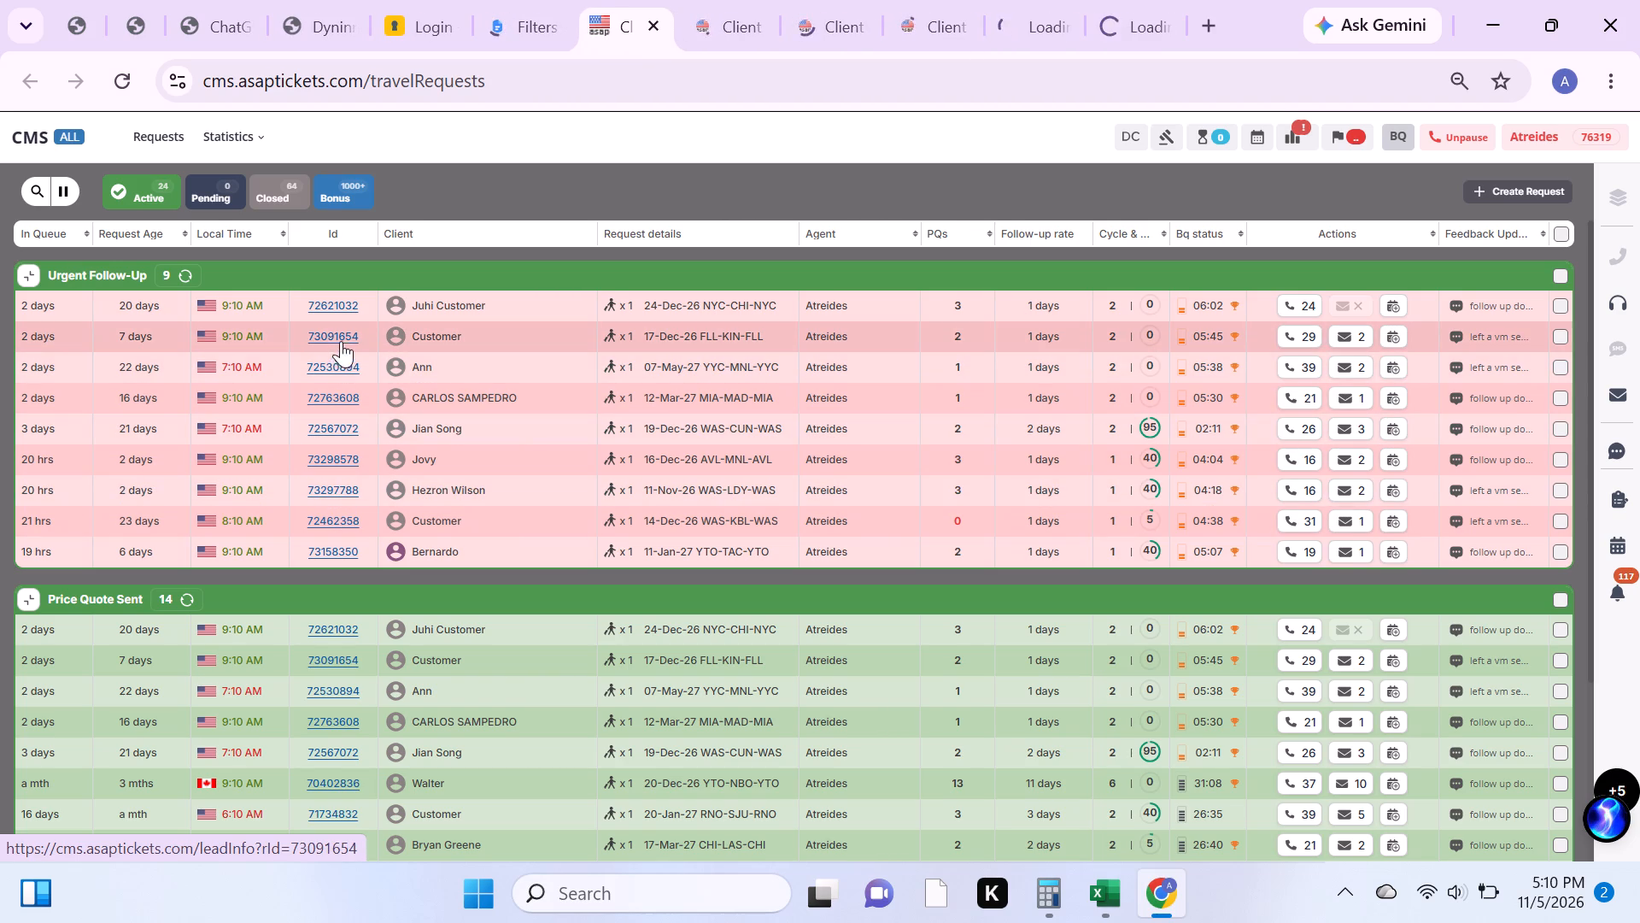
left_click(340, 334, "ctrl")
left_click(337, 307, "ctrl")
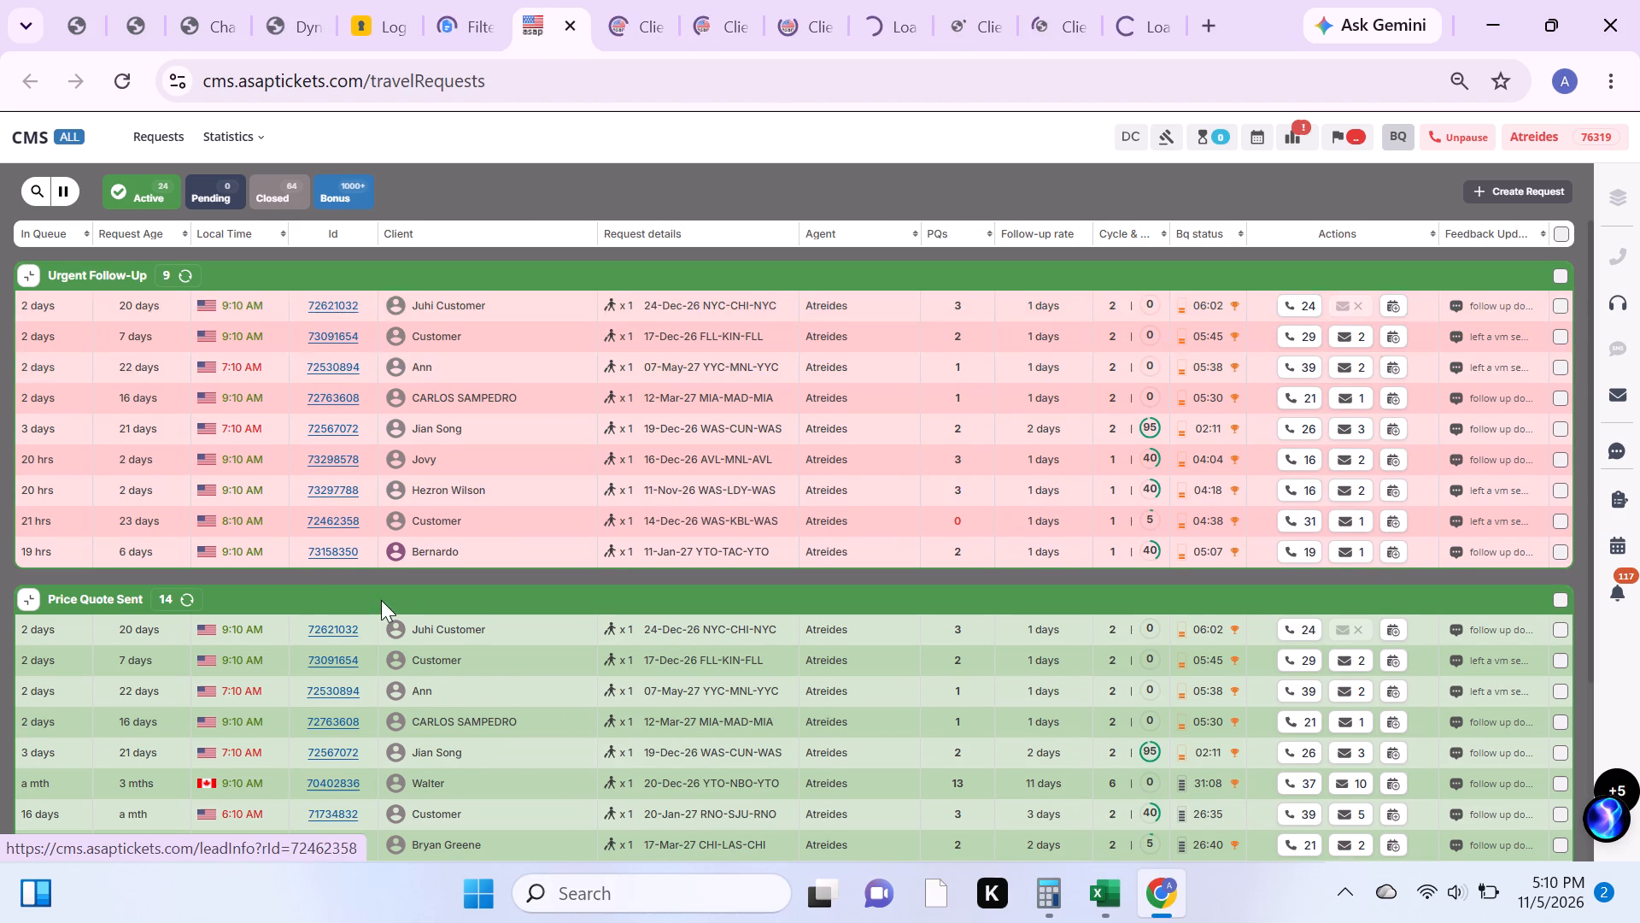
scroll(385, 606, "down", 2)
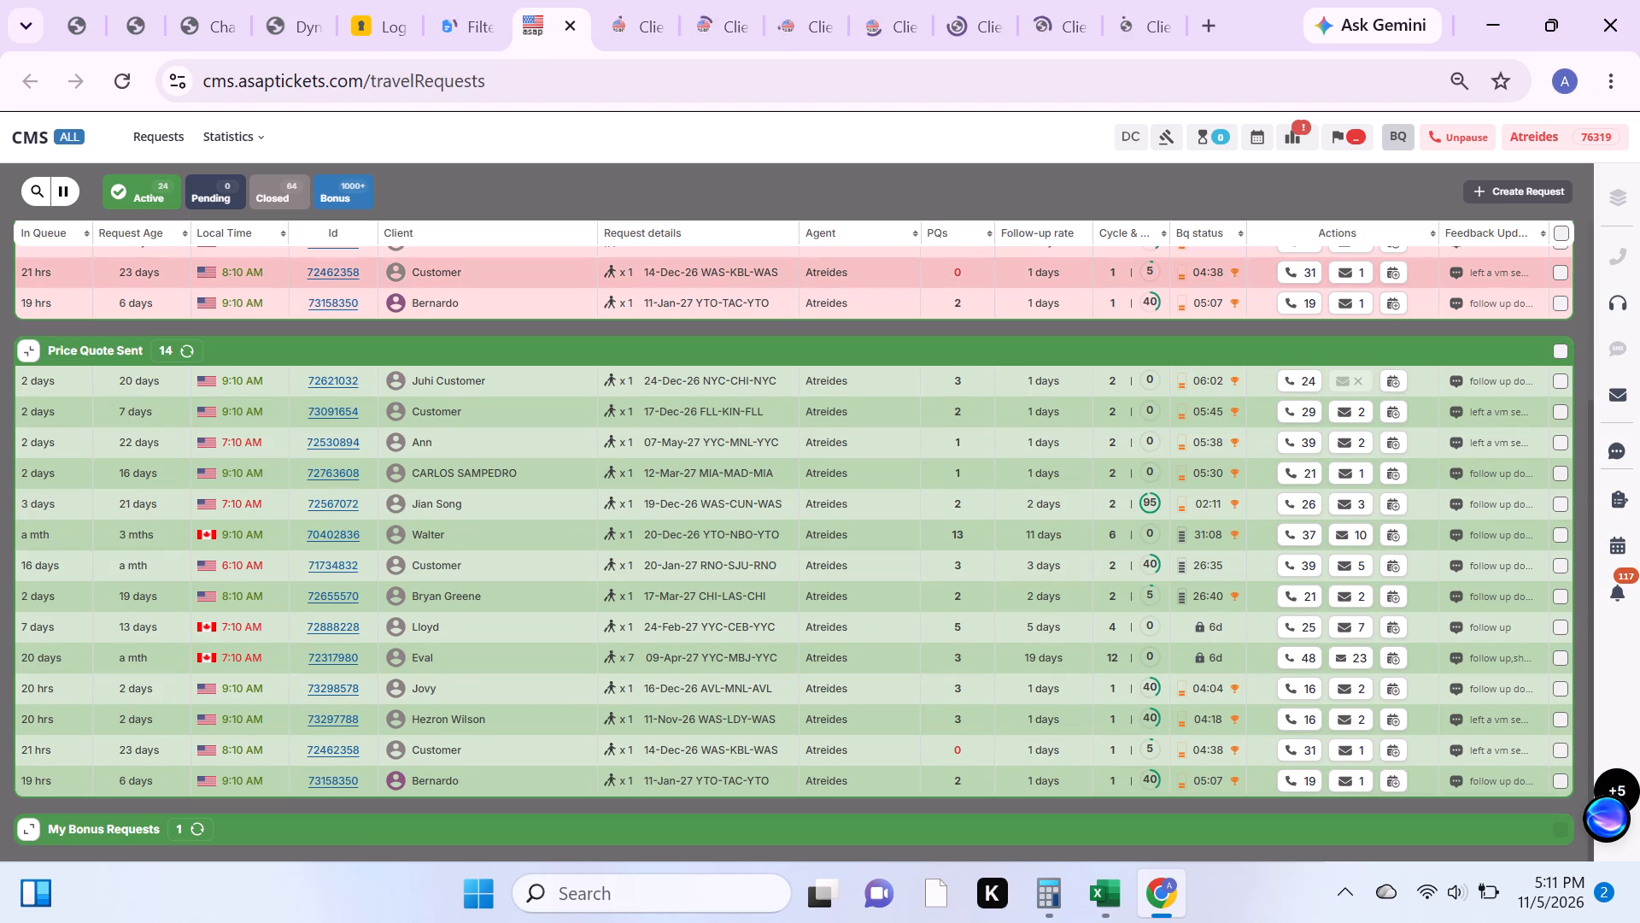
left_click(648, 45)
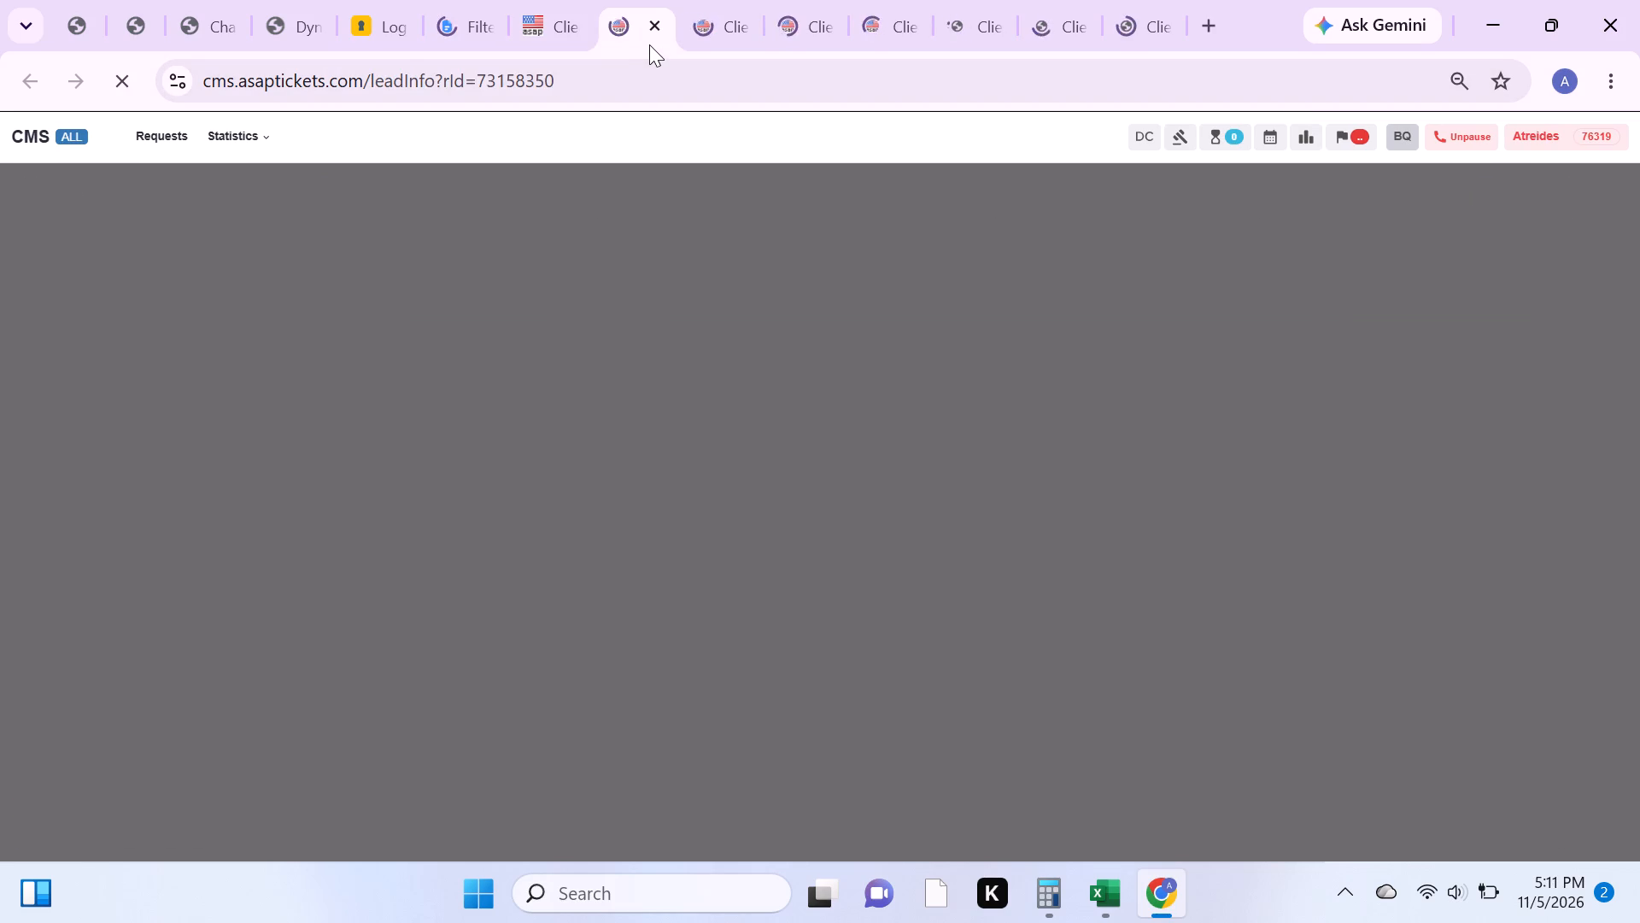
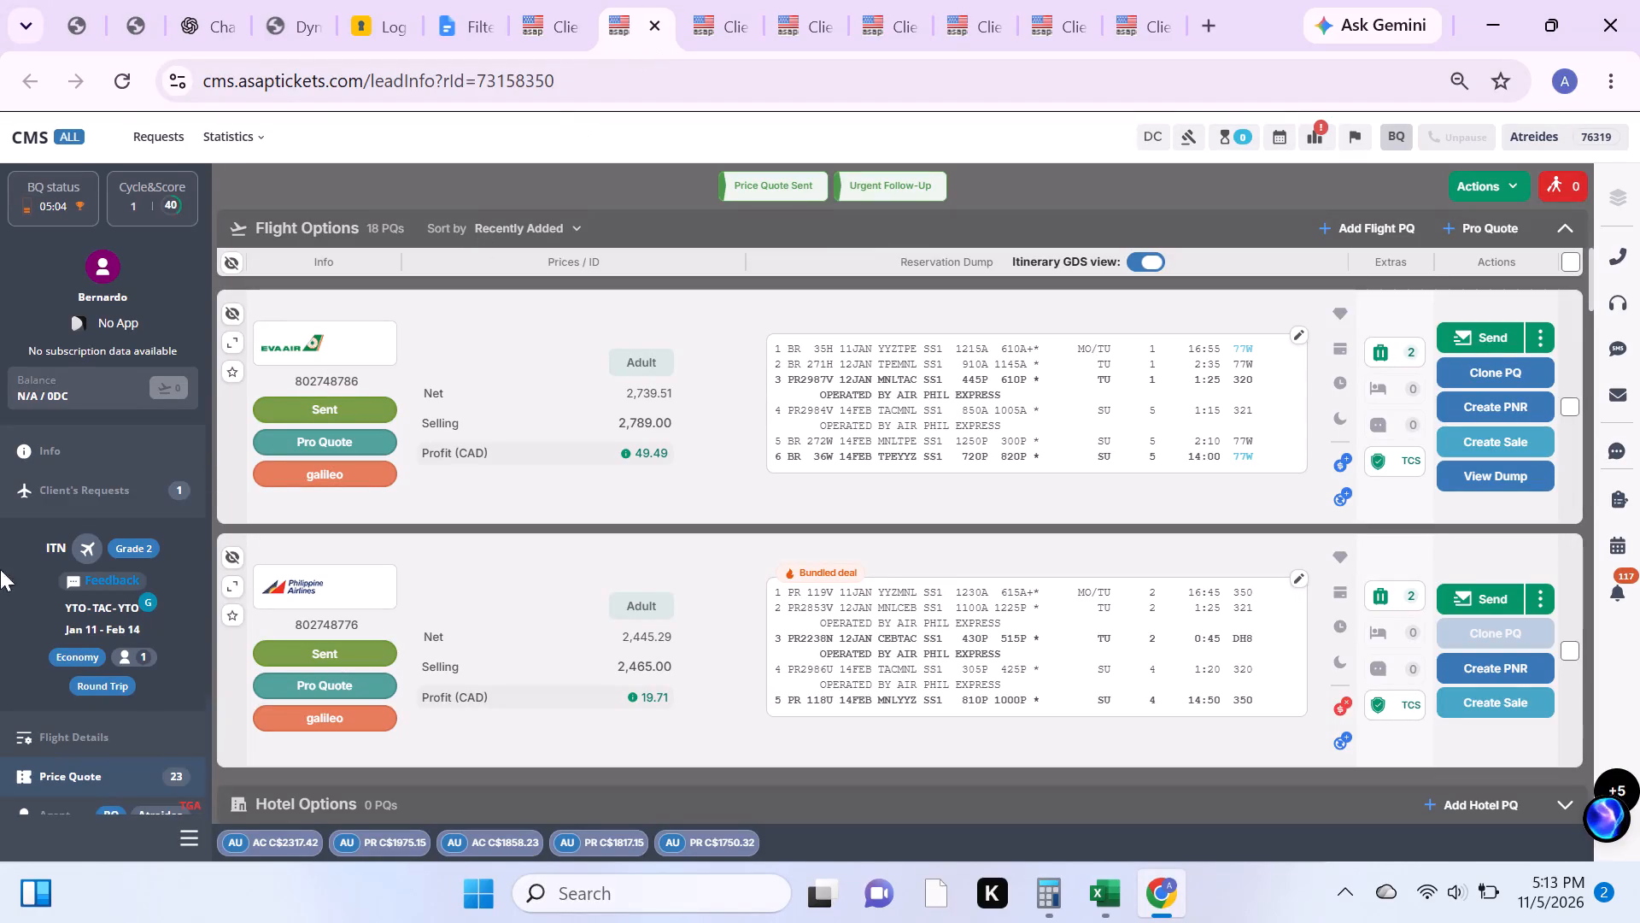
left_click(120, 720)
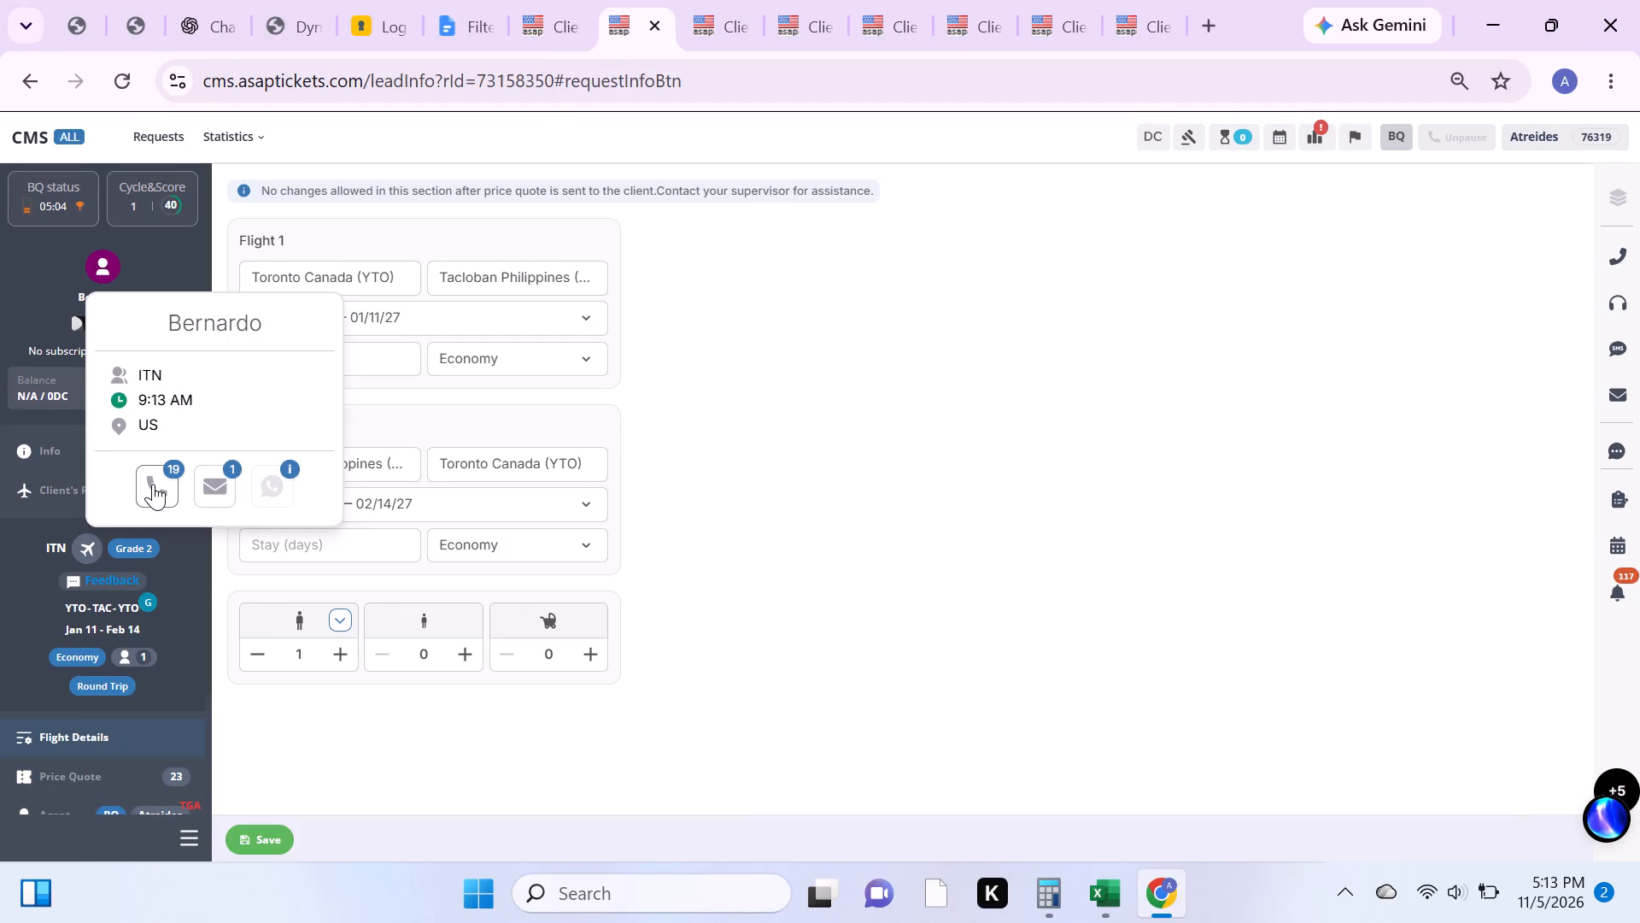
left_click(153, 486)
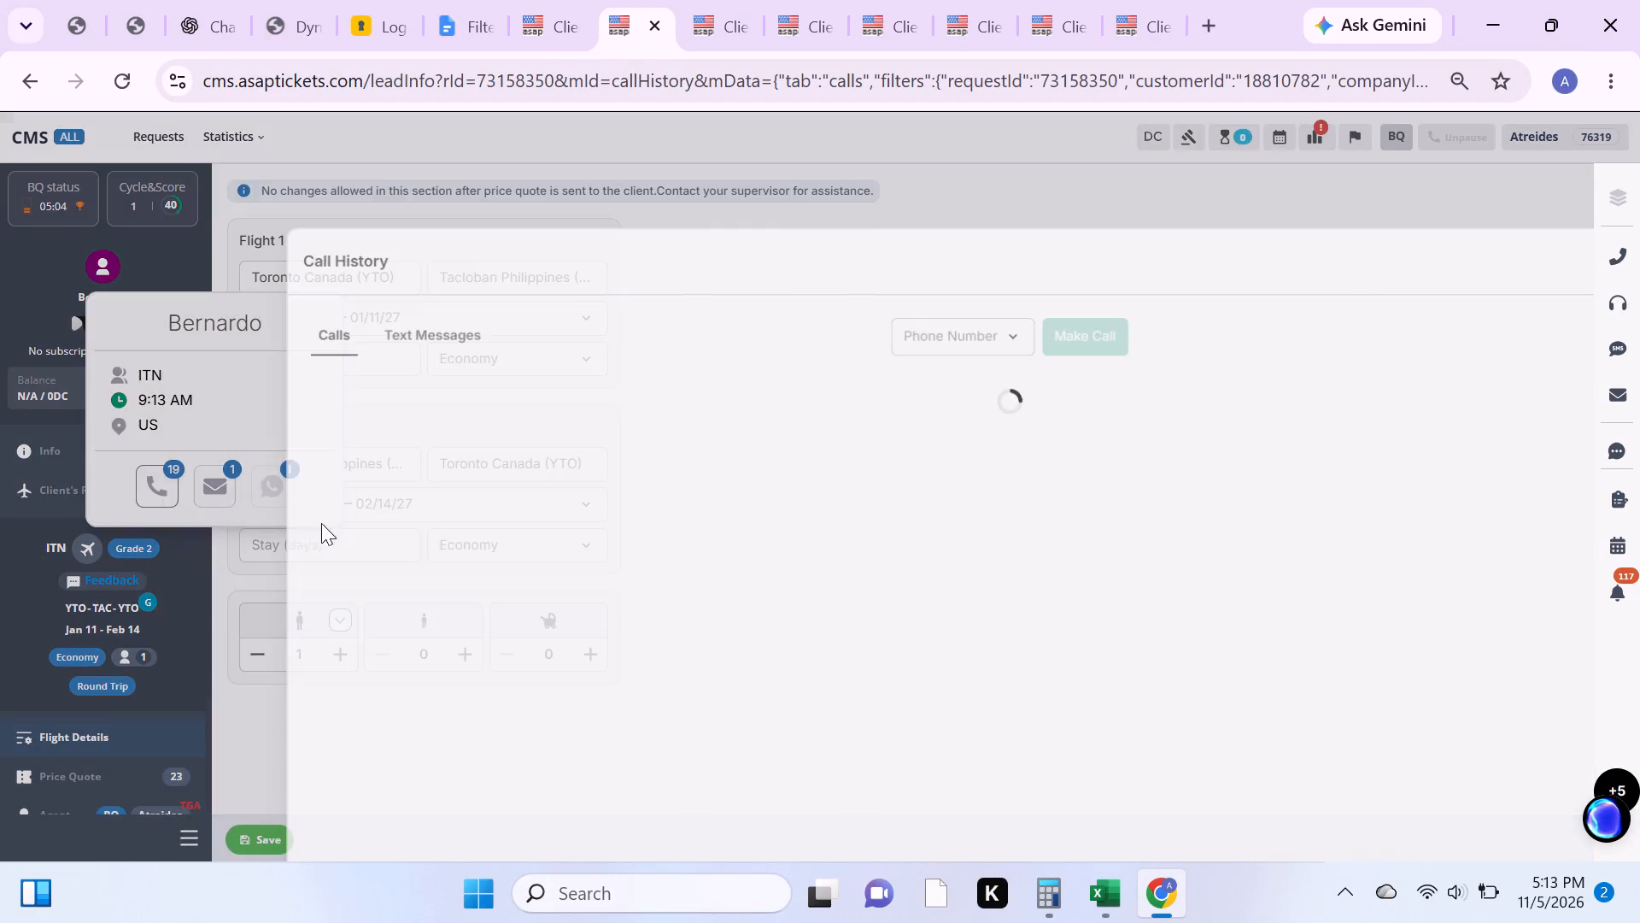
left_click(879, 244)
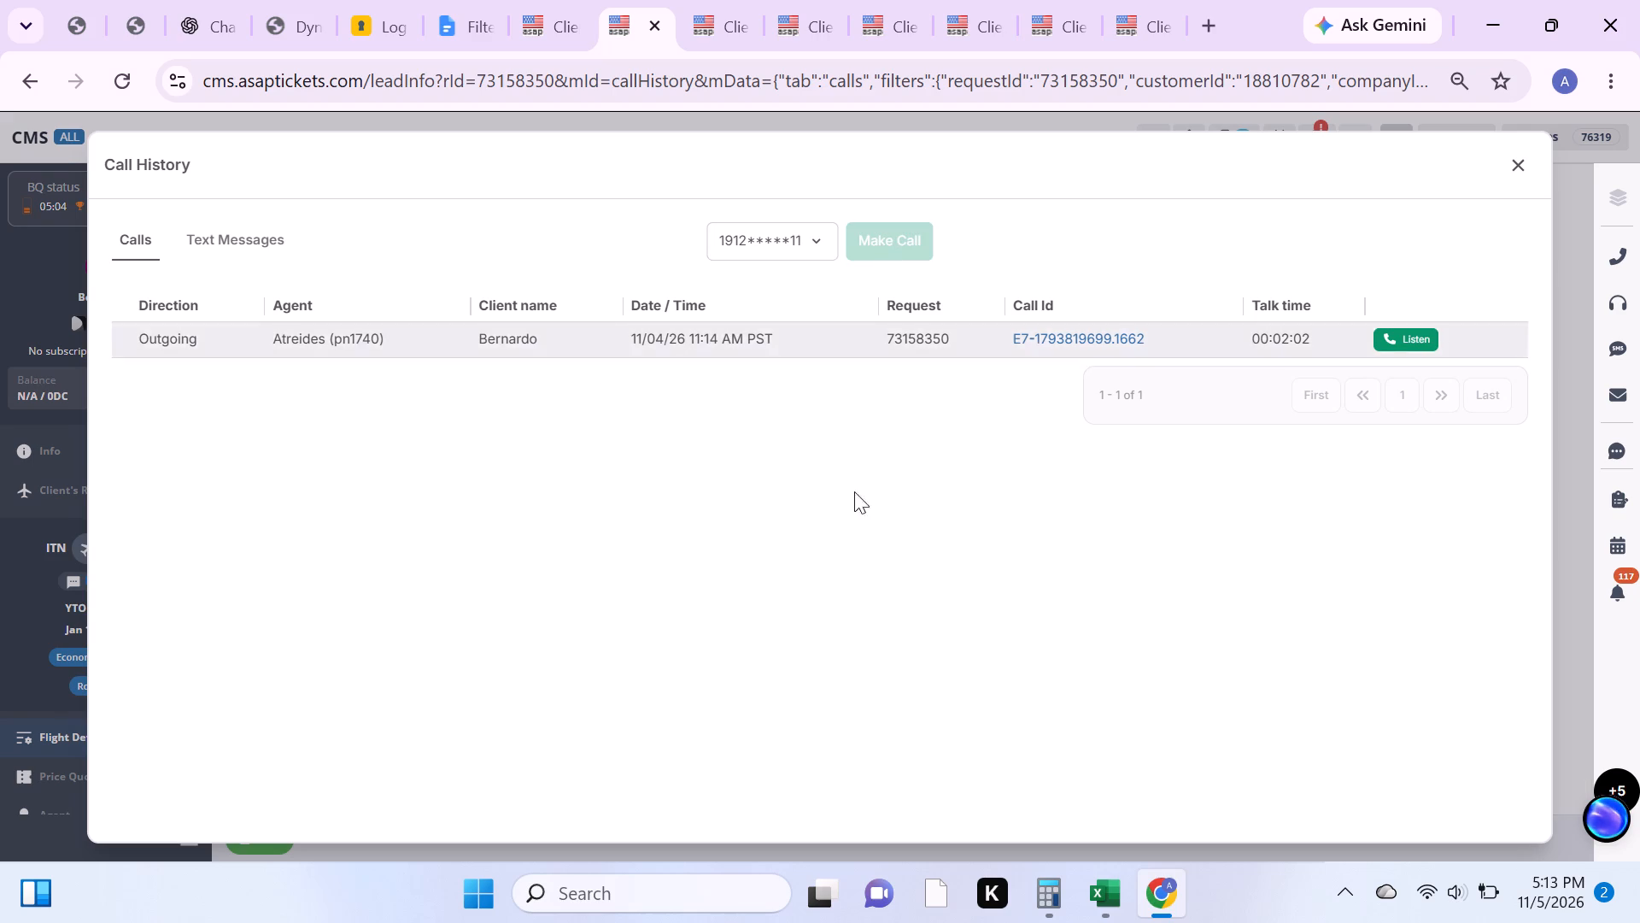
left_click(1362, 422)
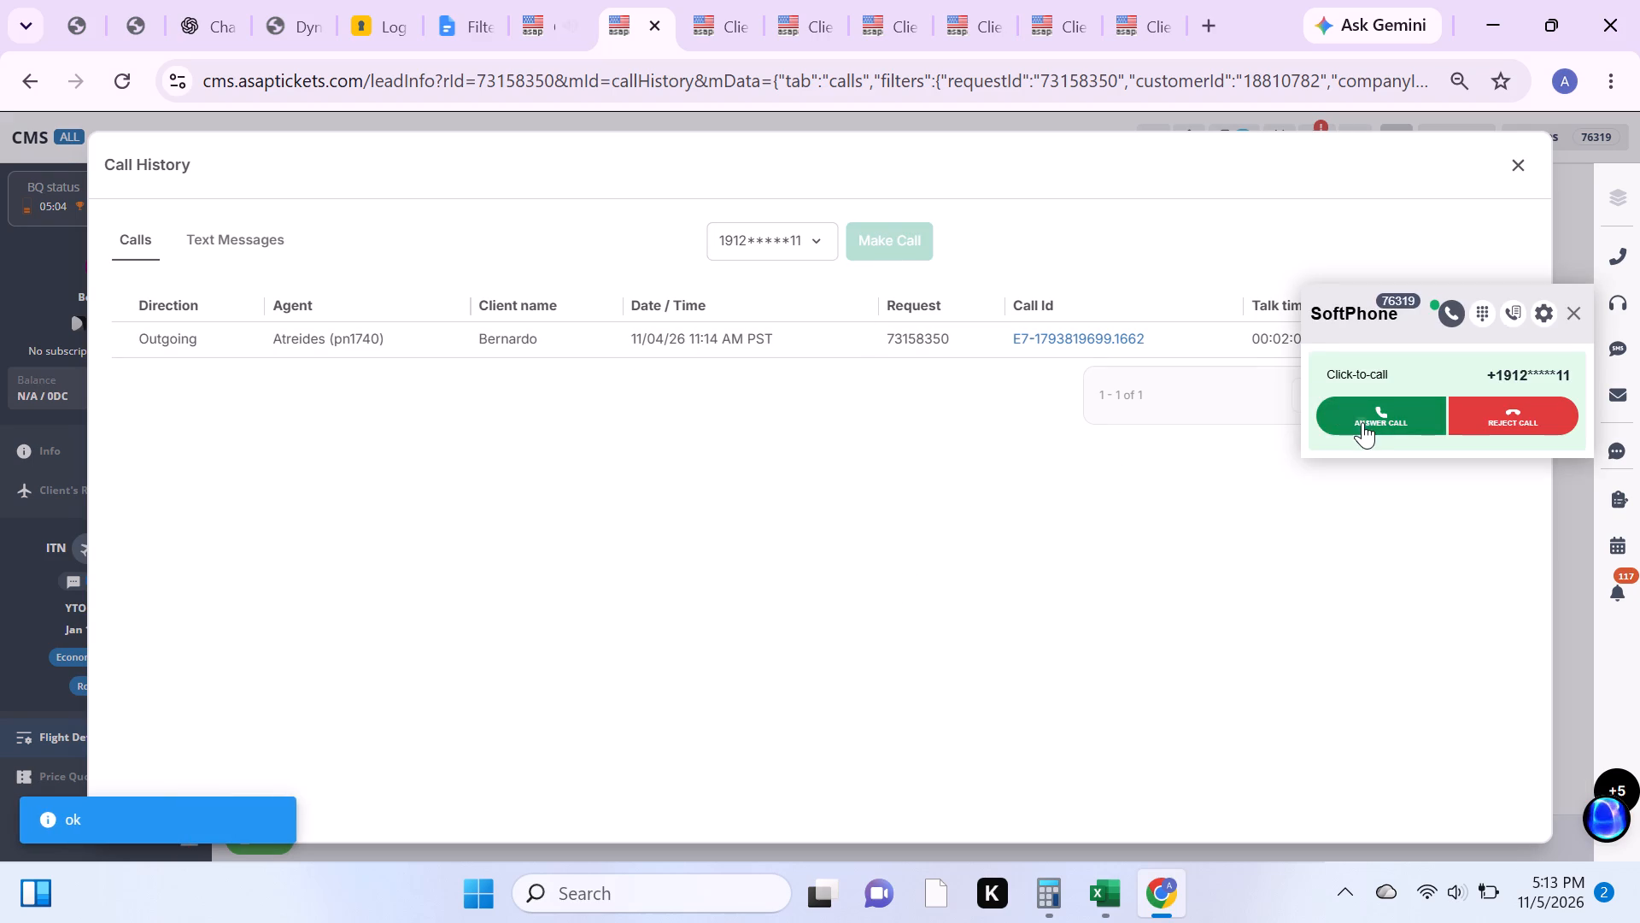
left_click(1520, 162)
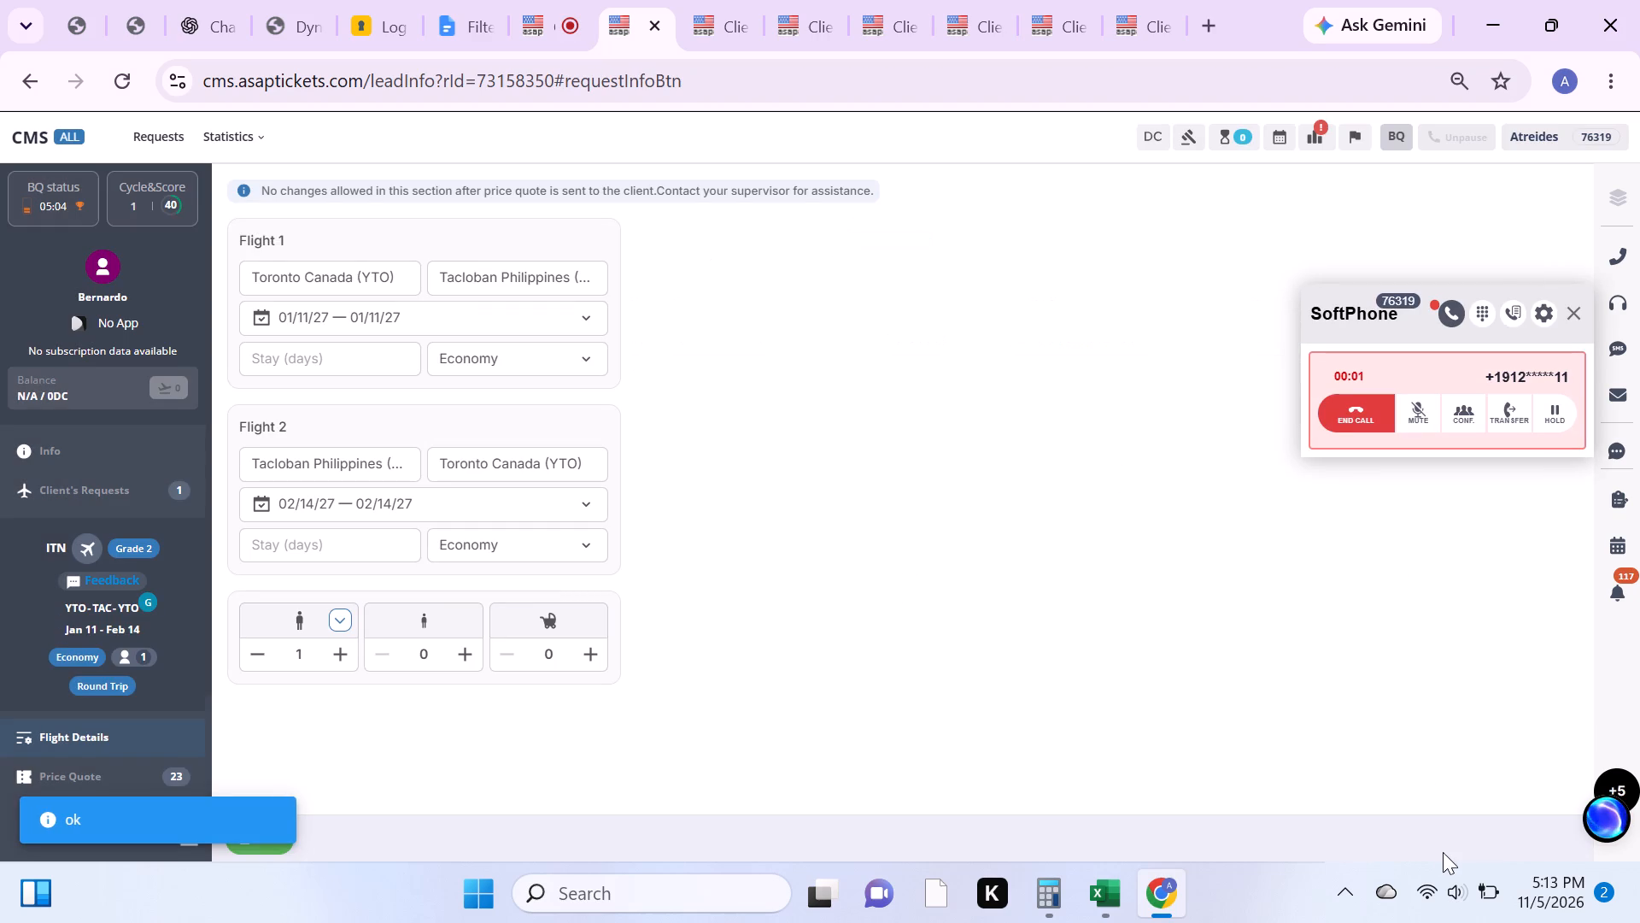
Raise the computer's speaker volume to slightly below half for the ongoing client call.
left_click(1441, 896)
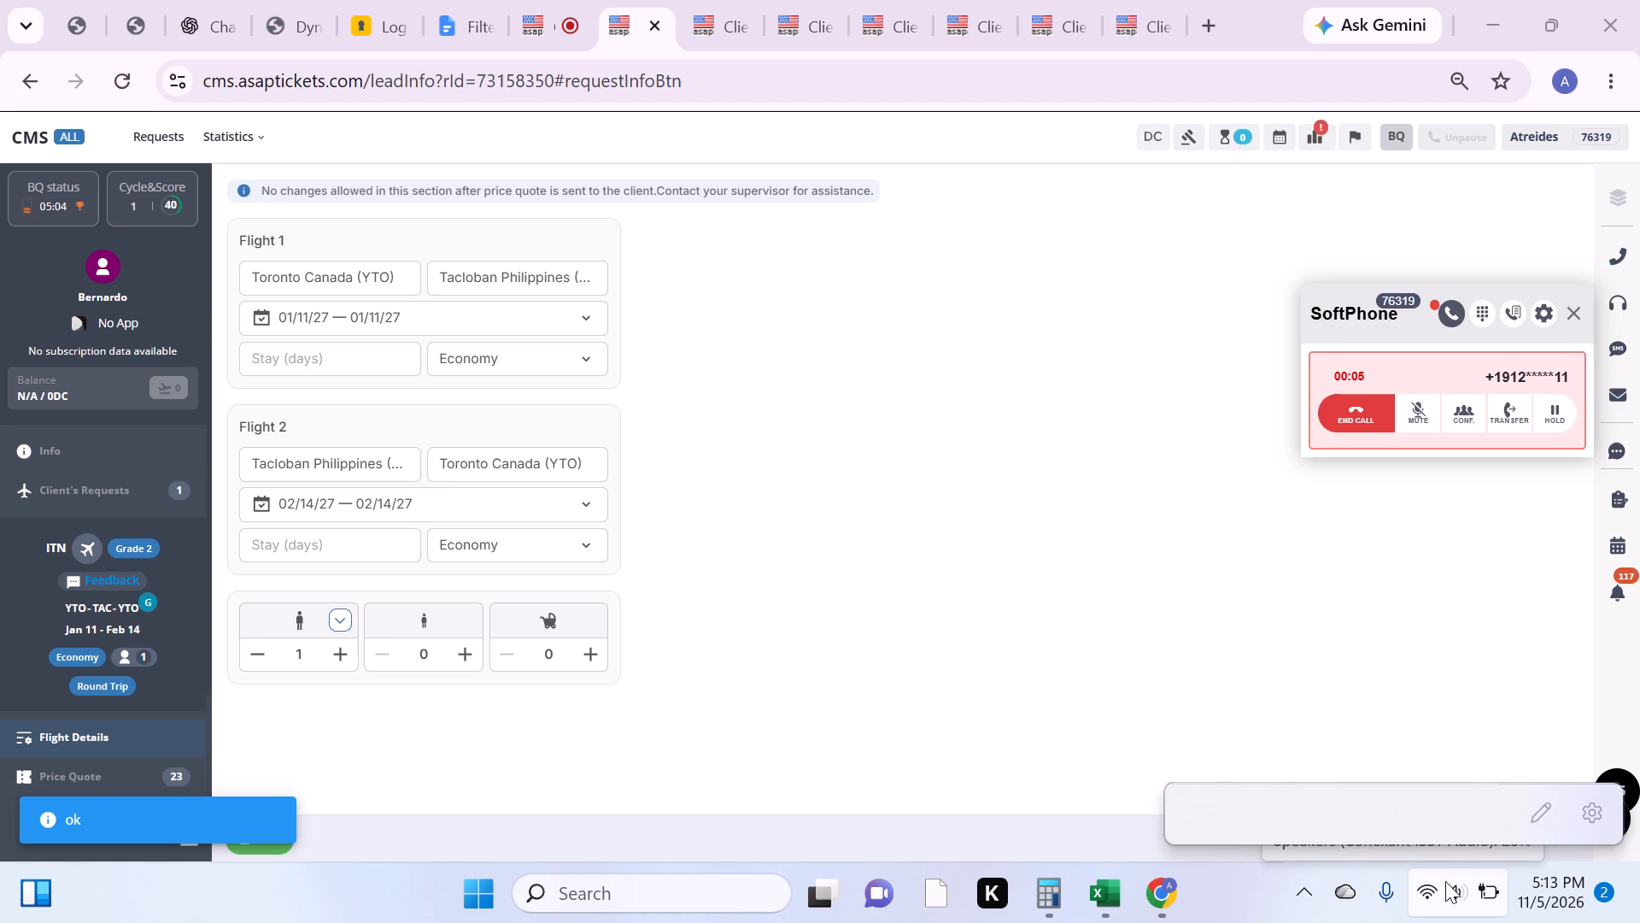
left_click(1355, 736)
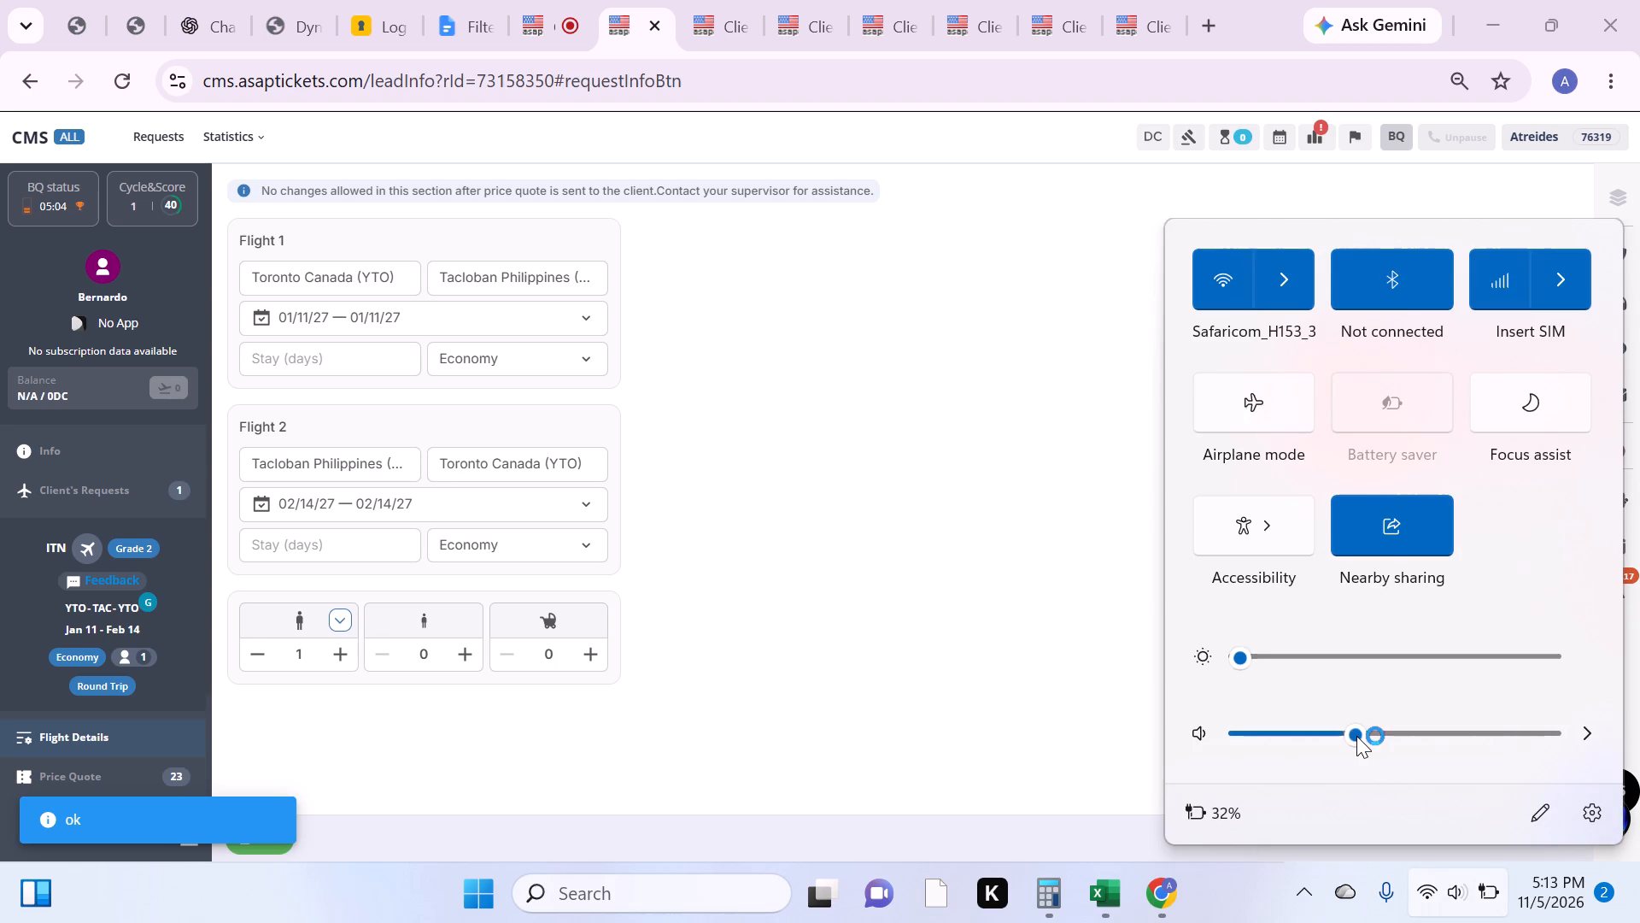
left_click(1379, 732)
left_click(1083, 673)
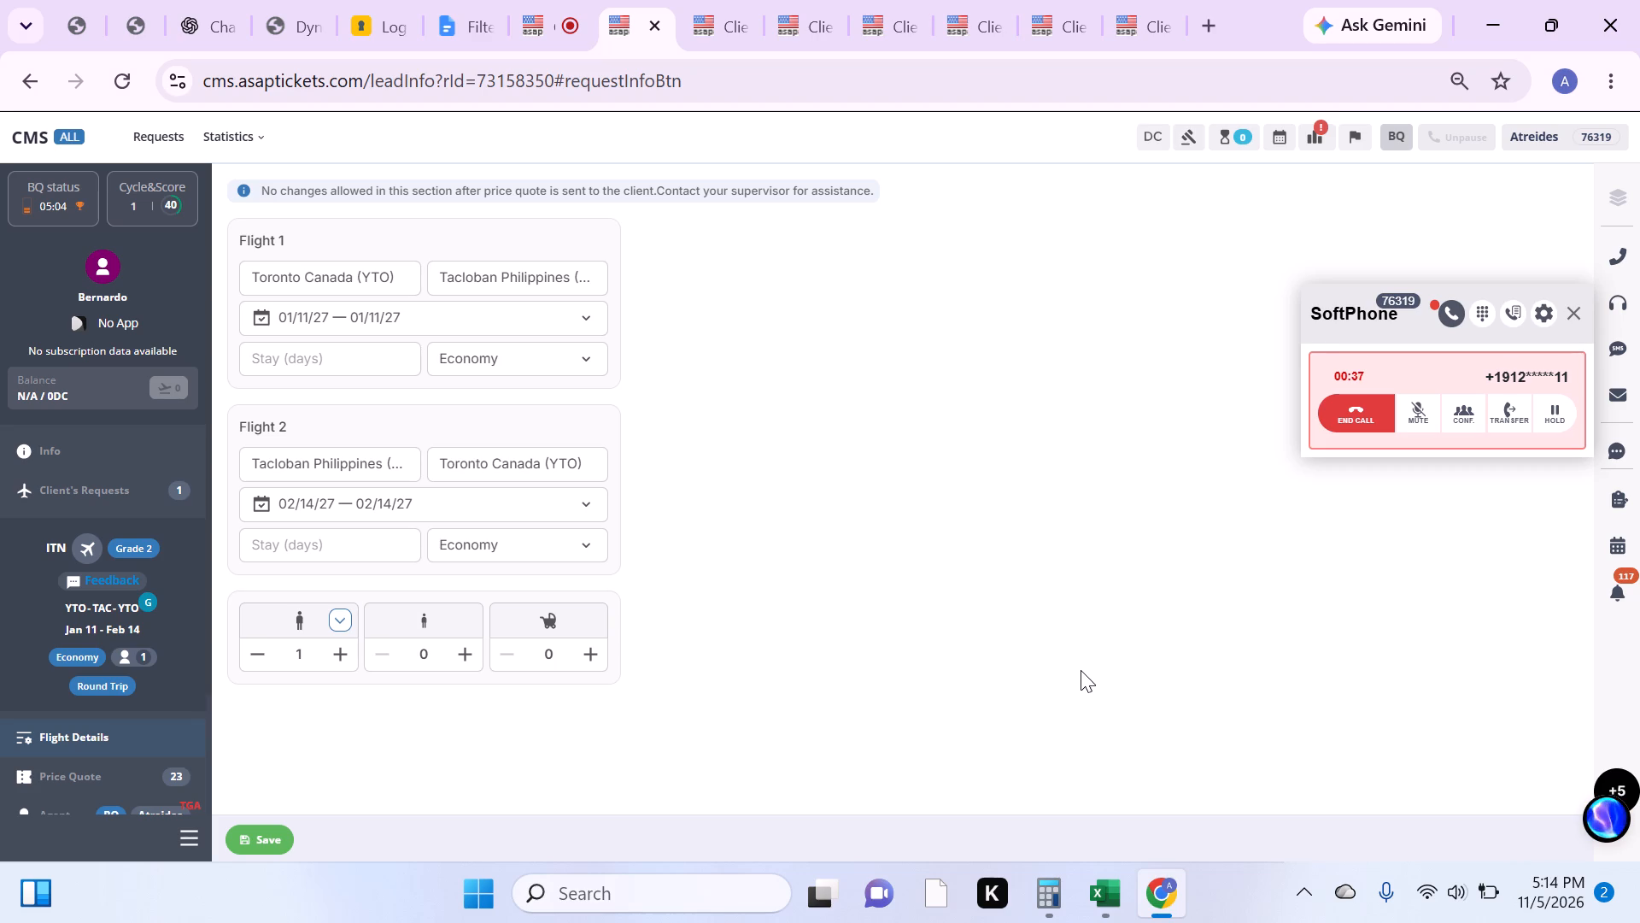
left_click(114, 0)
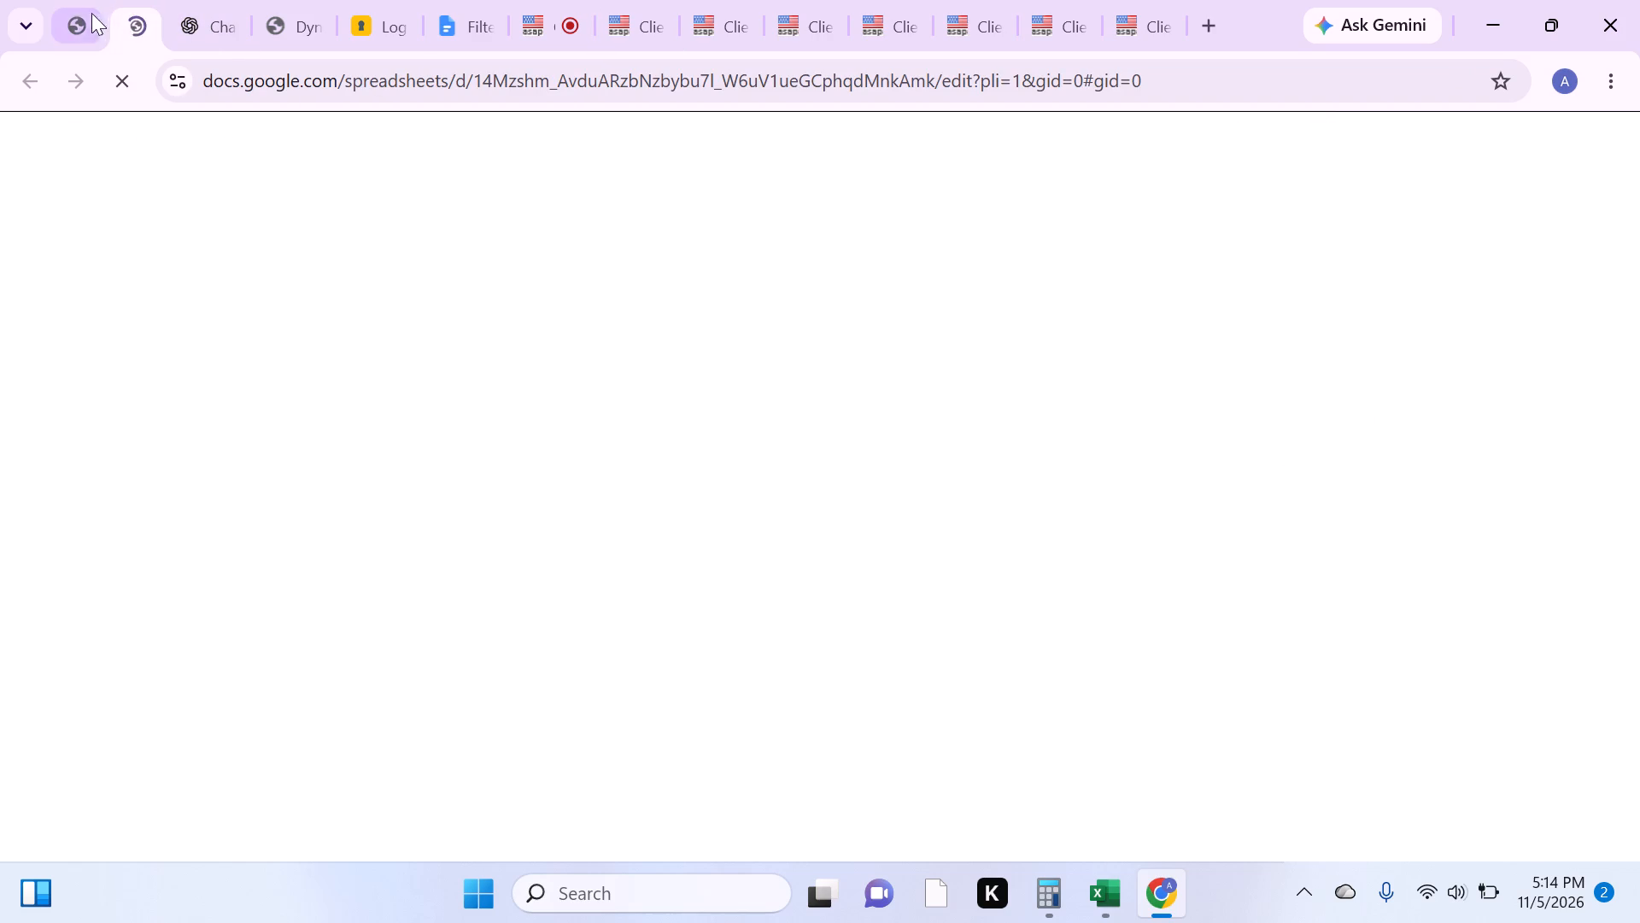
left_click(80, 15)
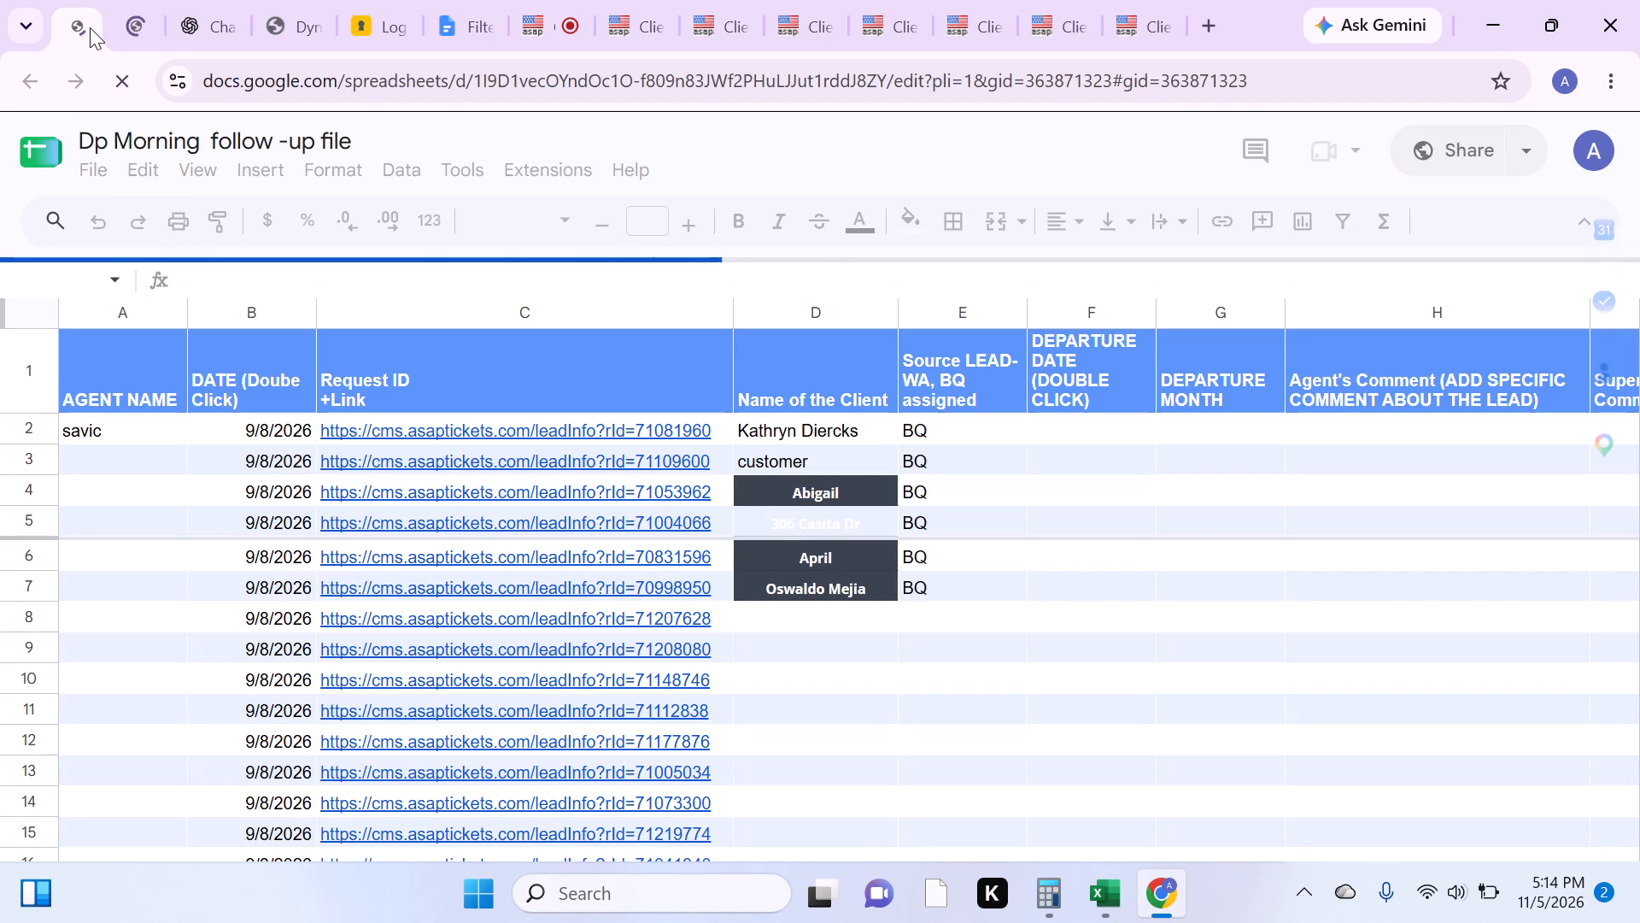
left_click(627, 20)
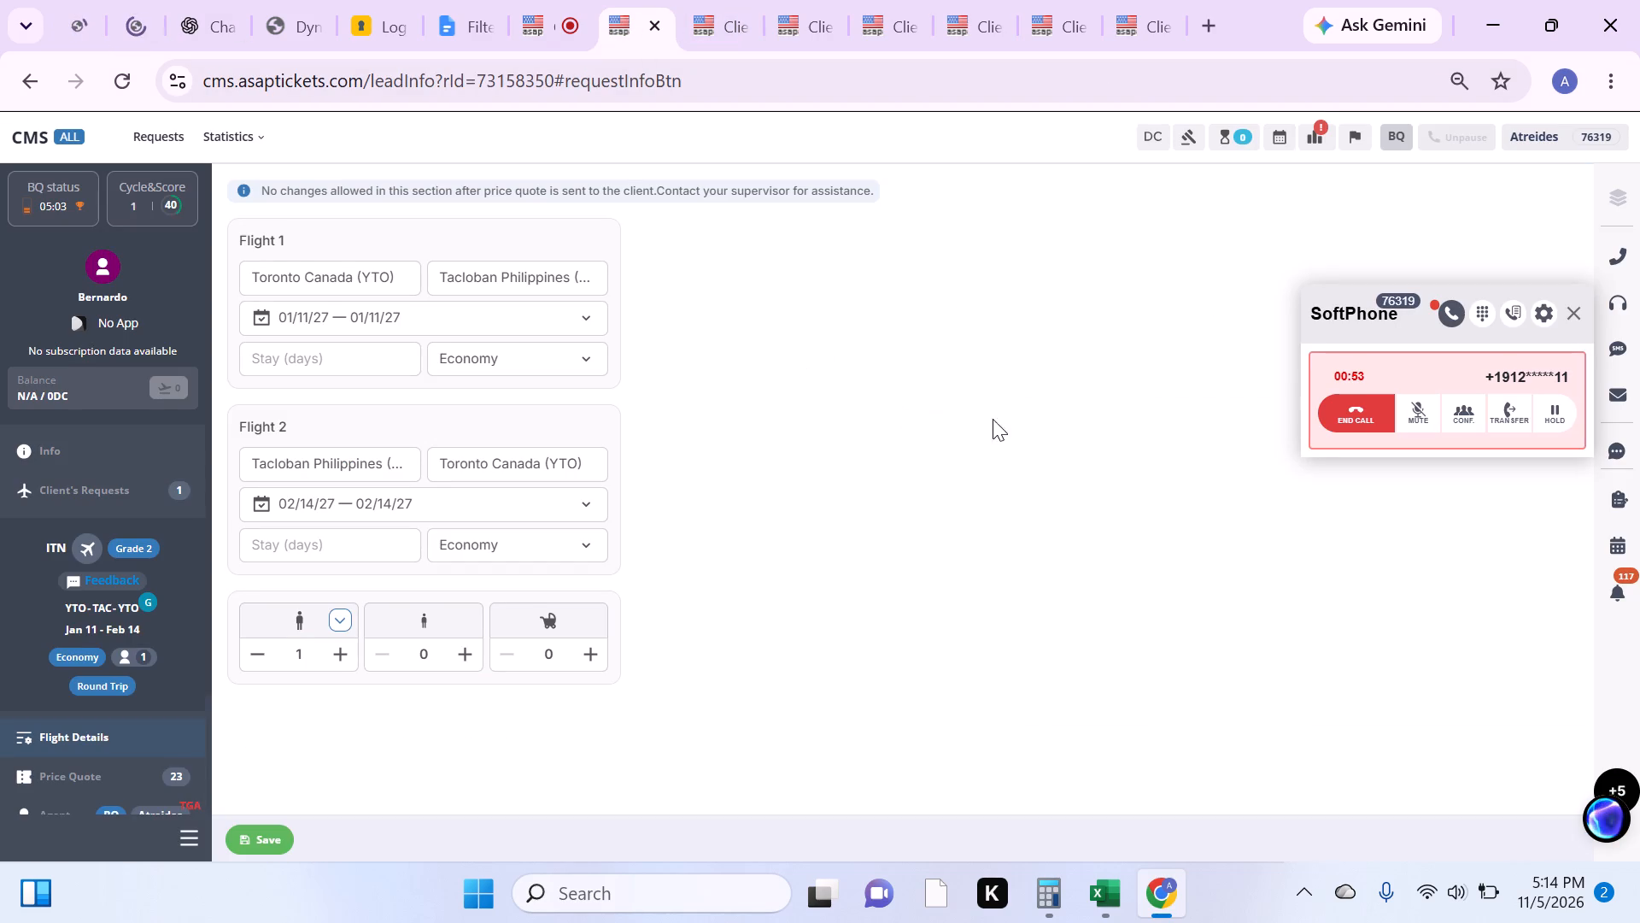
Mute the ongoing SoftPhone call.
left_click(1417, 415)
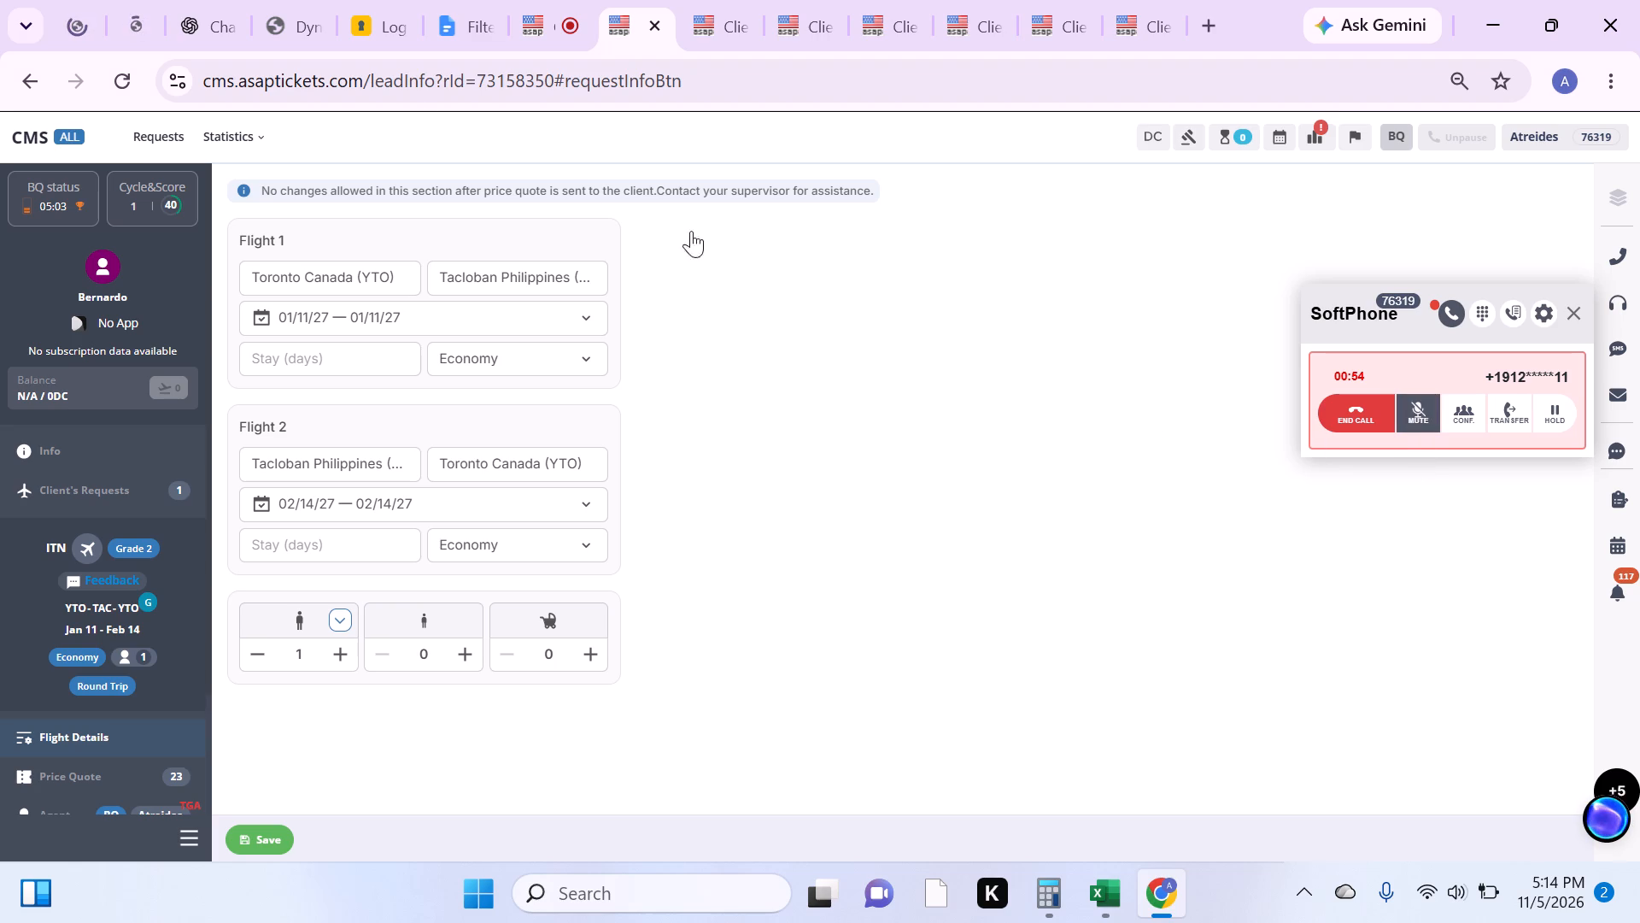
scroll(170, 326, "down", 1)
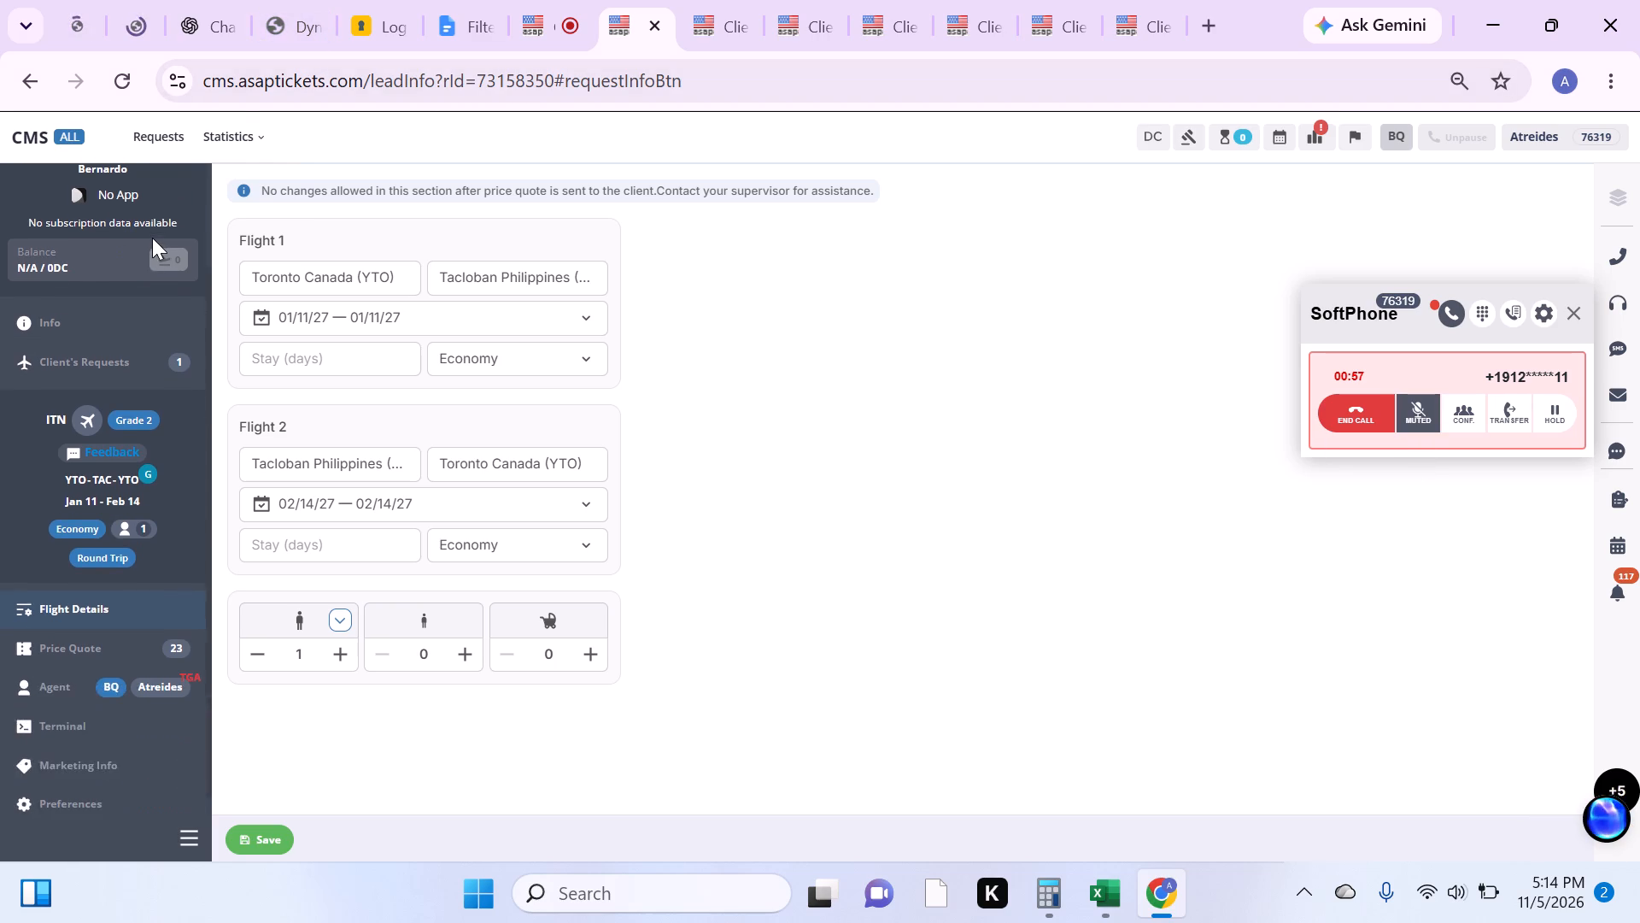
scroll(153, 238, "up", 2)
left_click(223, 491)
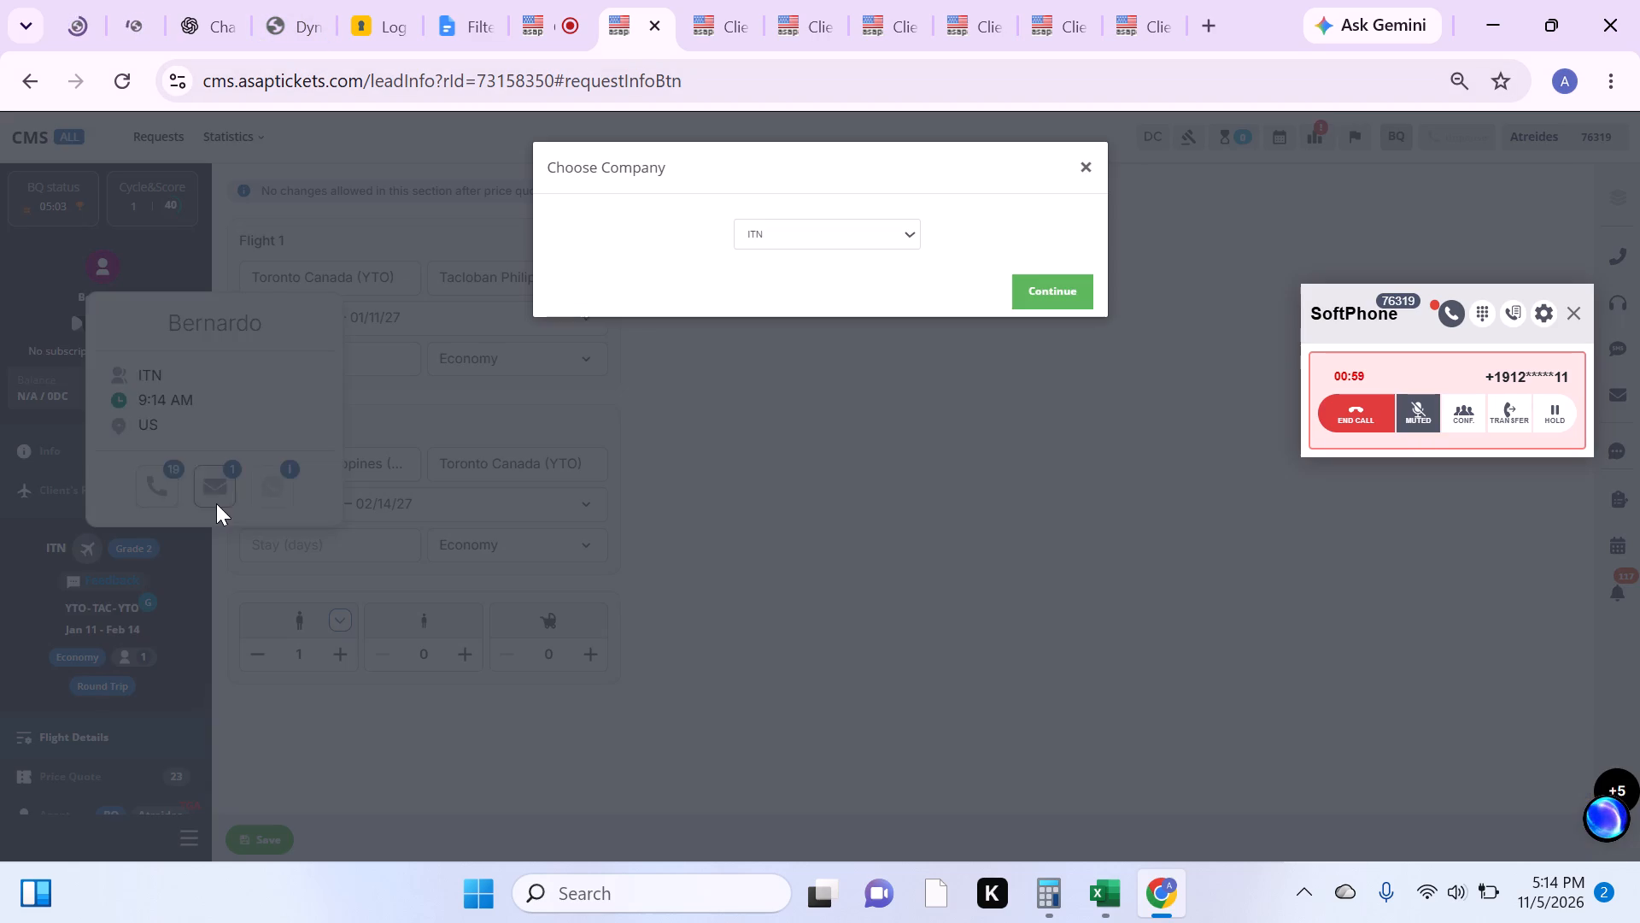
left_click(1045, 302)
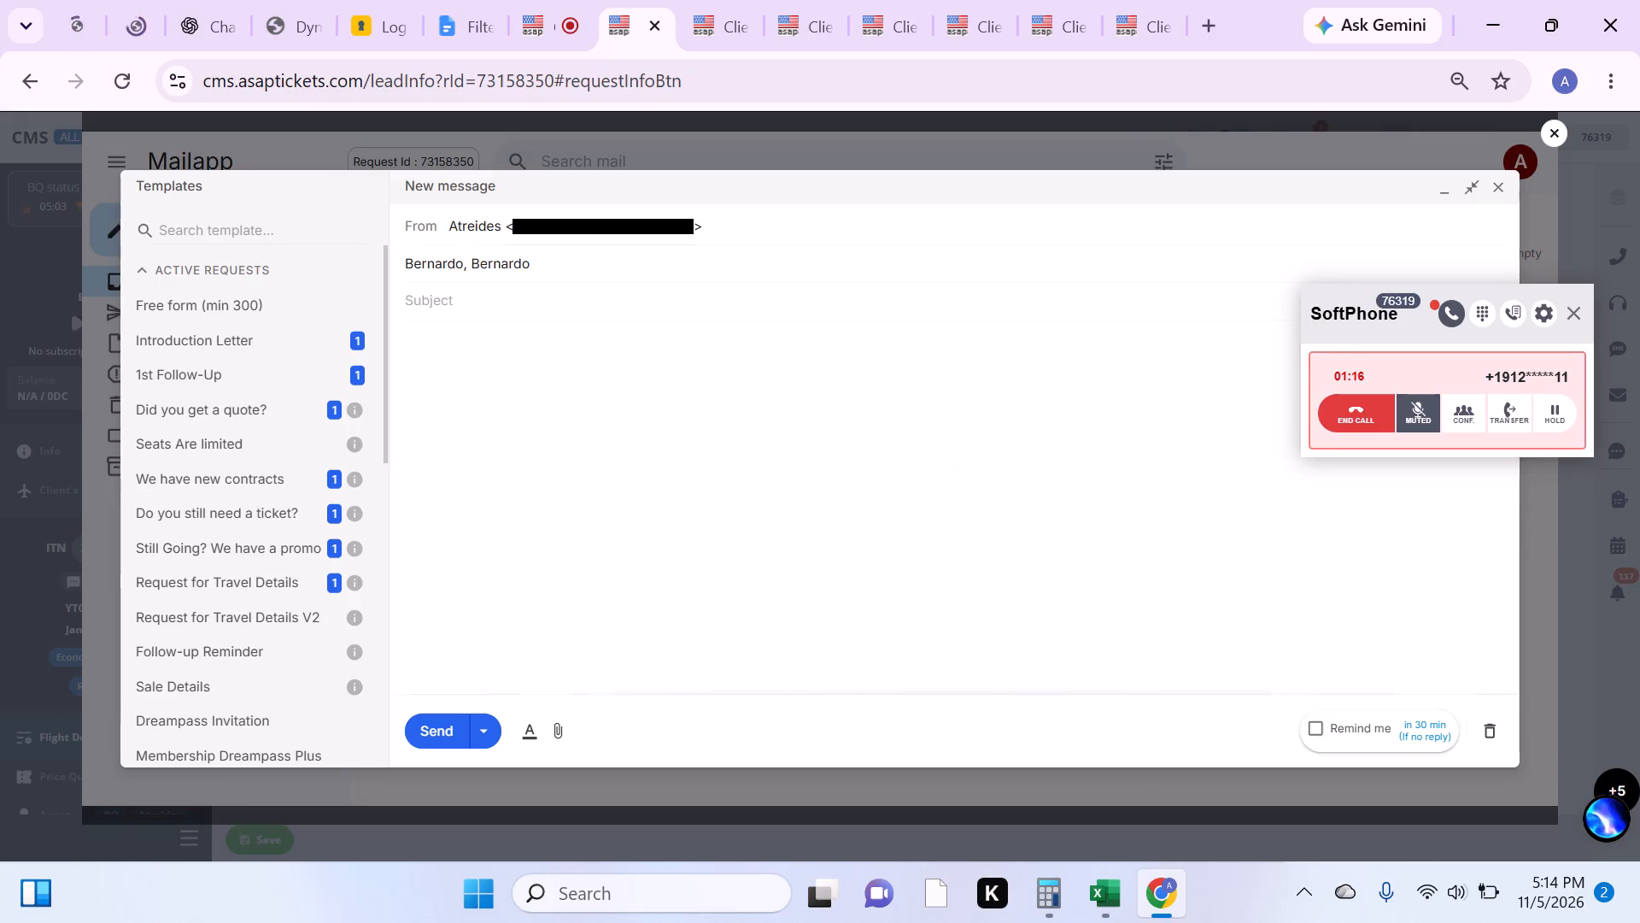
End the SoftPhone call.
left_click(1351, 423)
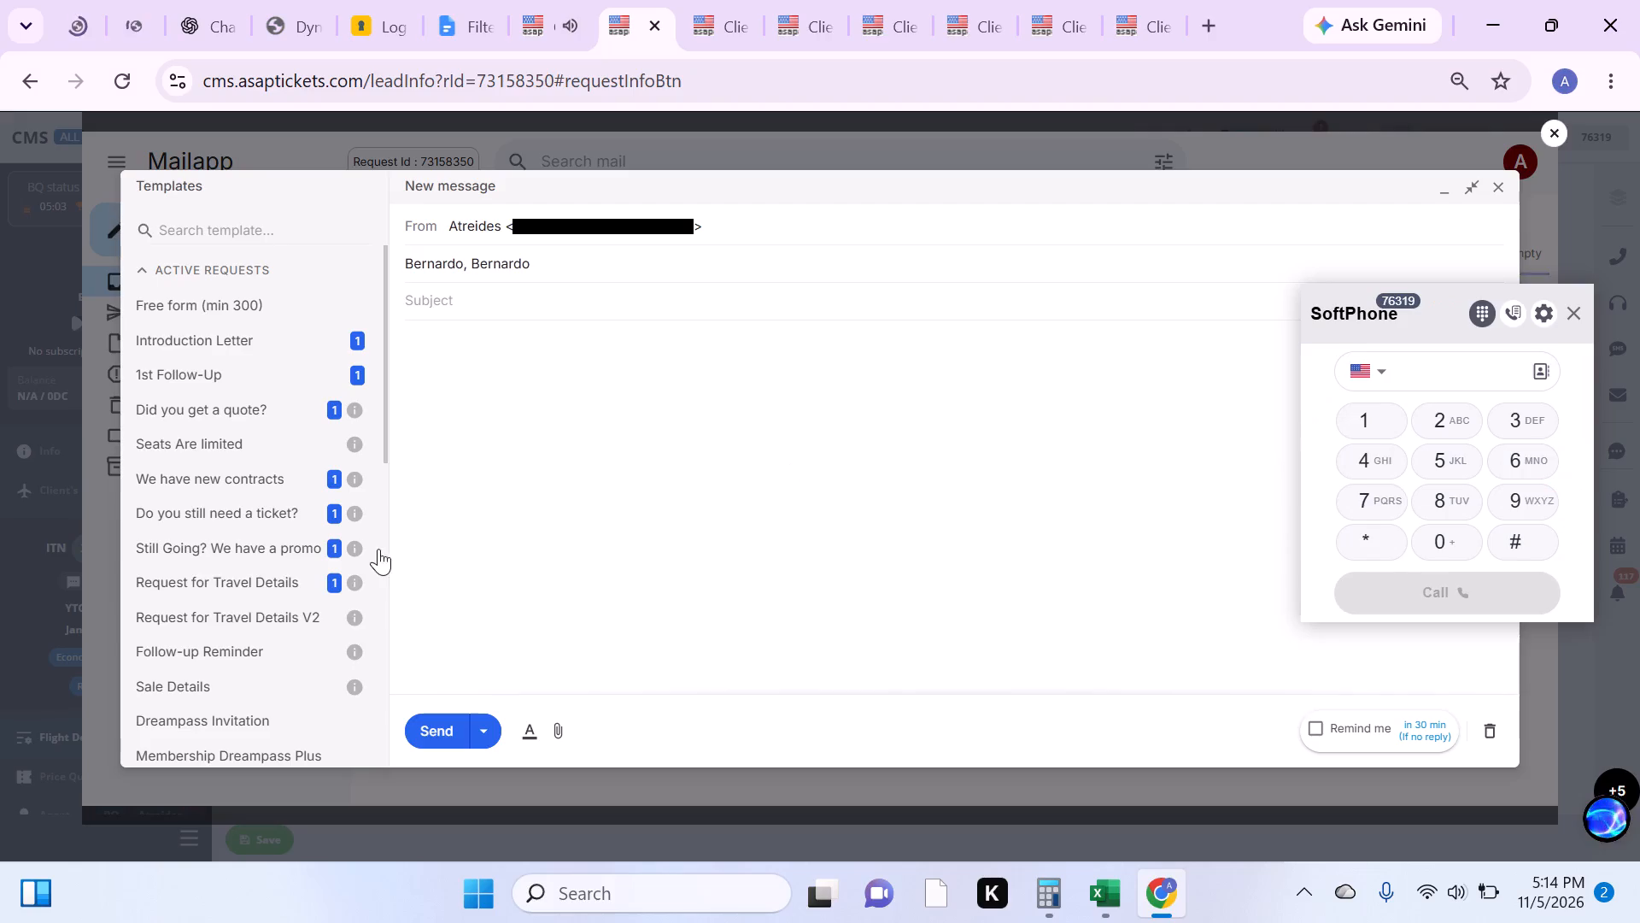
Send the client the "Seats Are limited" template email and close Mailapp.
left_click(260, 450)
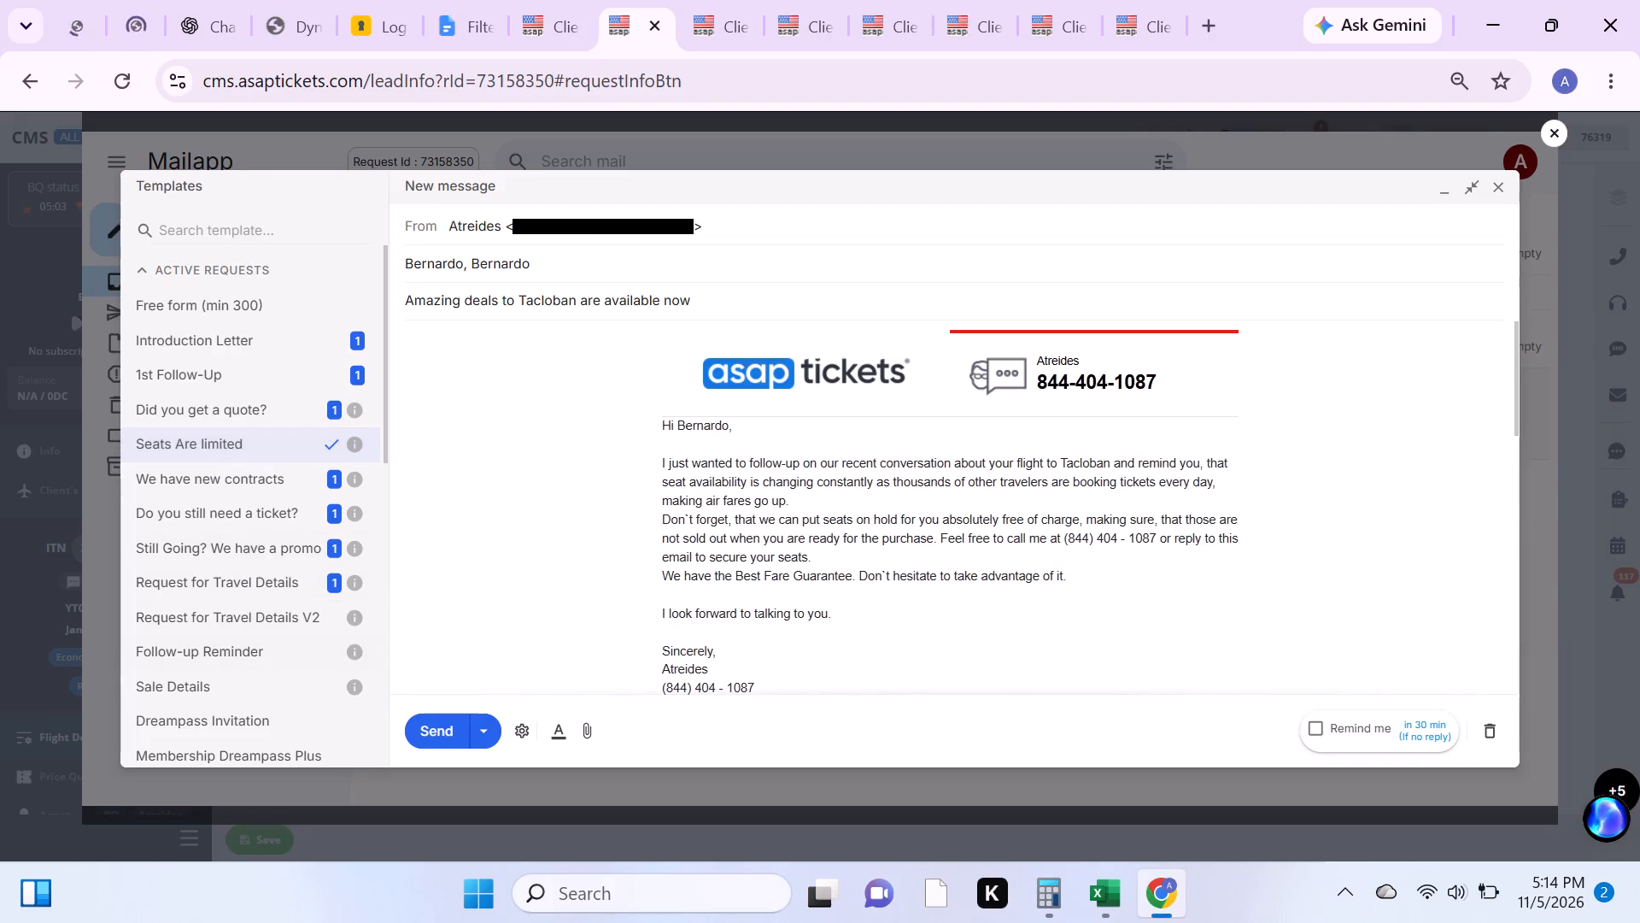
left_click(442, 725)
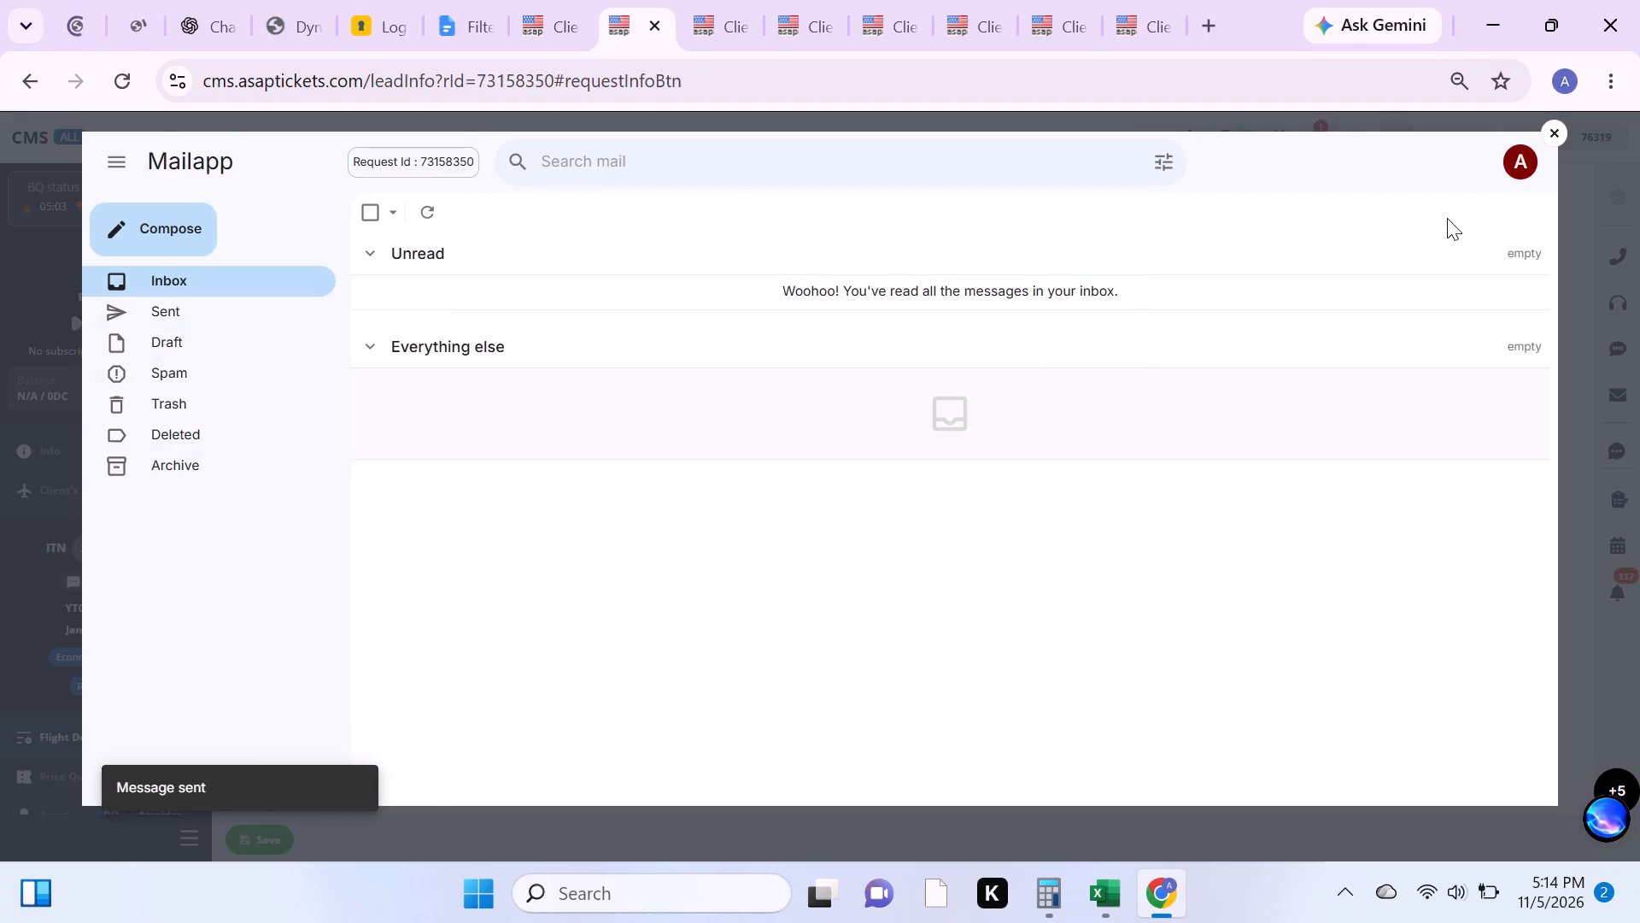
left_click(1555, 135)
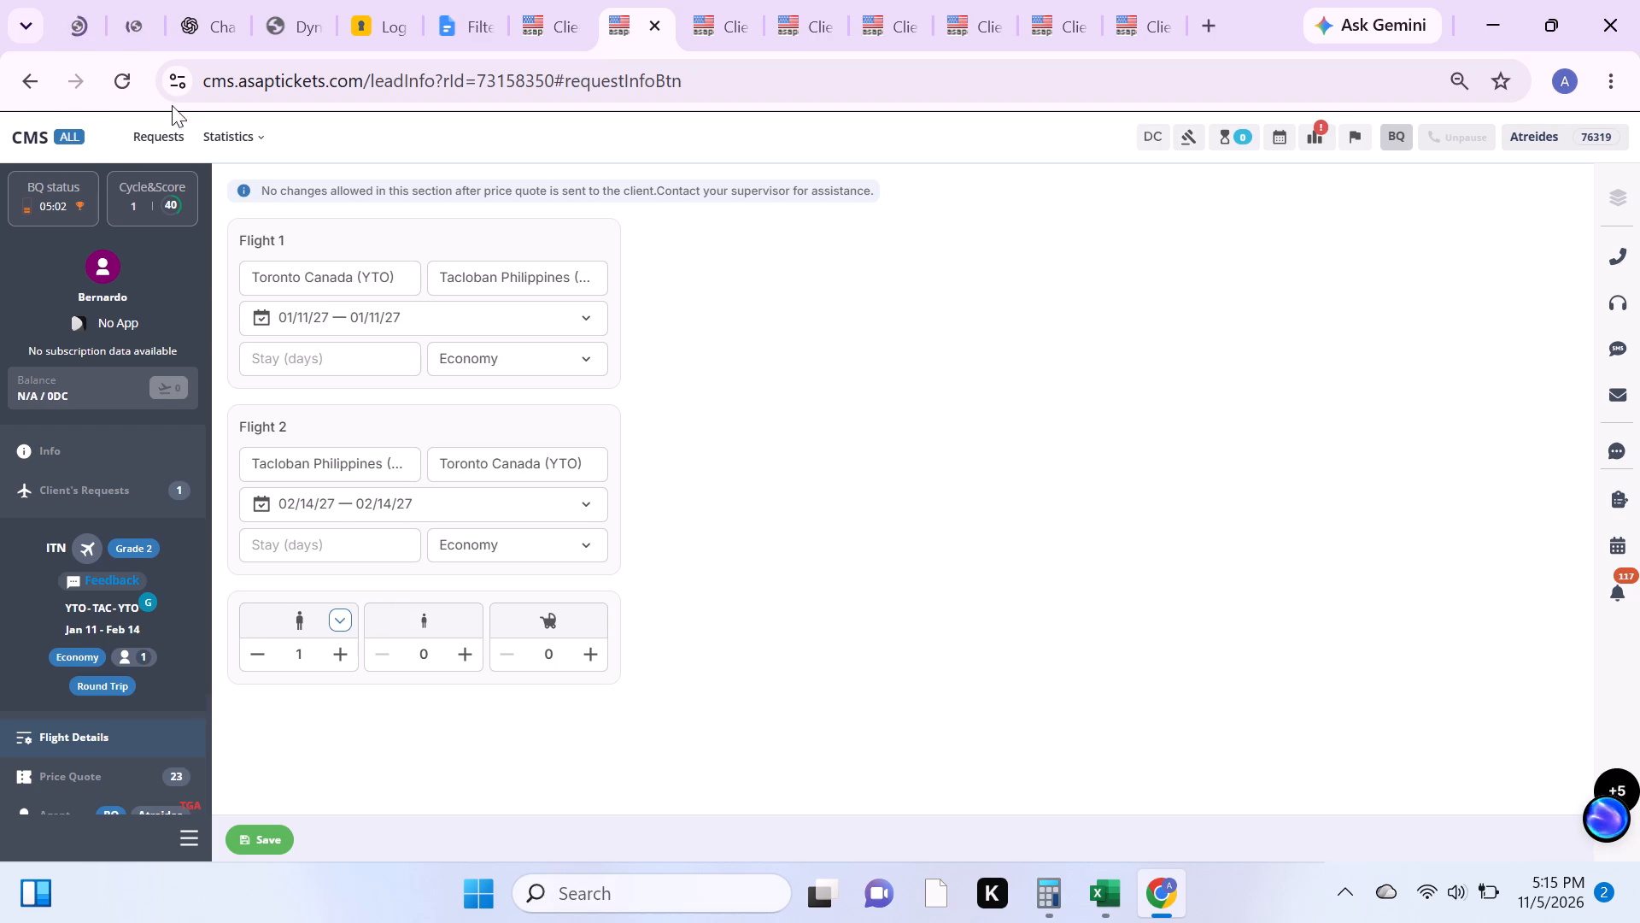
left_click_drag(197, 79, 688, 77)
key("ctrl+c")
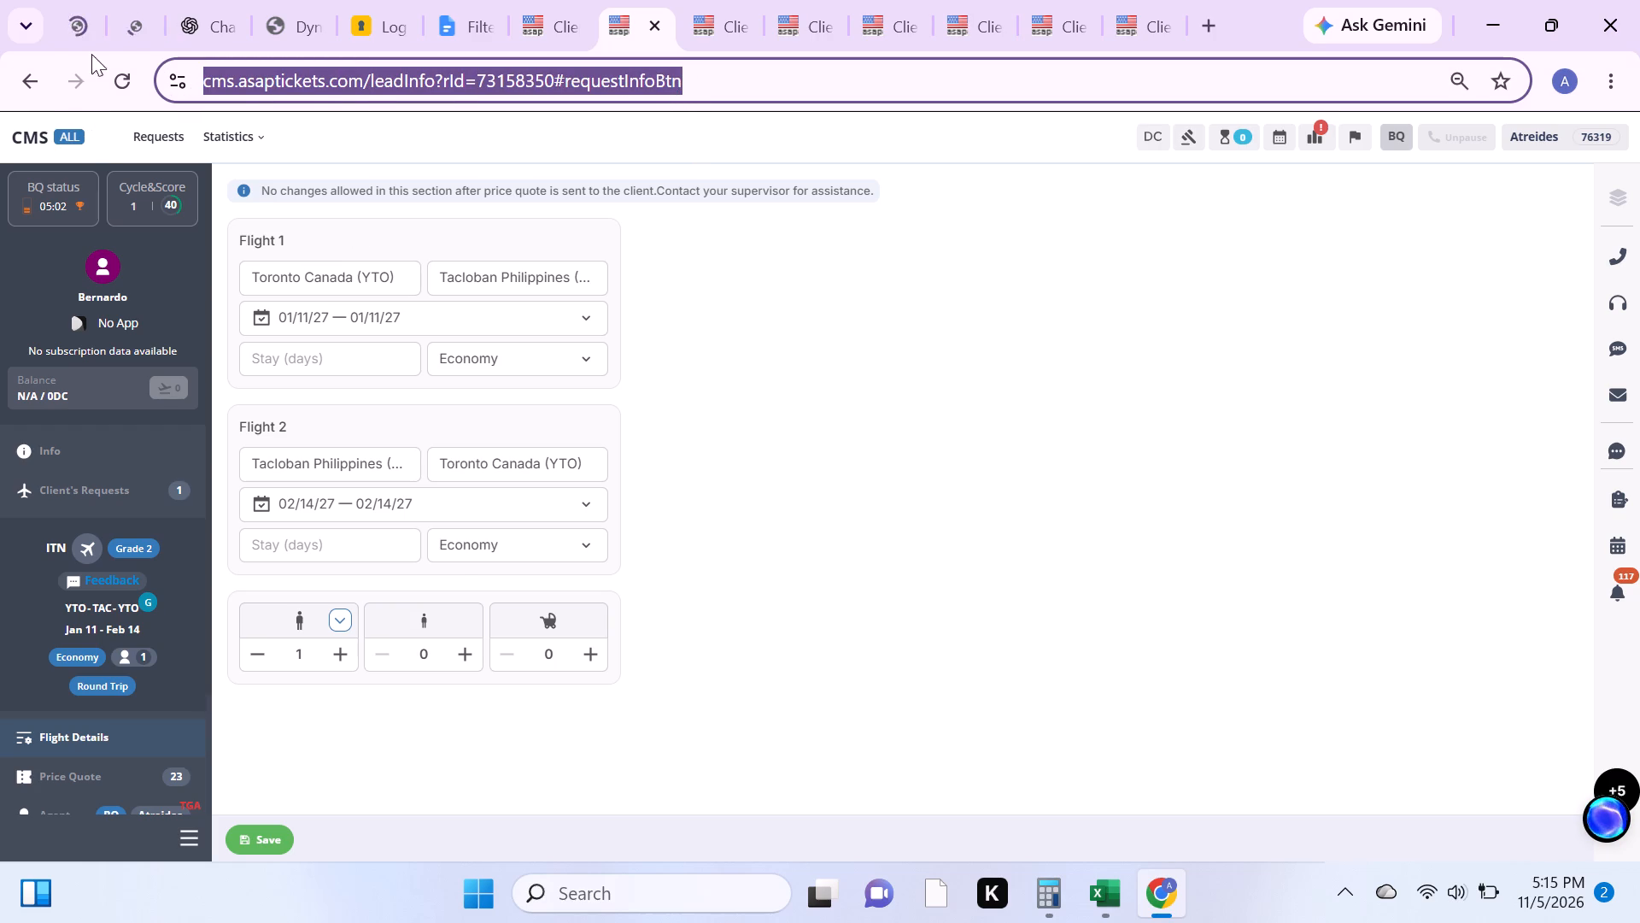
left_click(61, 36)
scroll(203, 322, "down", 3)
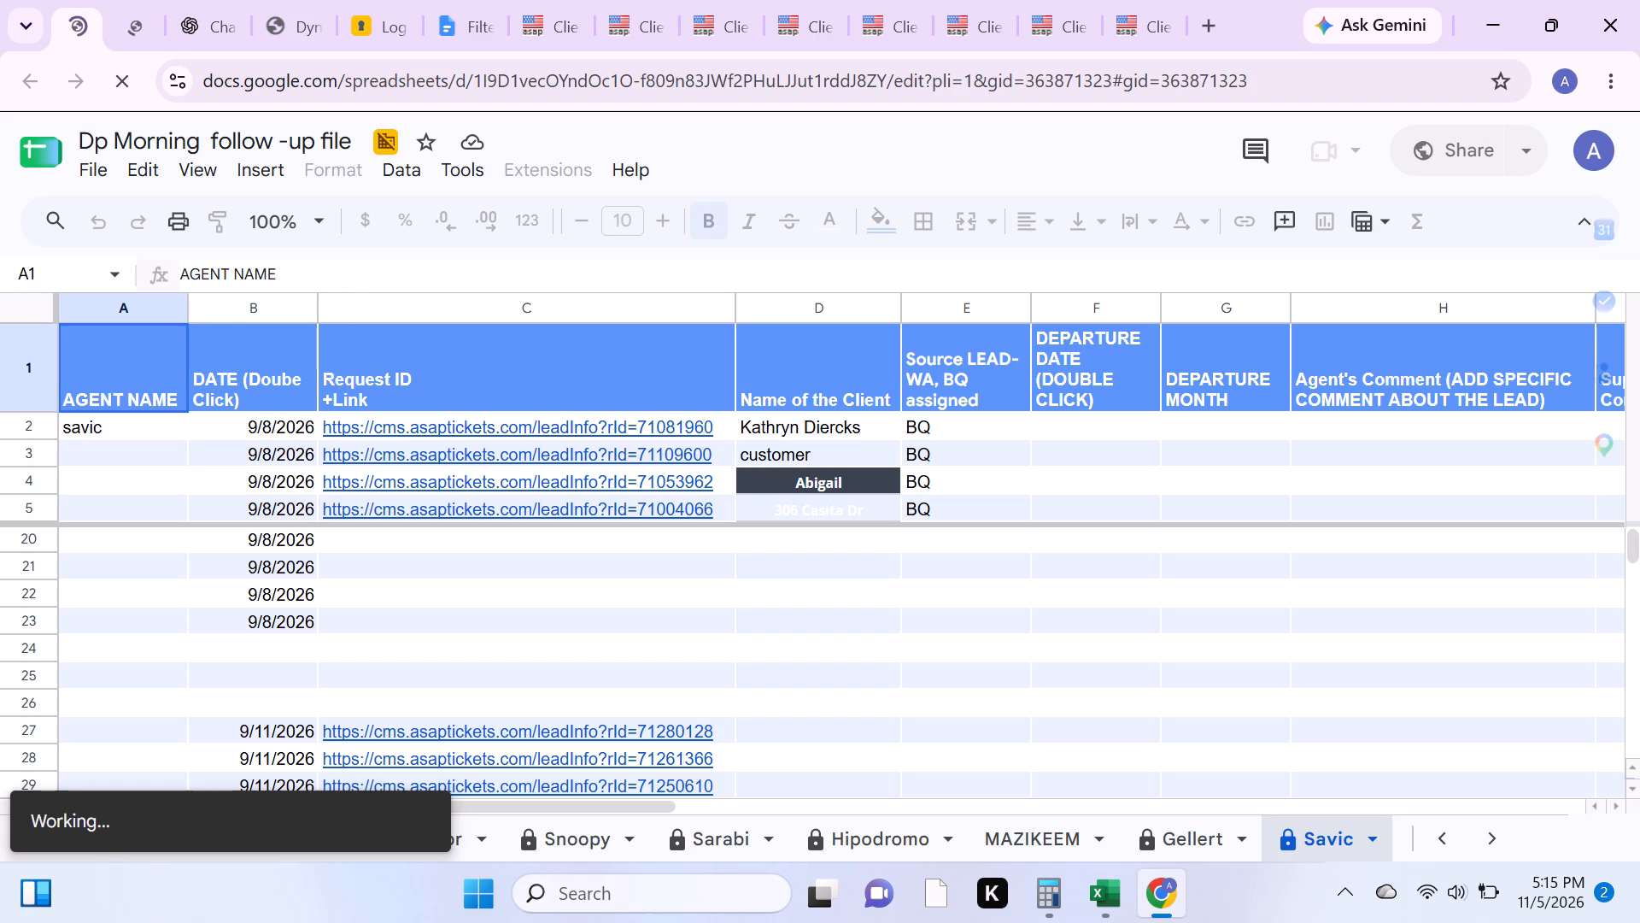
scroll(305, 526, "down", 2)
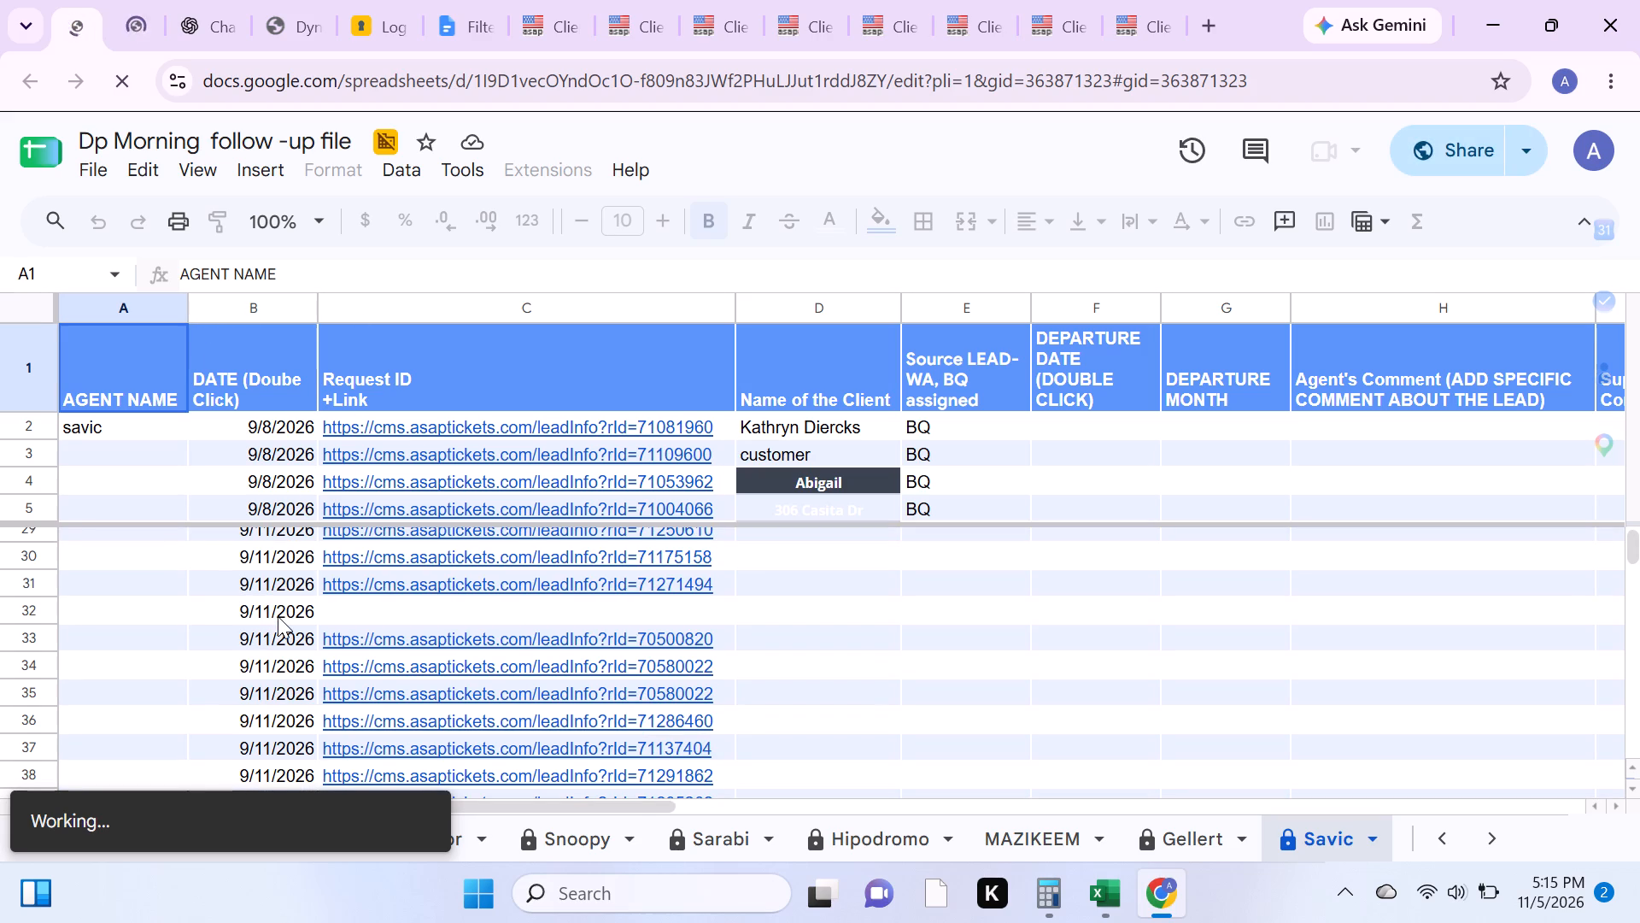
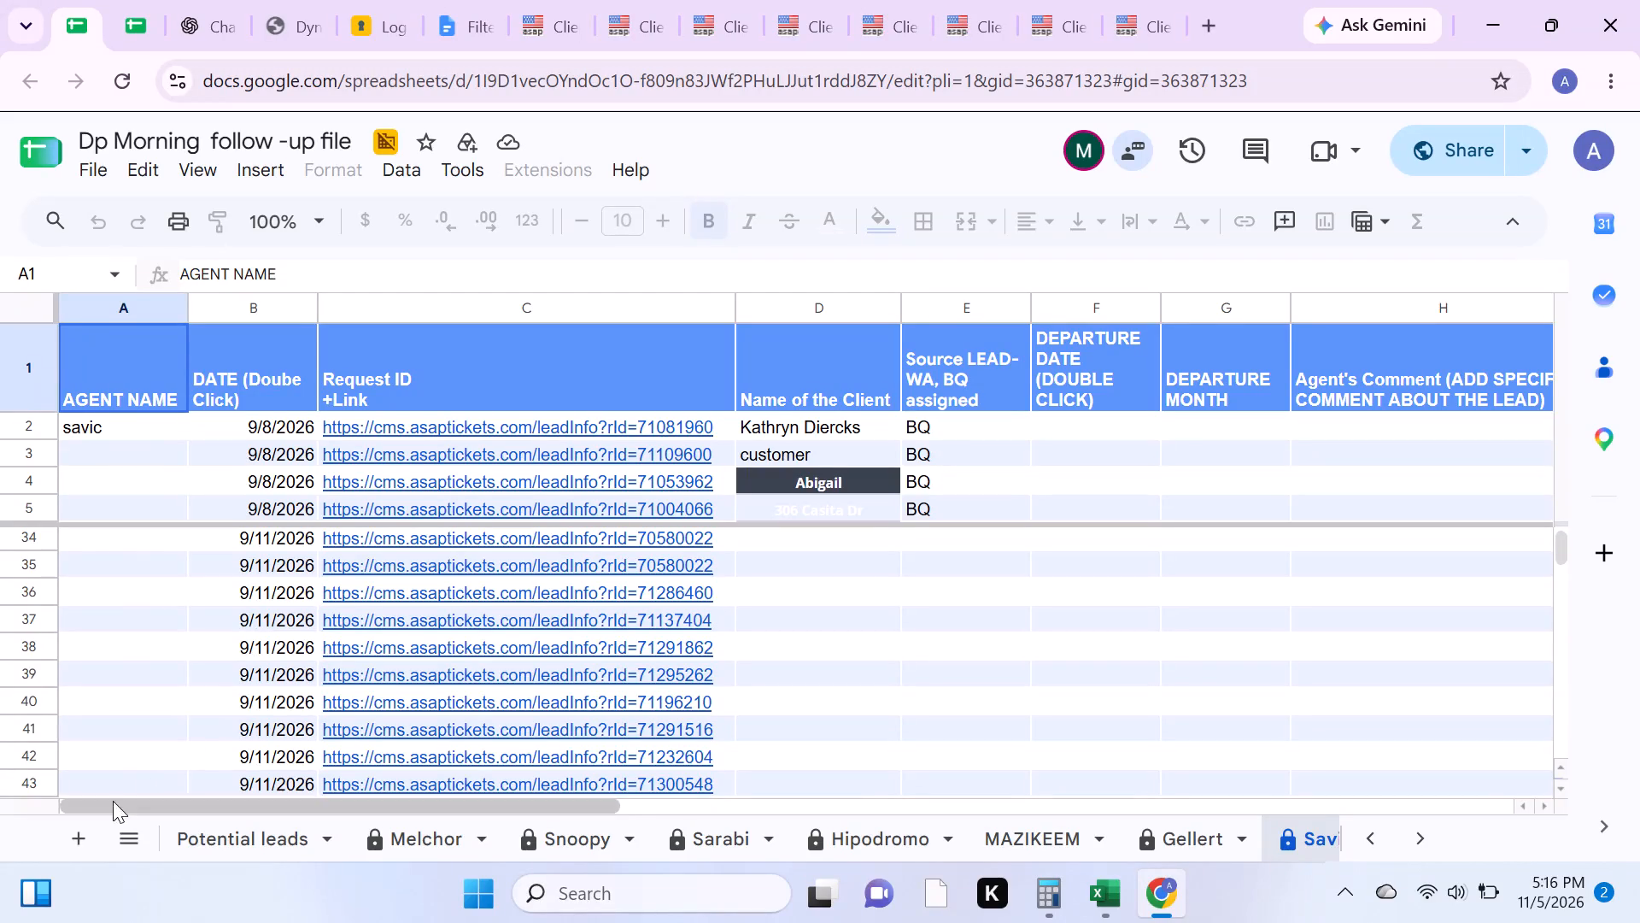
Switch to the Atreides sheet of the Dp Morning follow-up file.
left_click(130, 848)
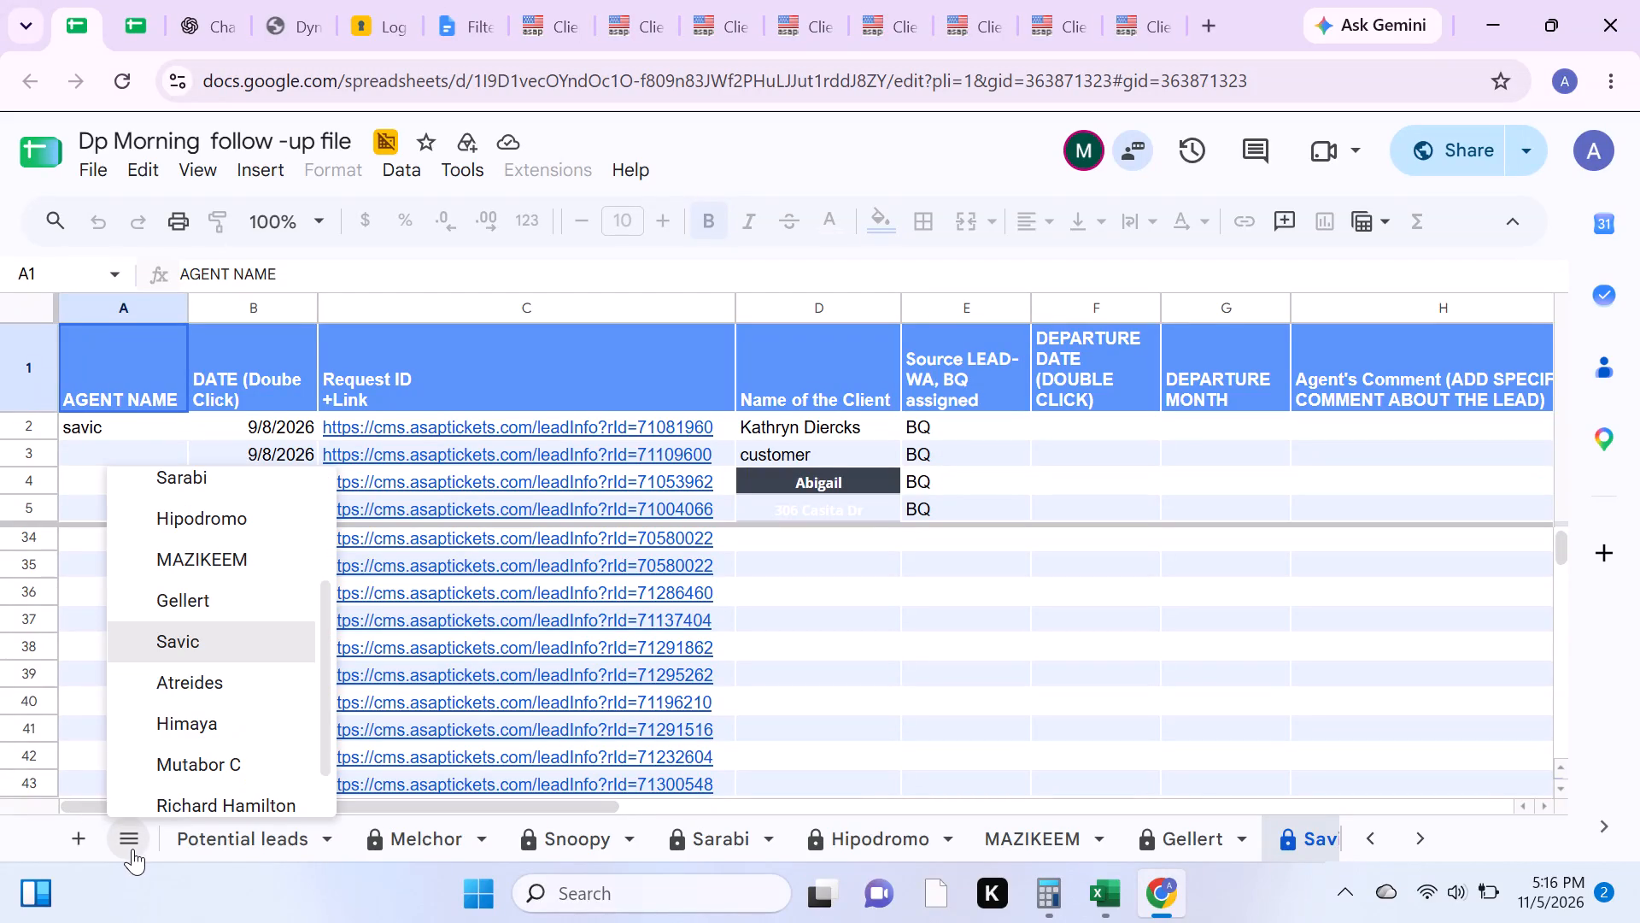
scroll(180, 699, "down", 4)
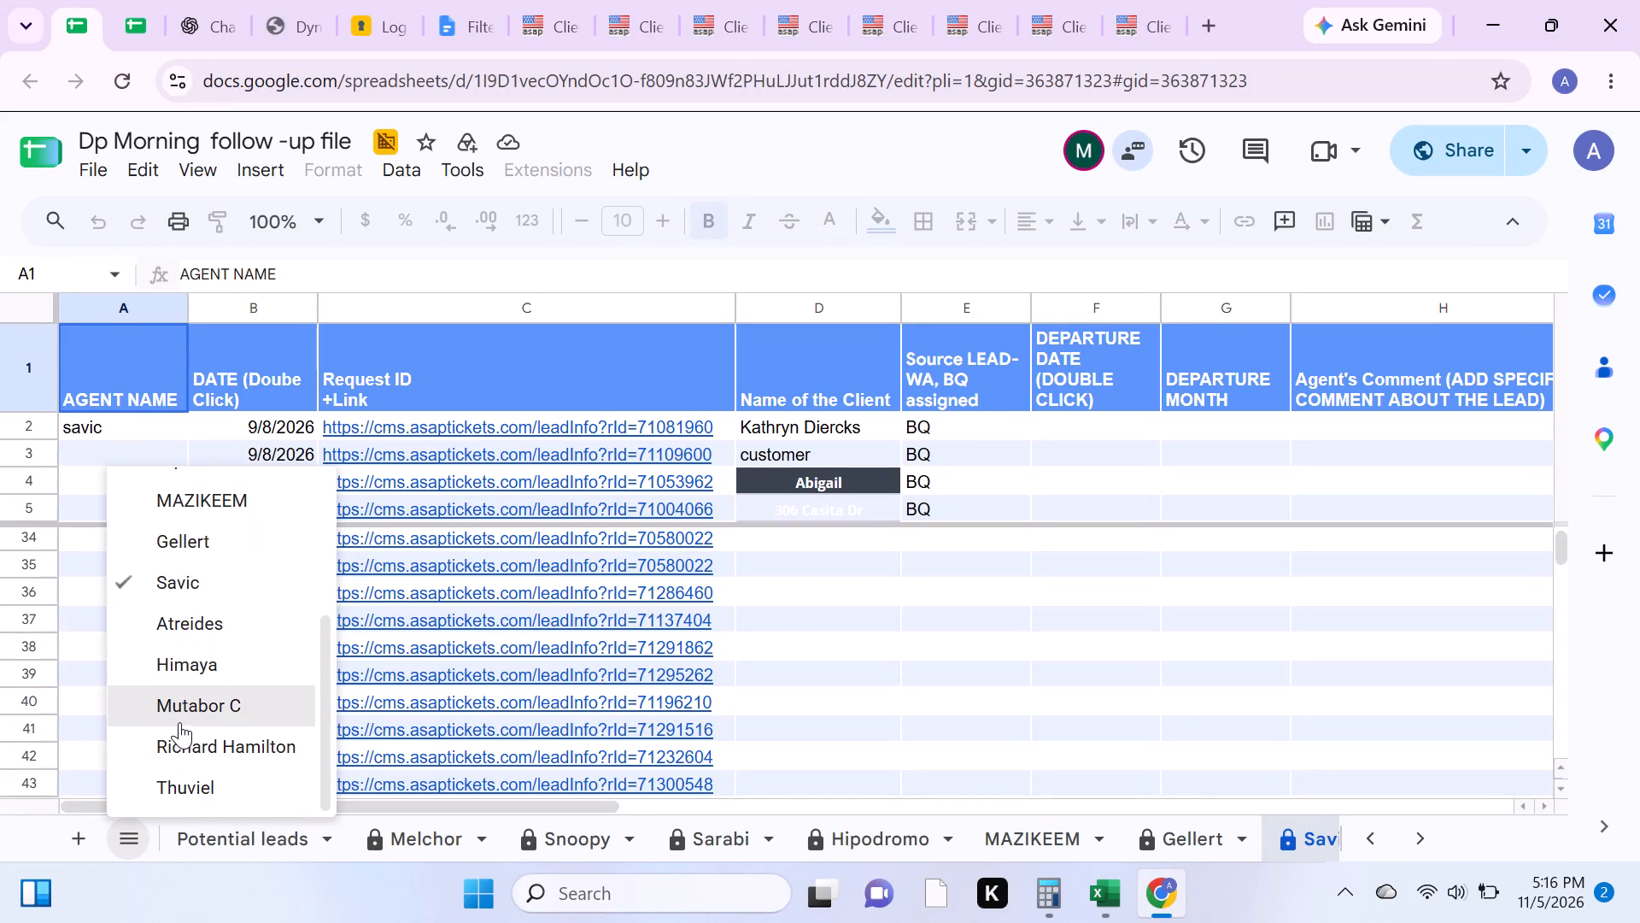
scroll(197, 689, "up", 2)
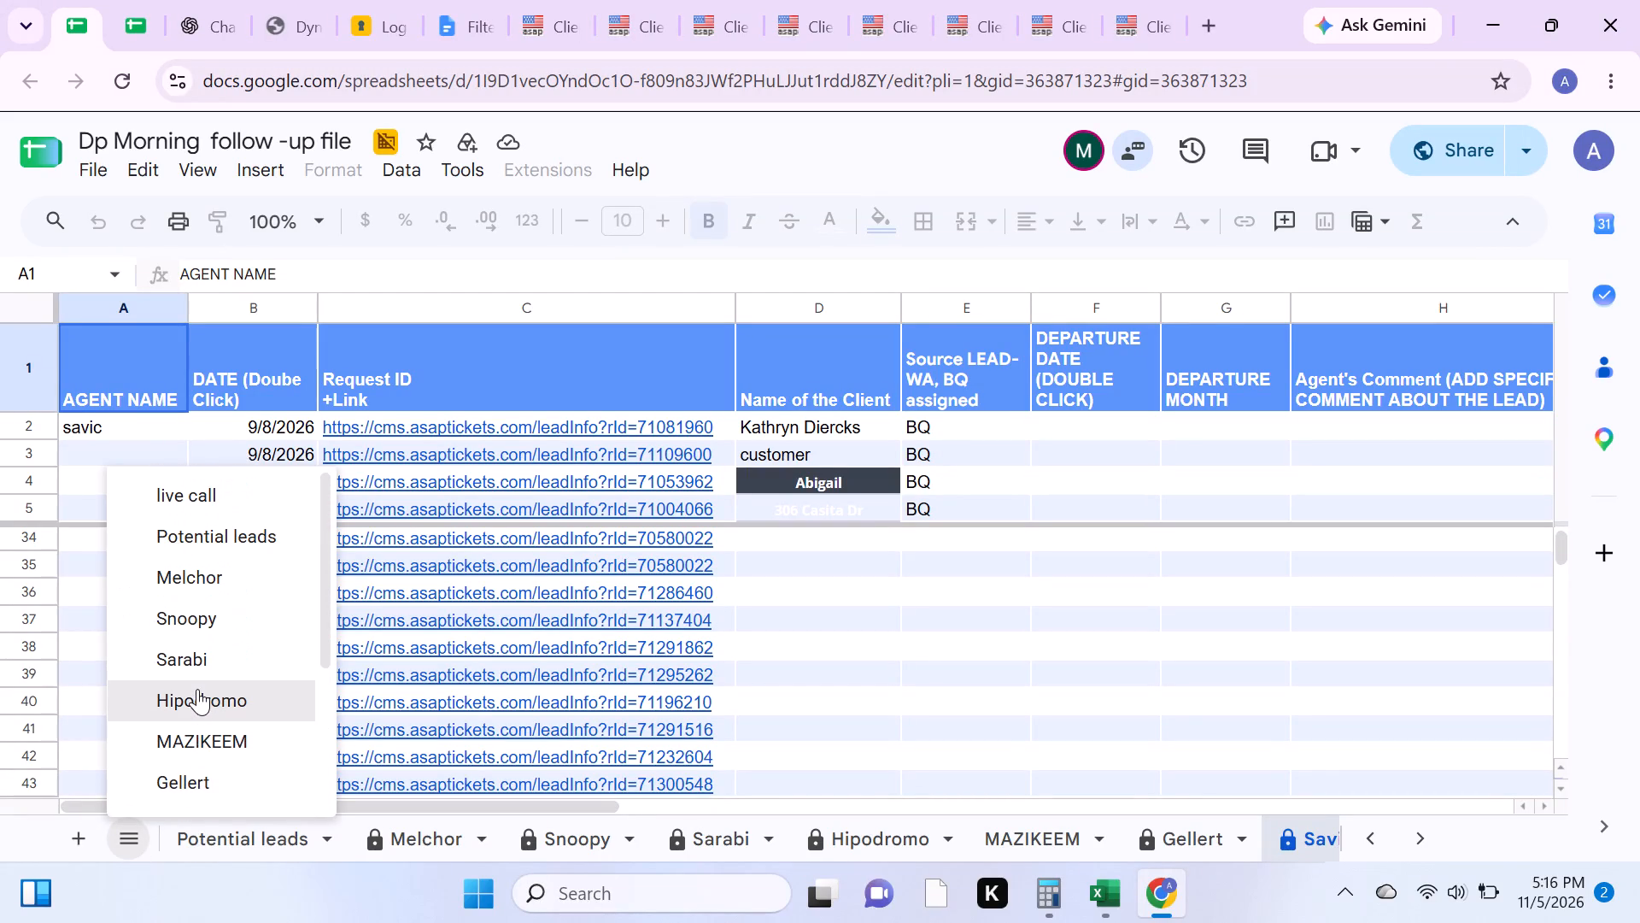
scroll(197, 689, "up", 3)
scroll(197, 689, "down", 2)
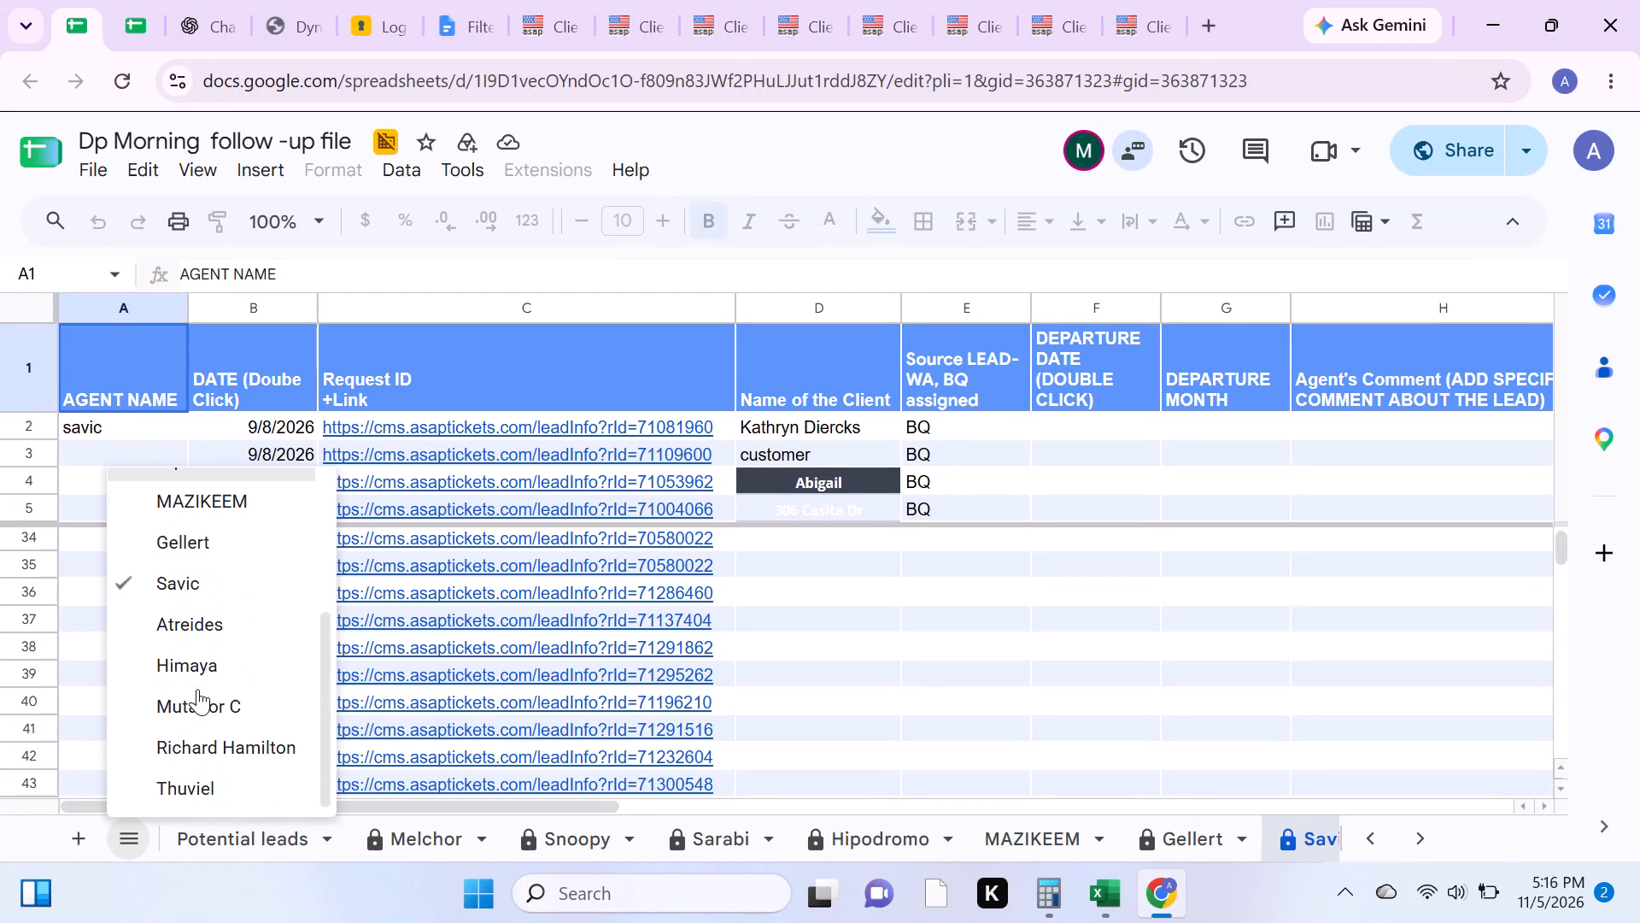
left_click(190, 636)
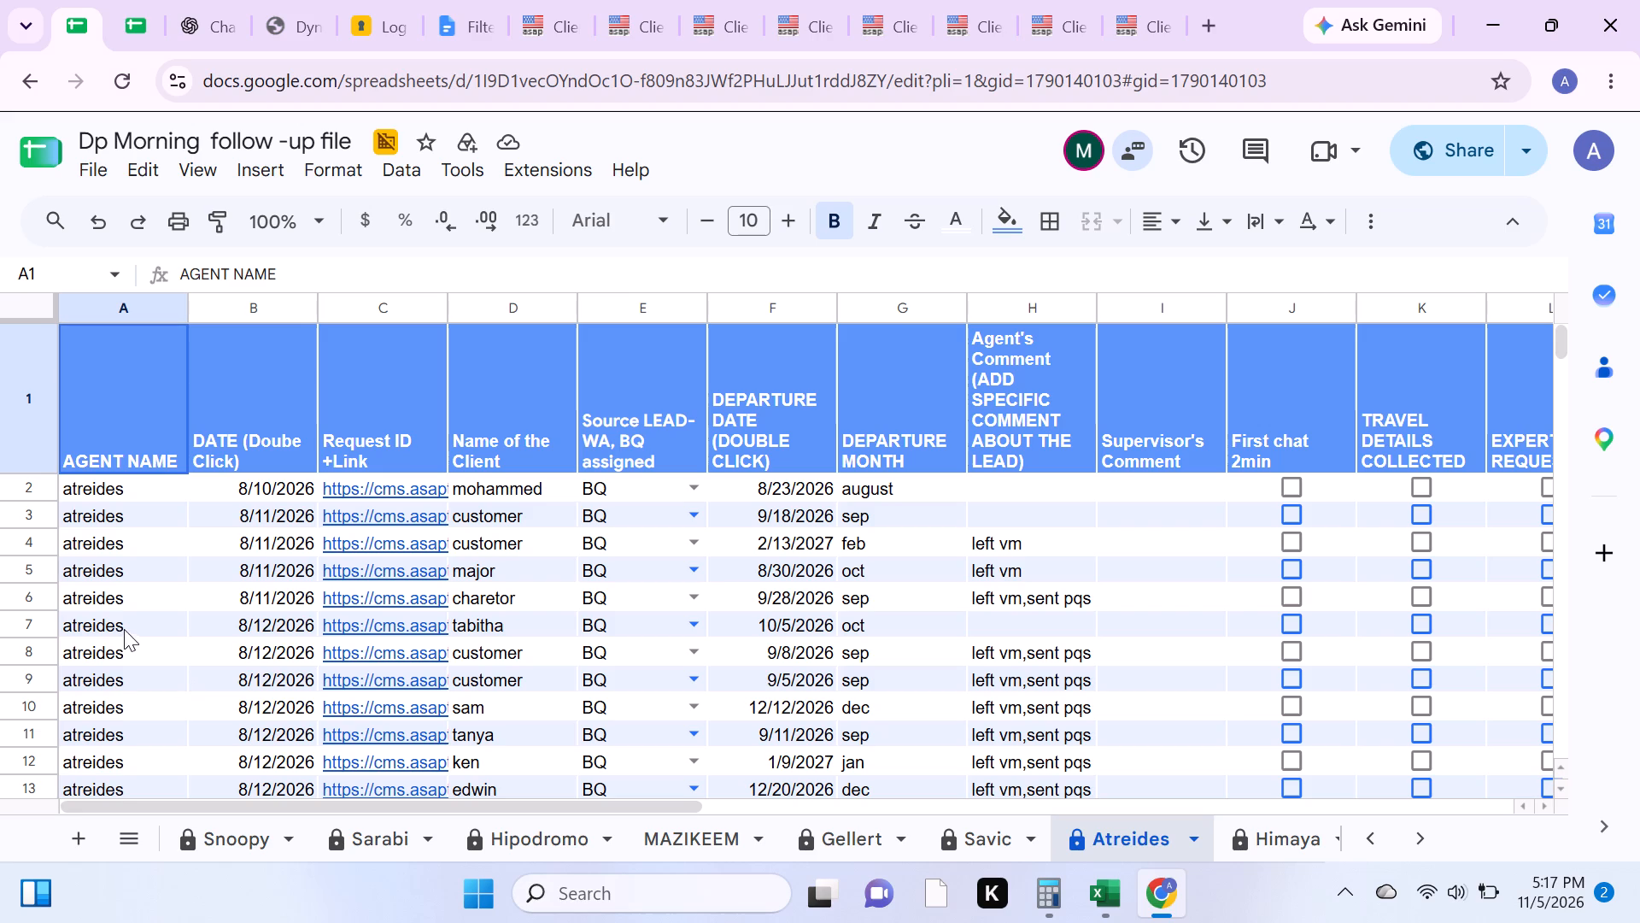
scroll(669, 641, "down", 10)
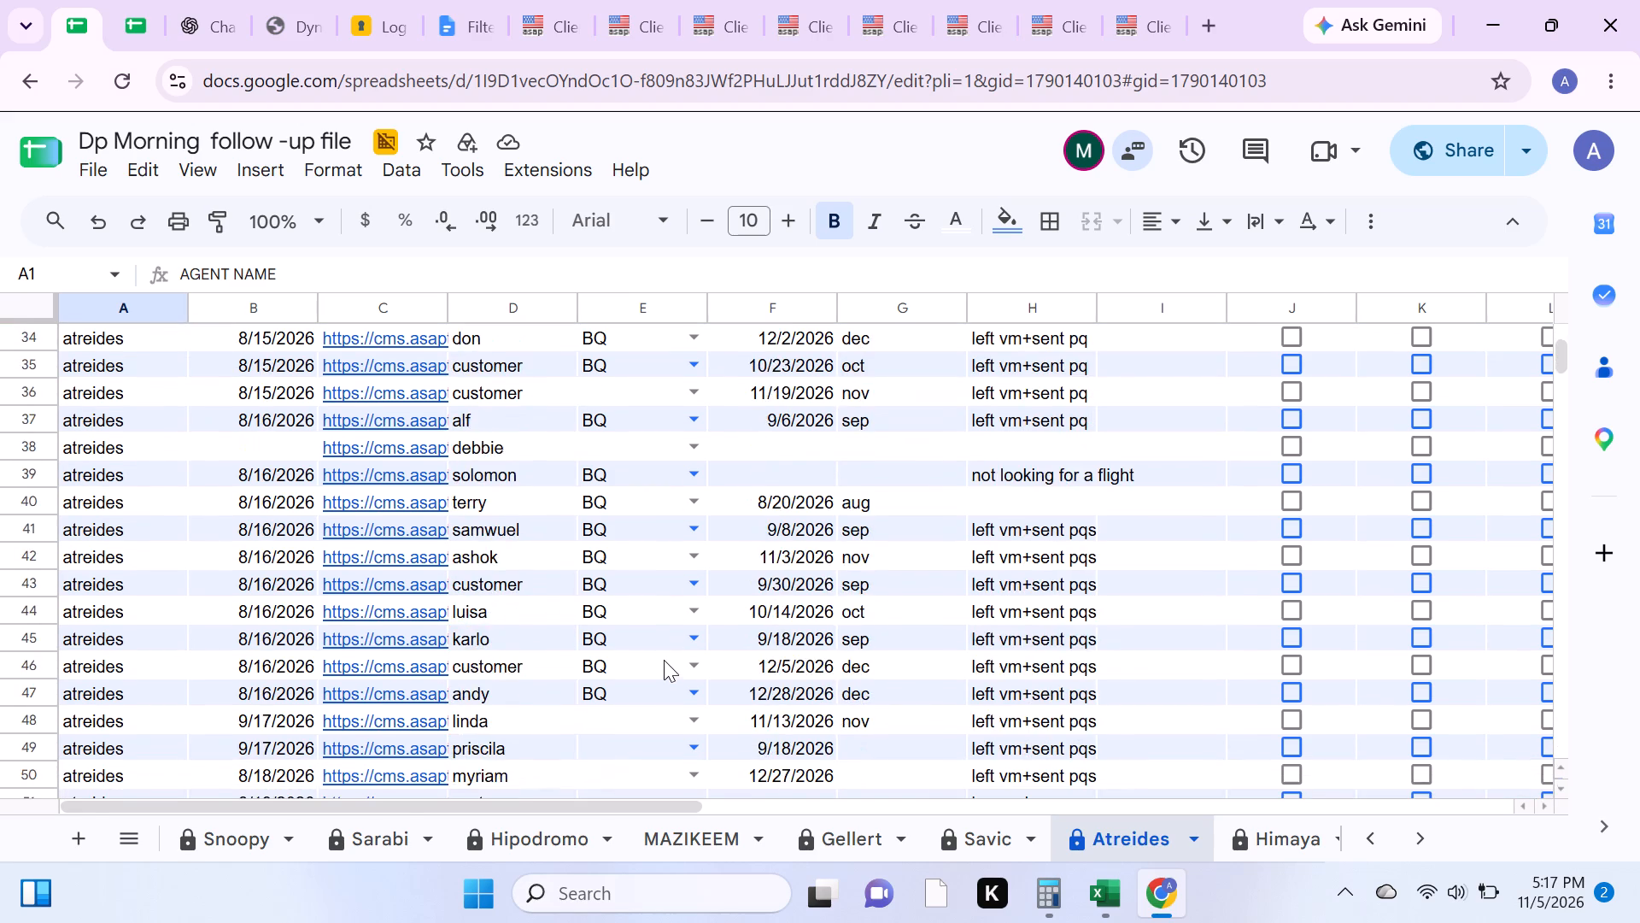
scroll(664, 660, "down", 20)
scroll(664, 660, "down", 6)
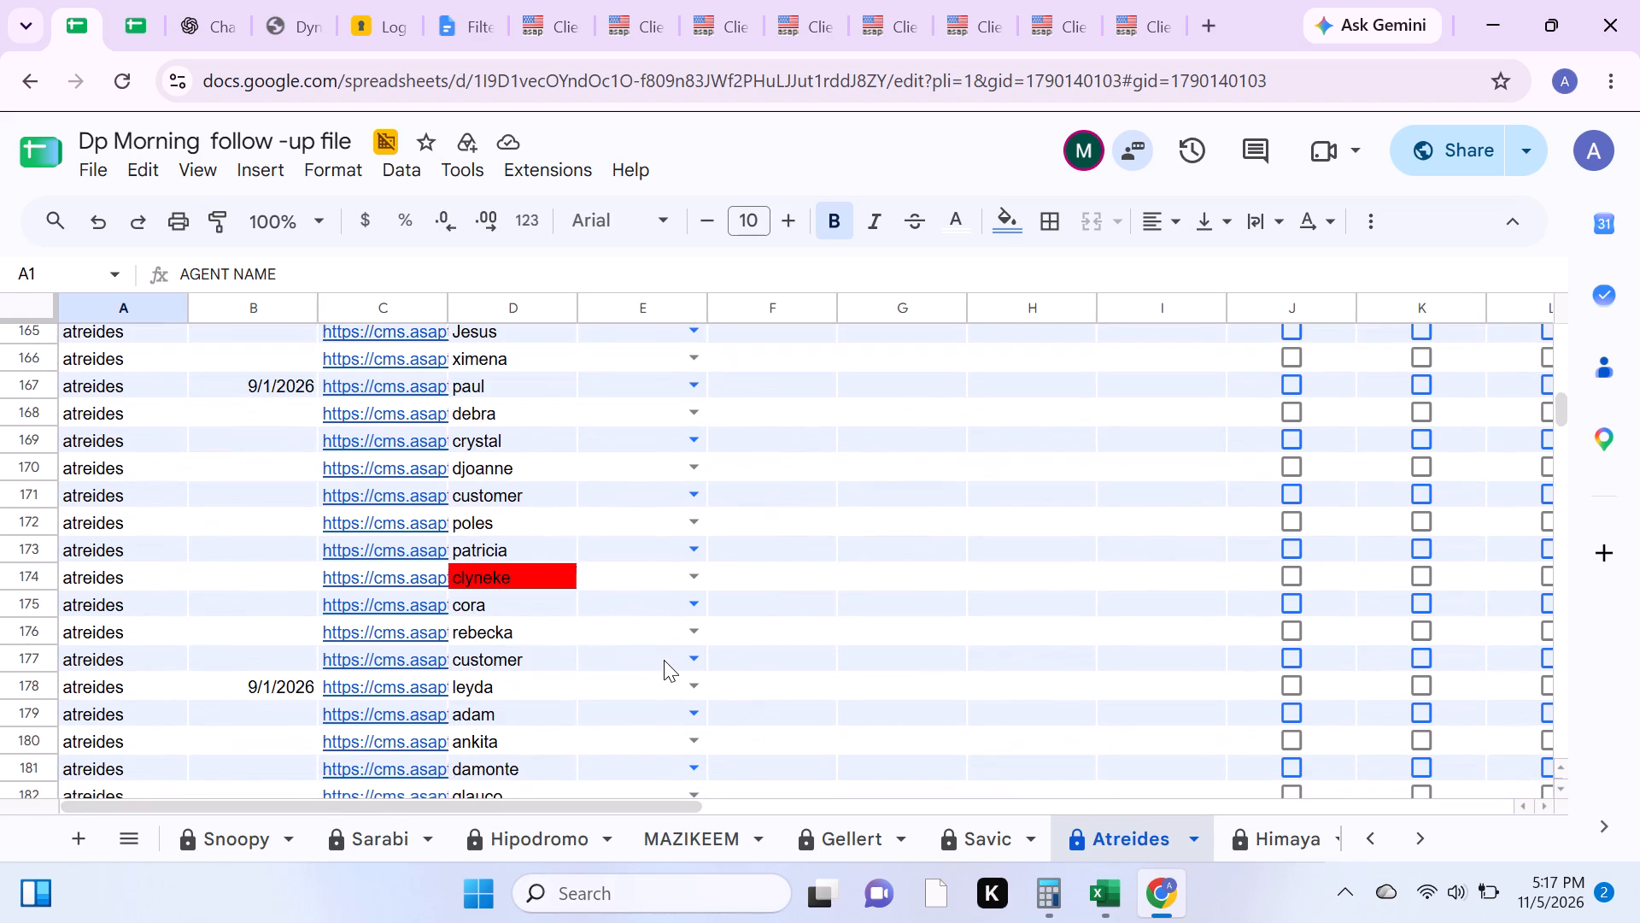
scroll(664, 663, "down", 20)
scroll(664, 663, "down", 9)
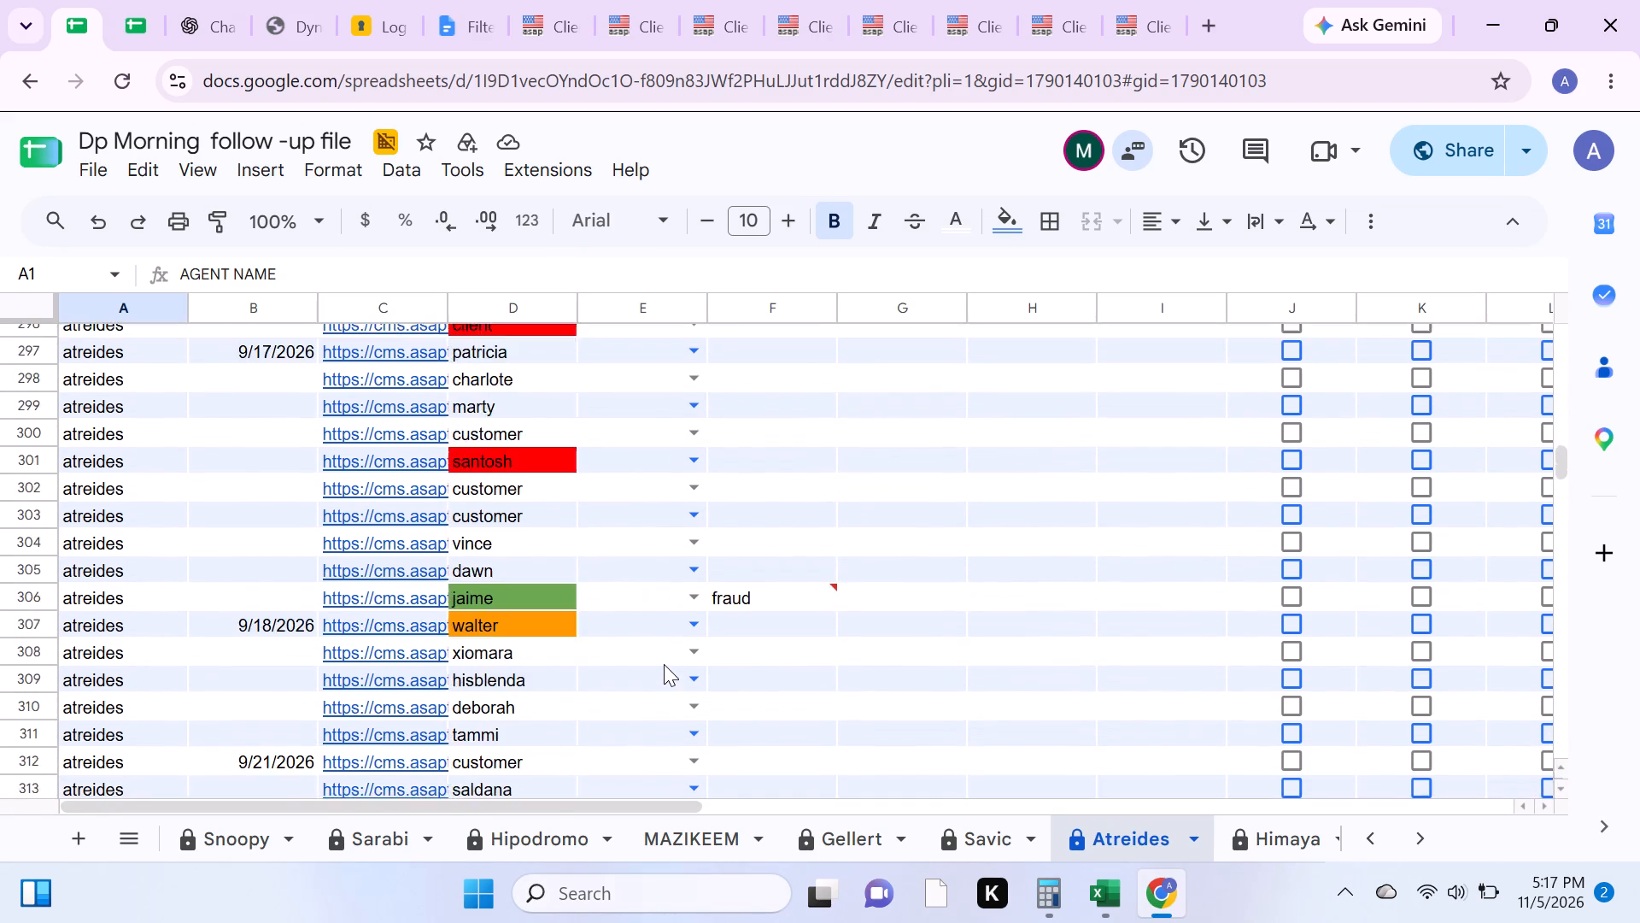
scroll(664, 664, "down", 20)
scroll(664, 664, "down", 2)
scroll(664, 664, "up", 3)
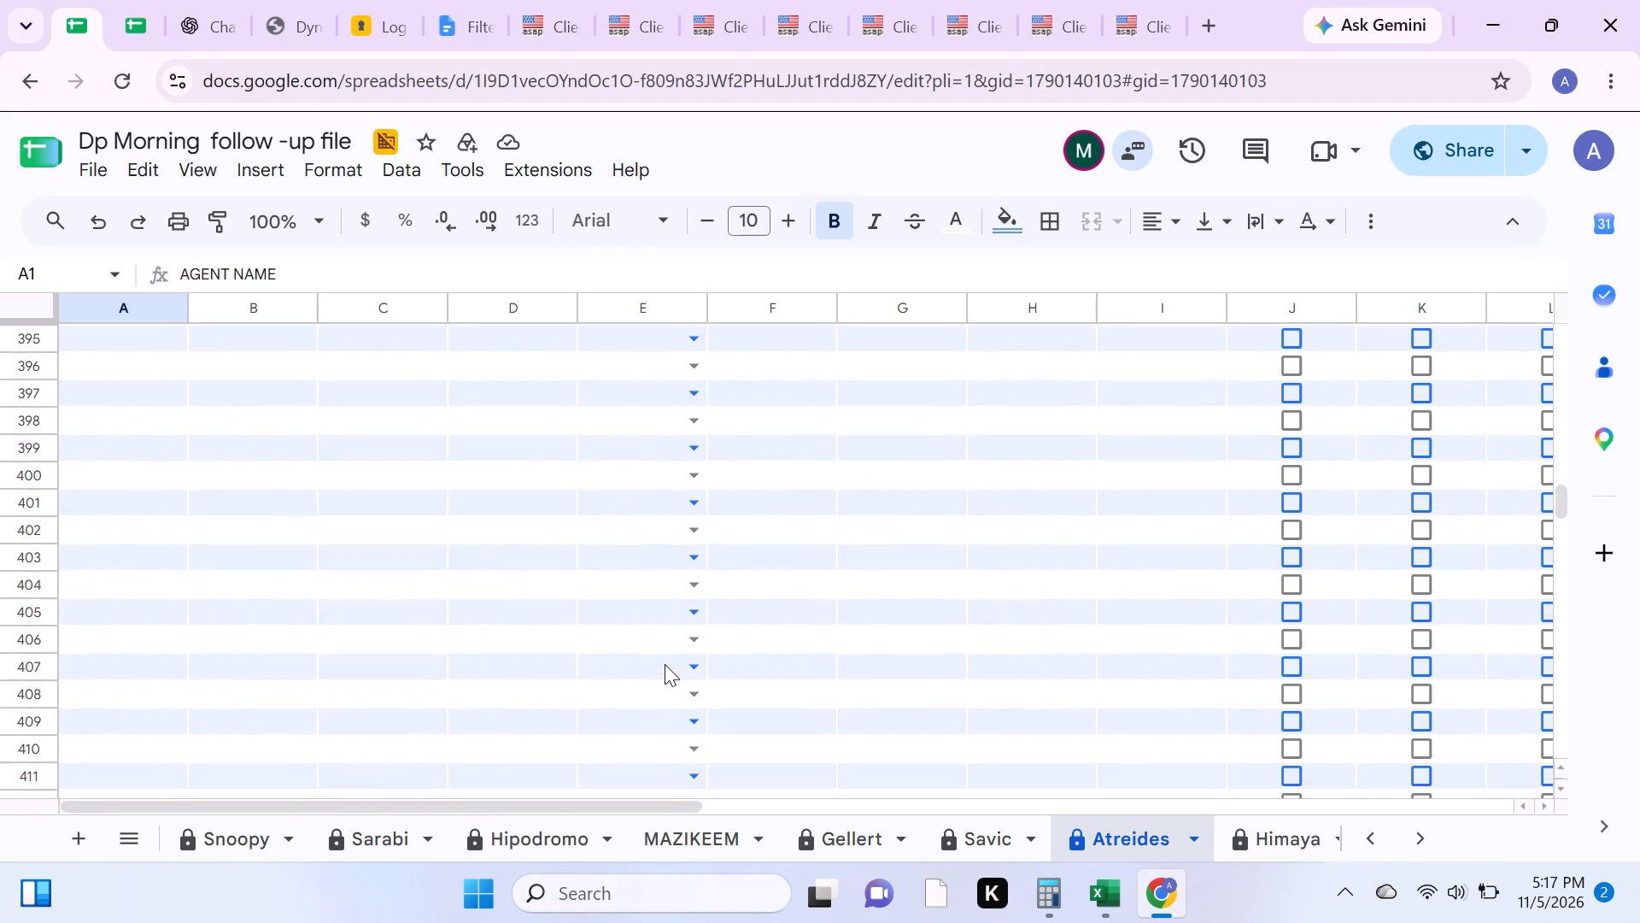
scroll(665, 664, "up", 4)
scroll(403, 673, "down", 1)
left_click(276, 644)
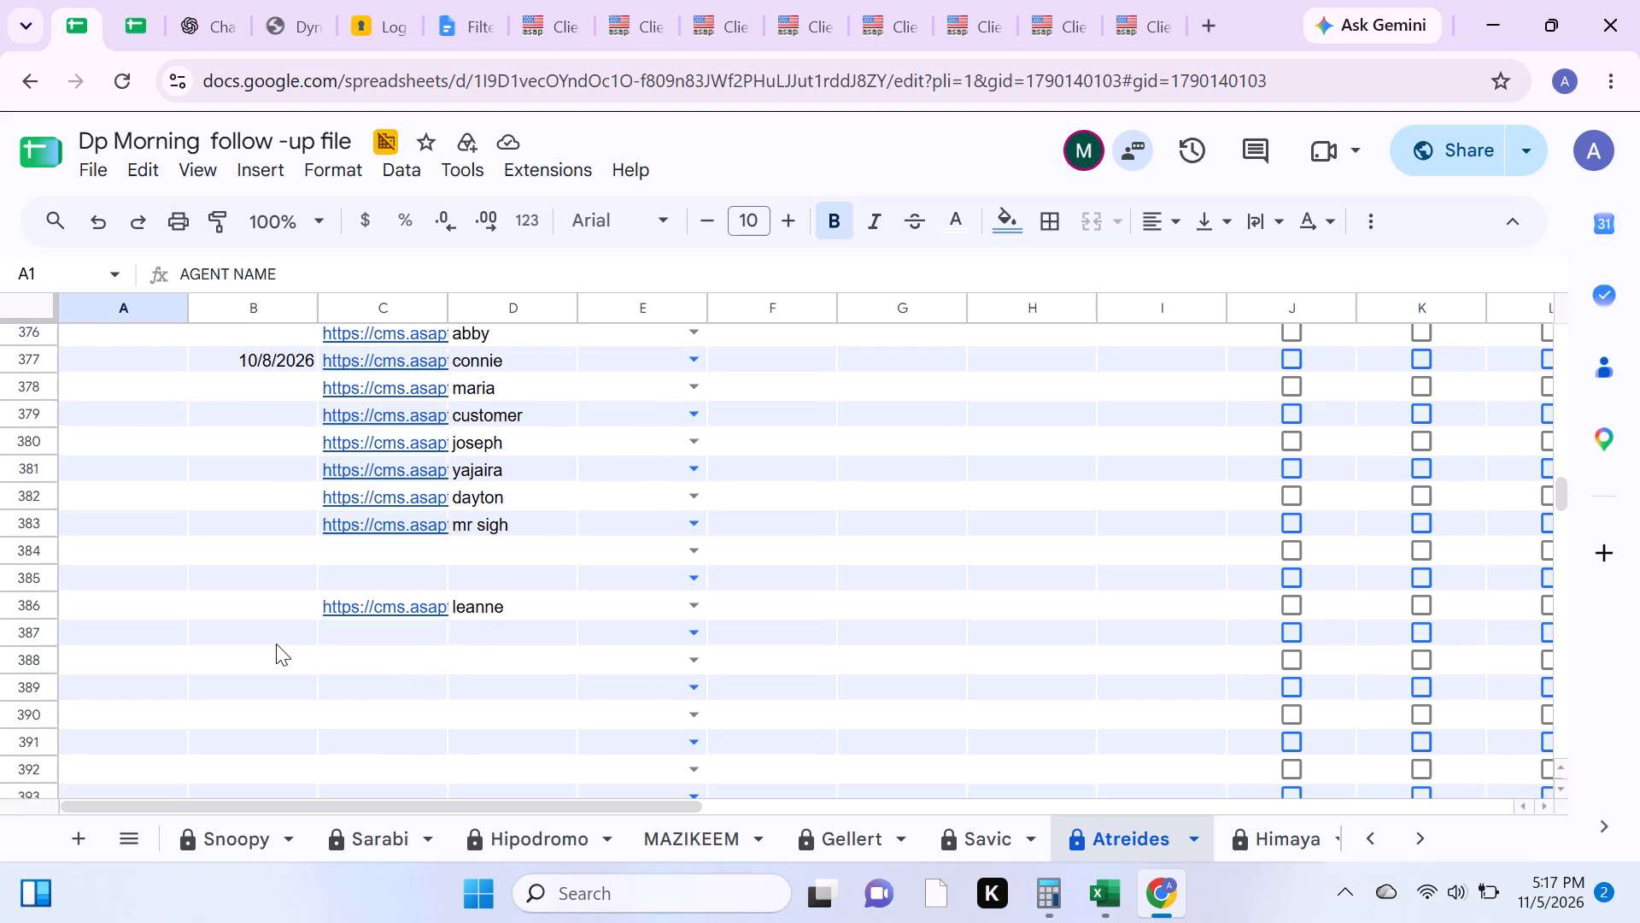
double_click(280, 636)
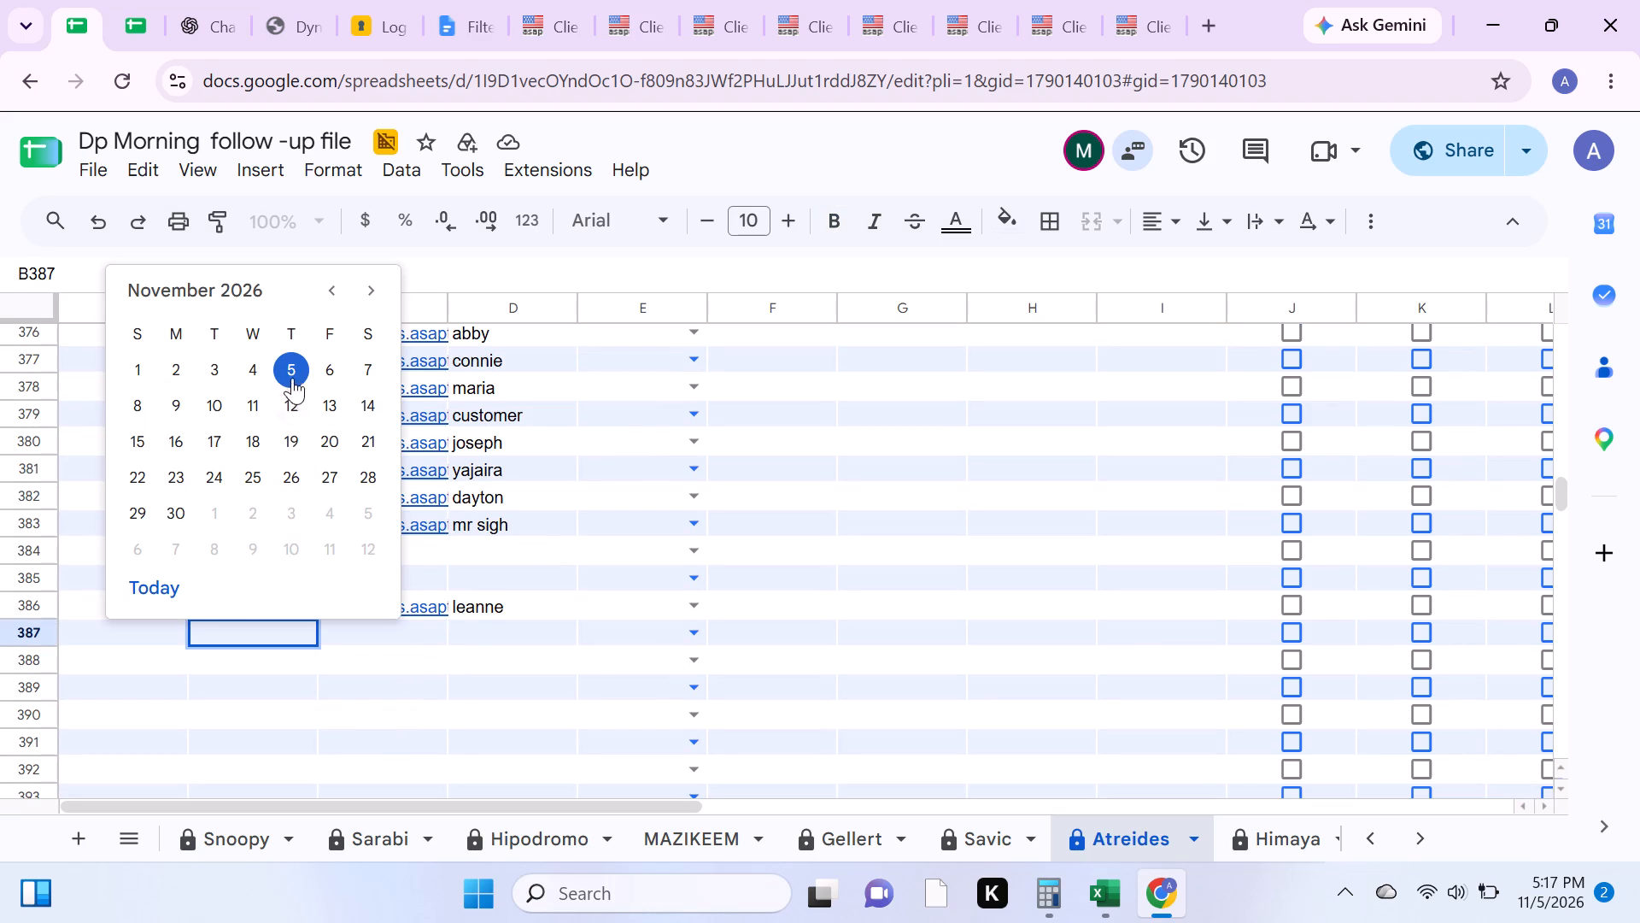
left_click(292, 370)
left_click(375, 643)
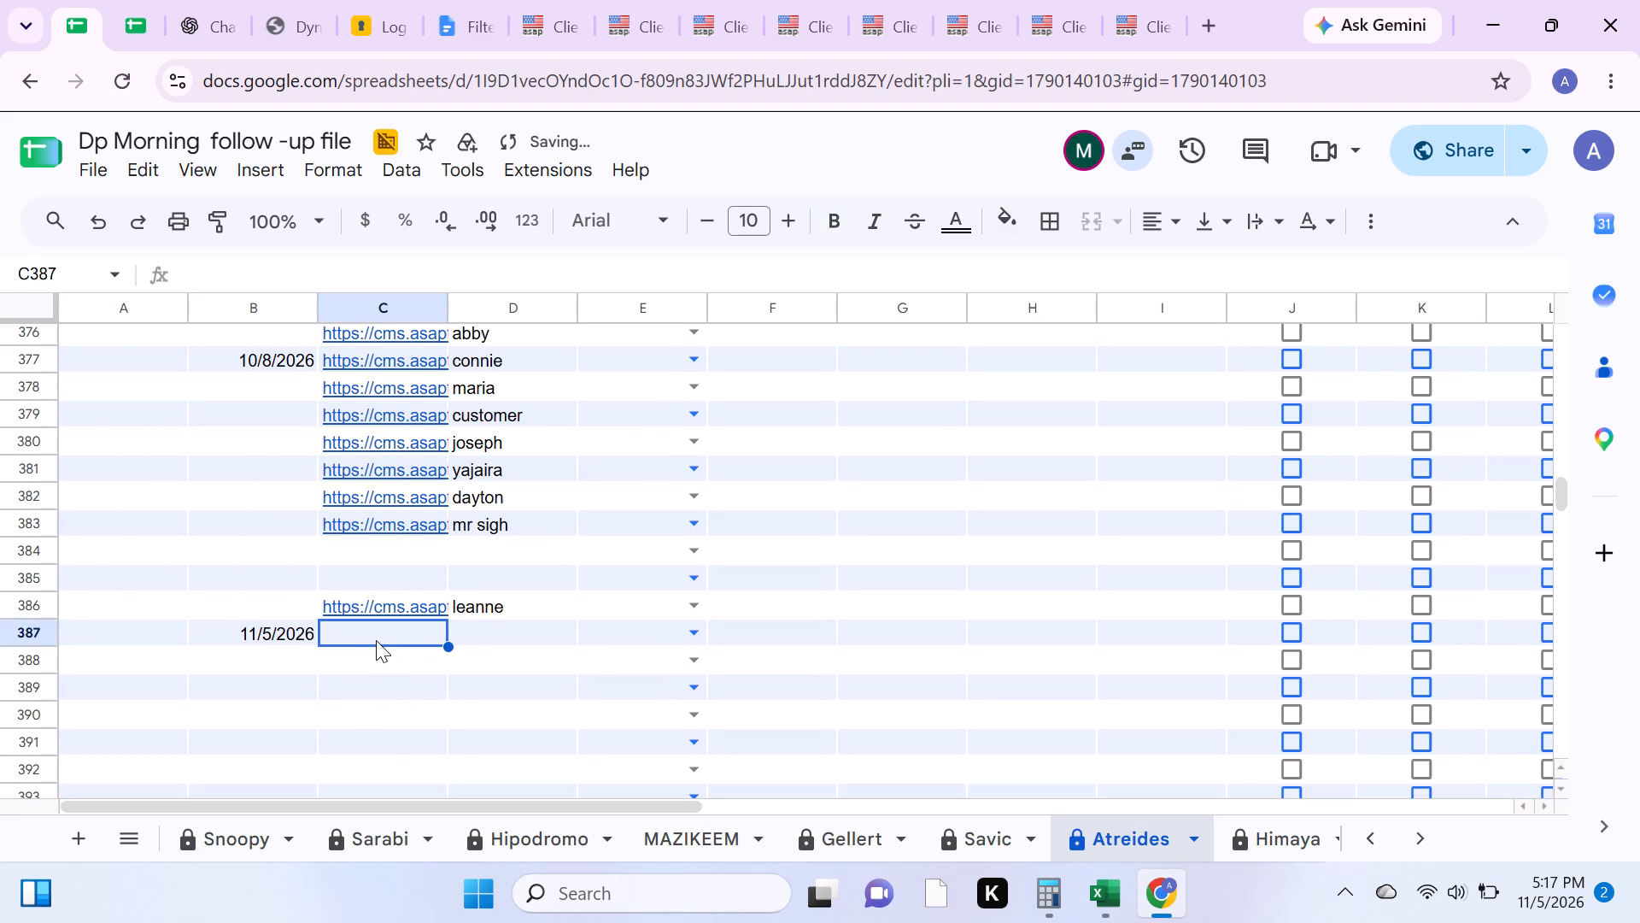
key("ctrl+v")
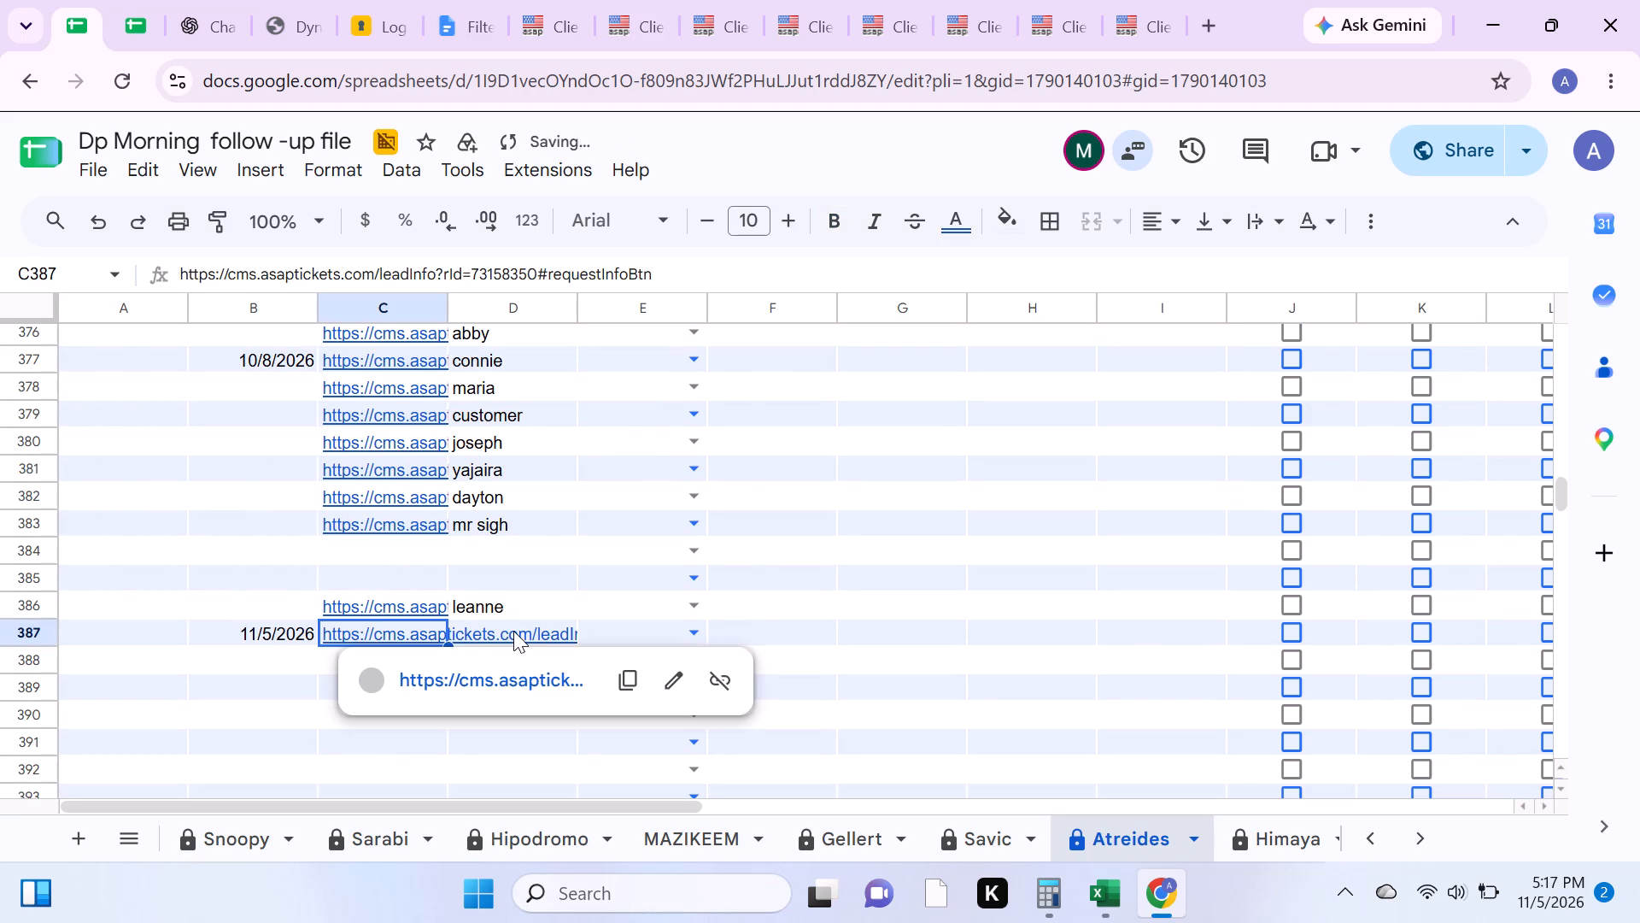
left_click(512, 632)
type("bearnado")
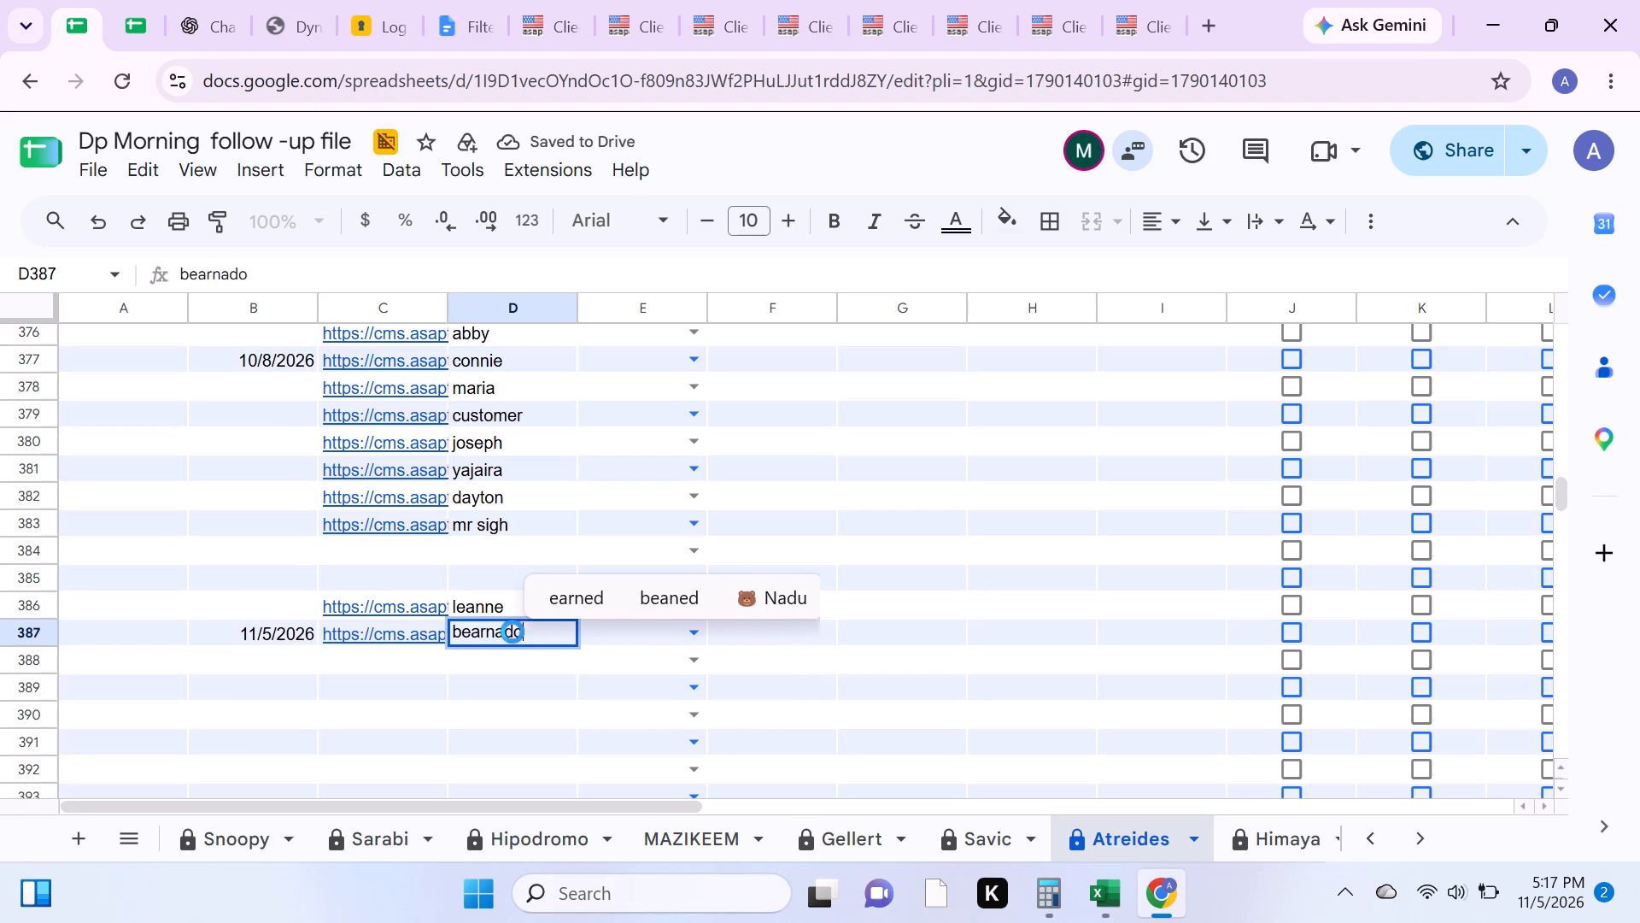
left_click(403, 653)
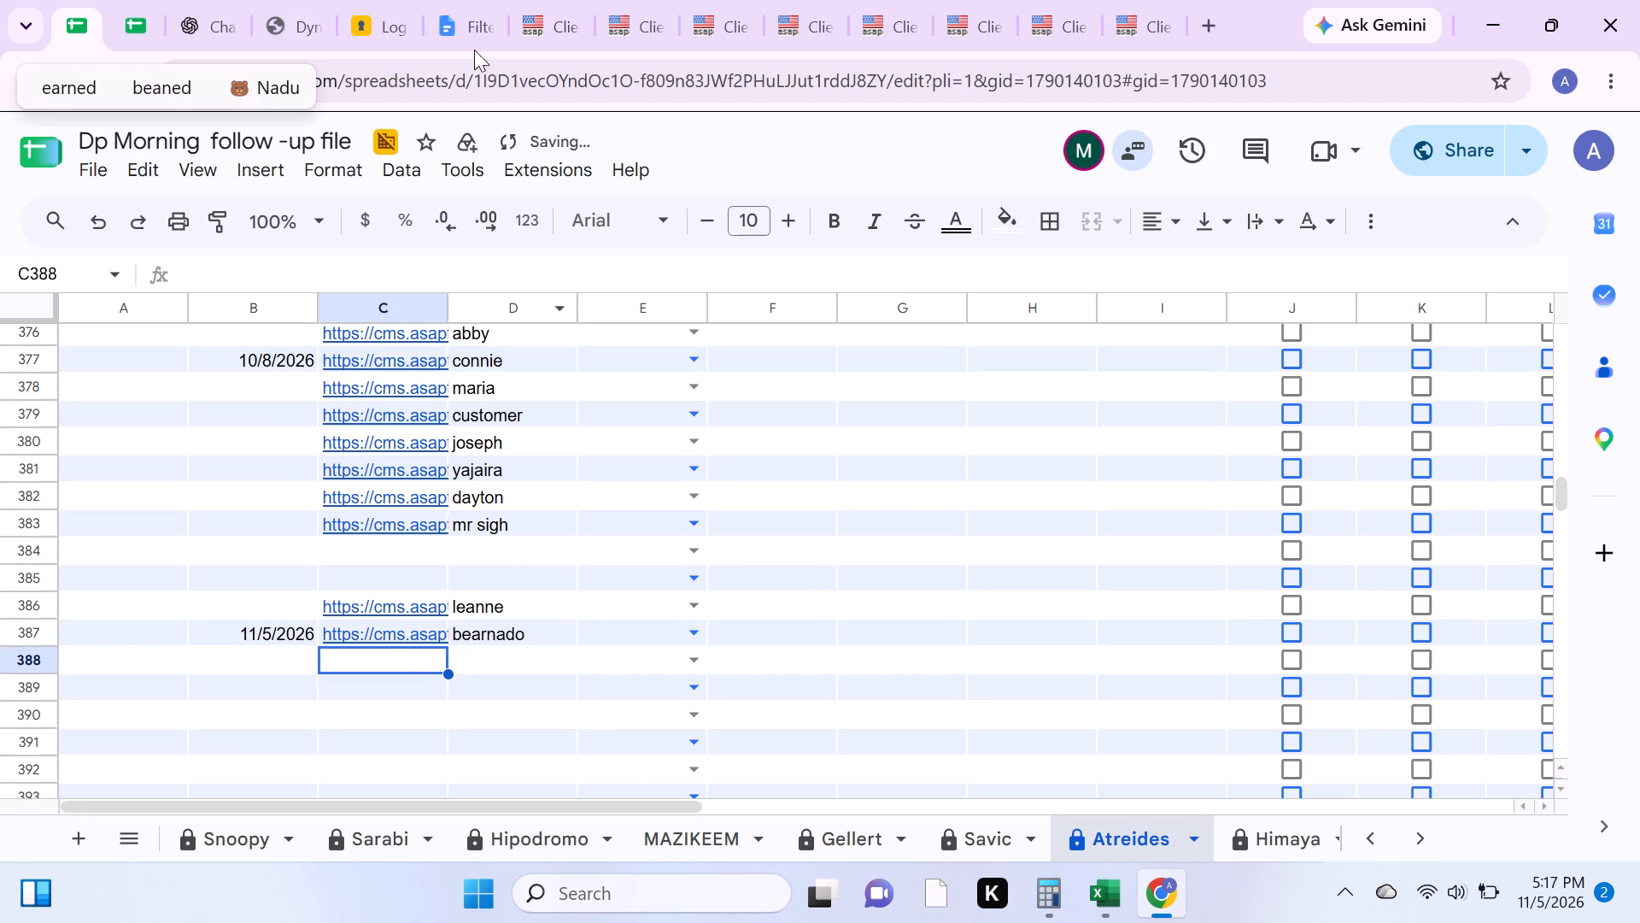
left_click(530, 7)
left_click(620, 31)
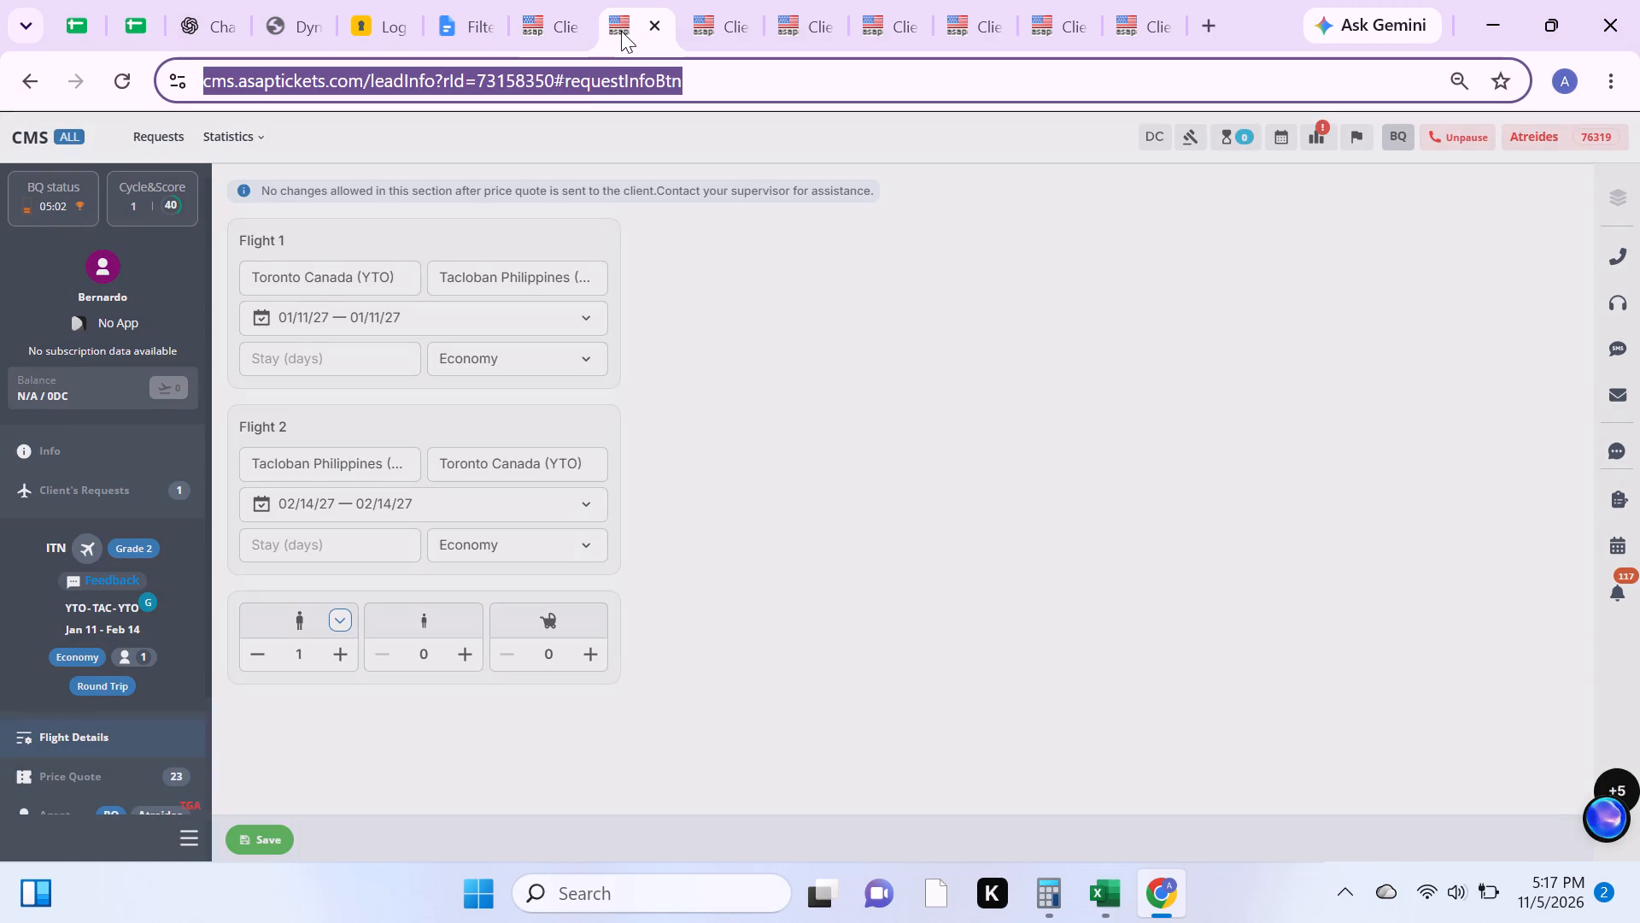
left_click(700, 279)
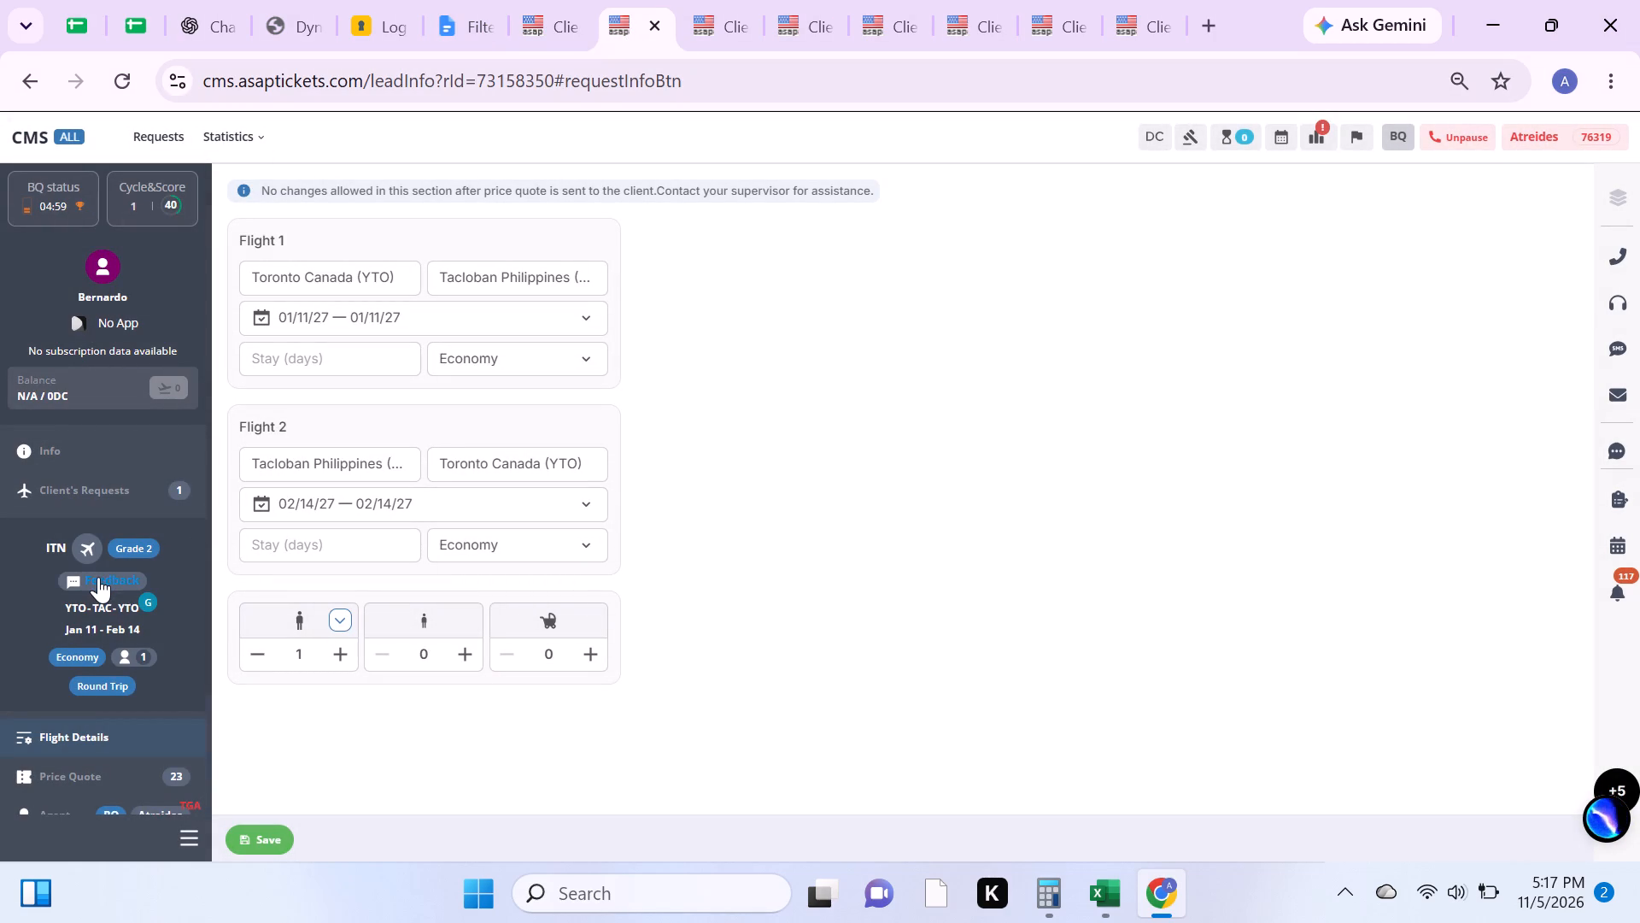
left_click(99, 577)
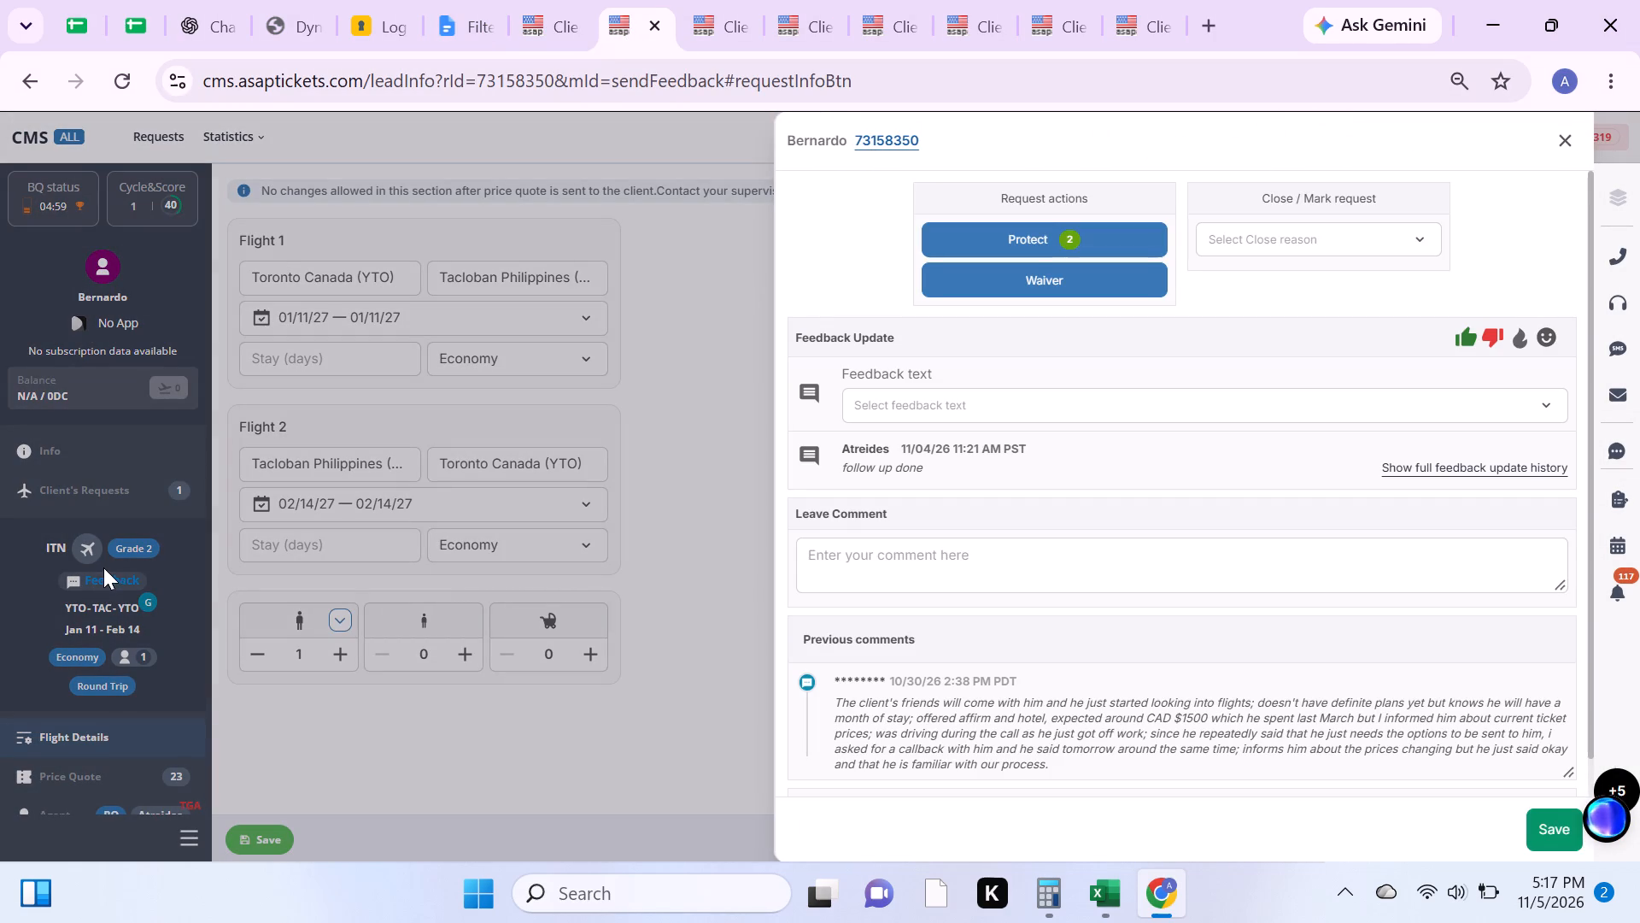
left_click(905, 408)
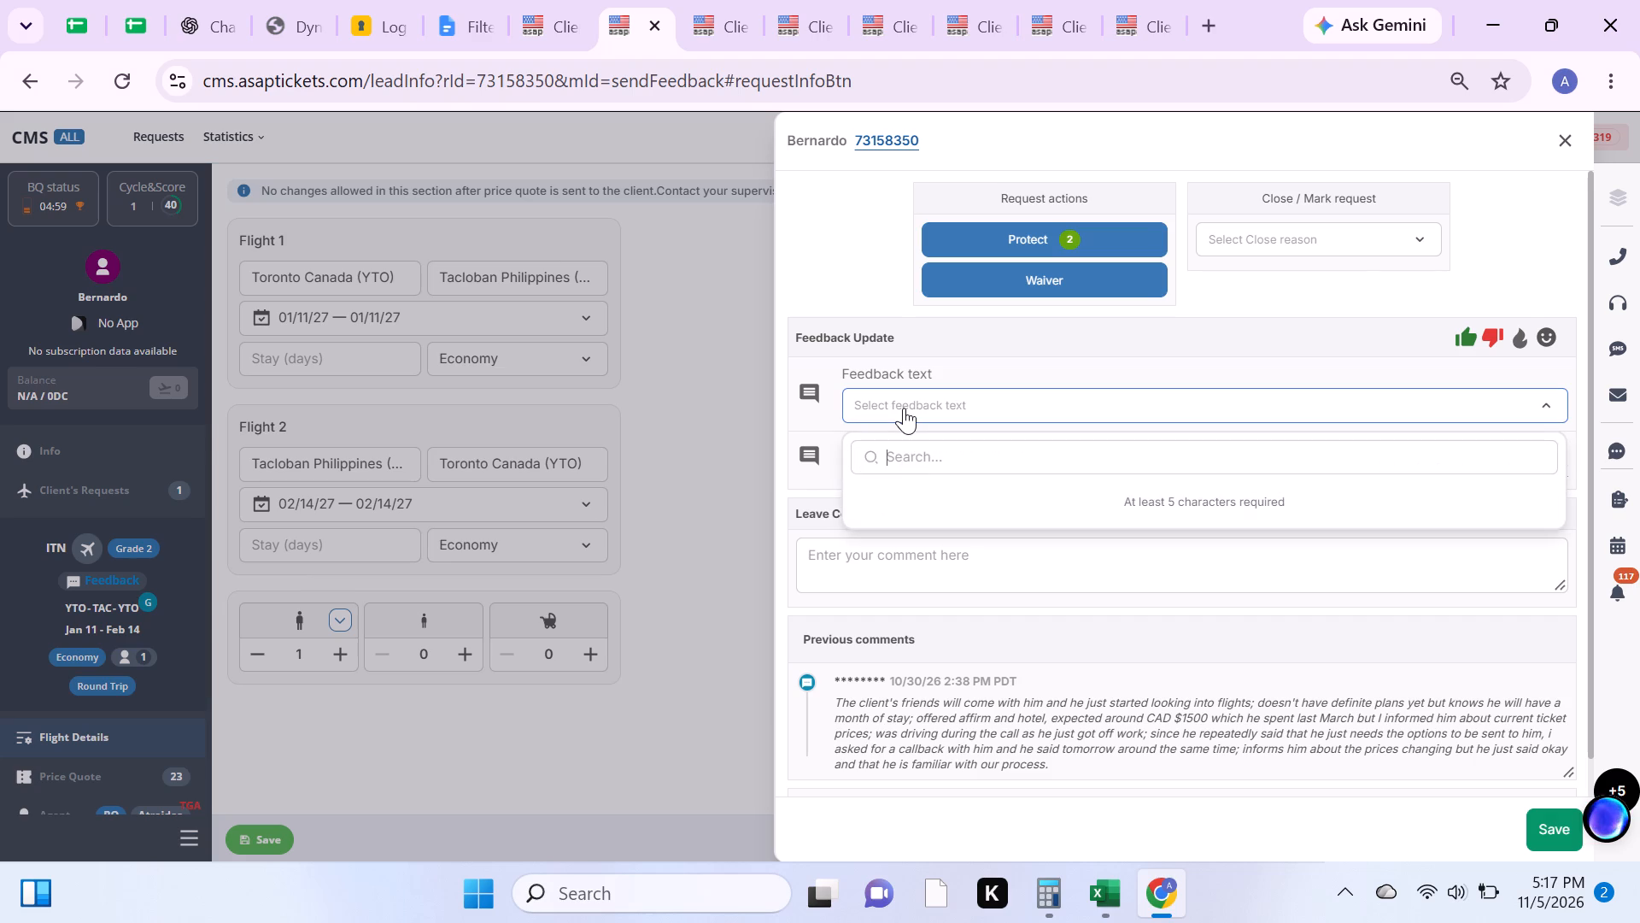
type("follow")
key("space")
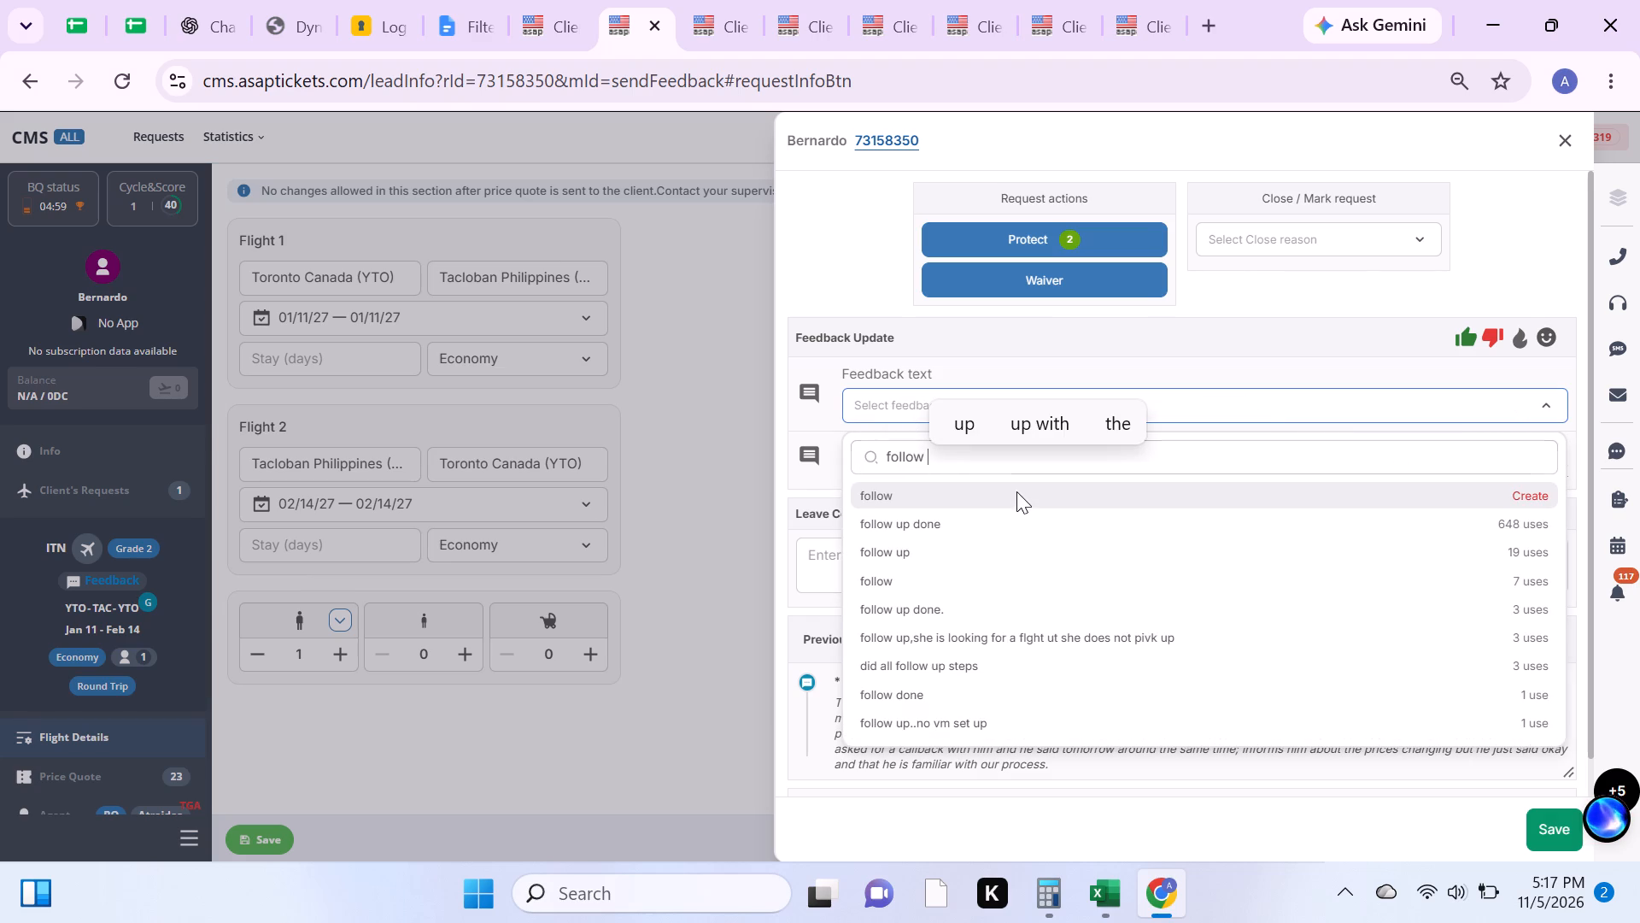
left_click(1035, 521)
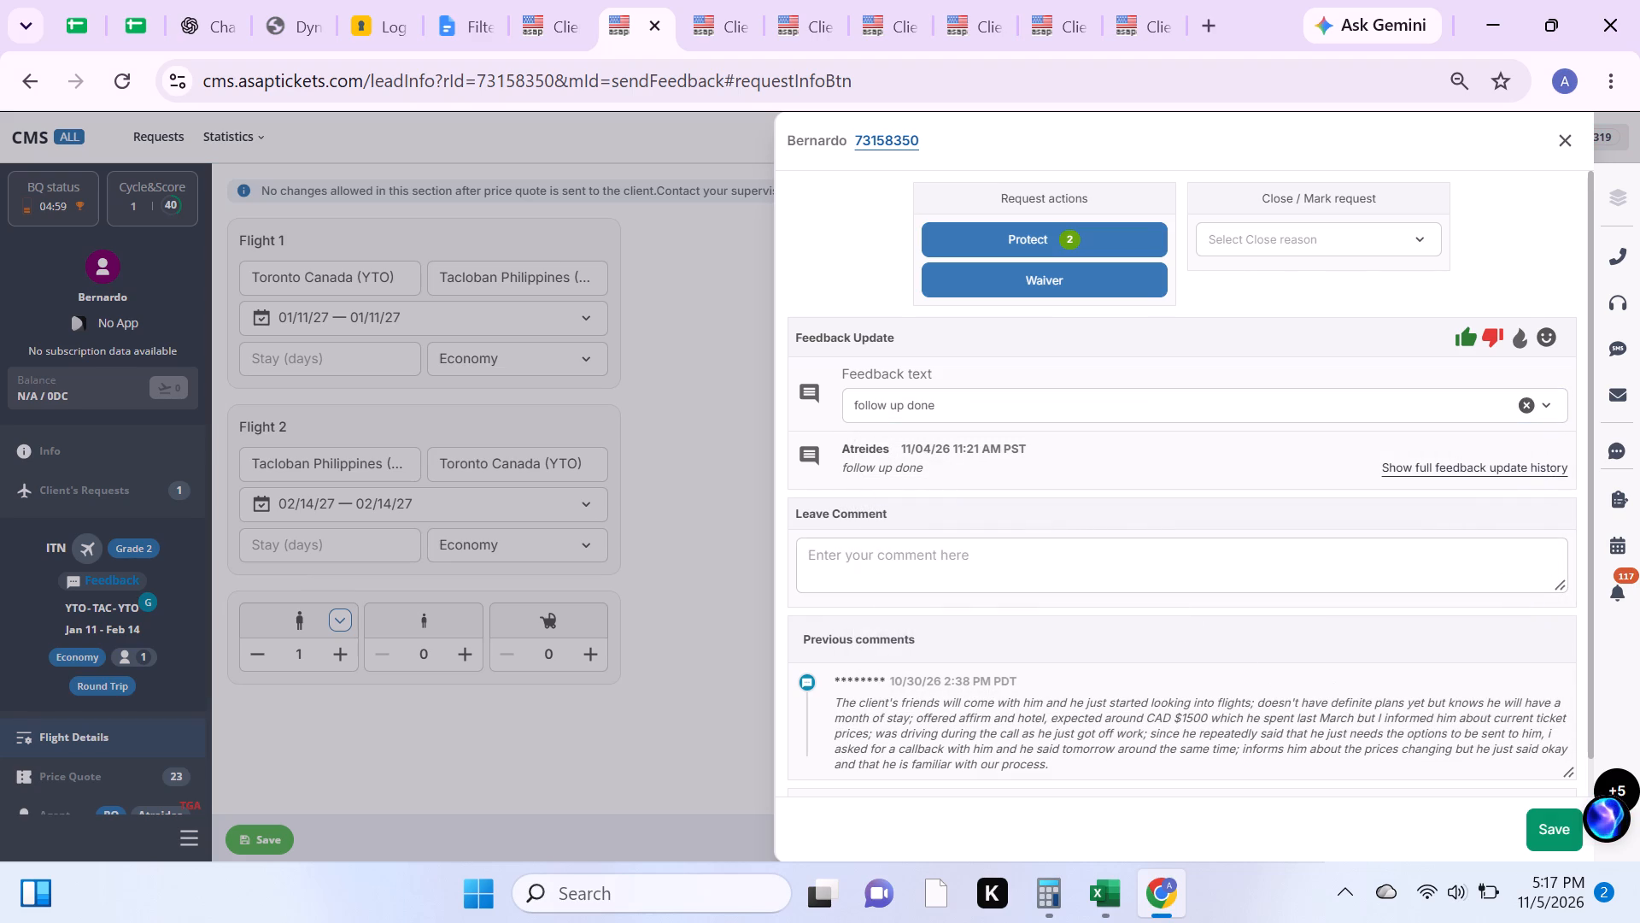
left_click(1540, 824)
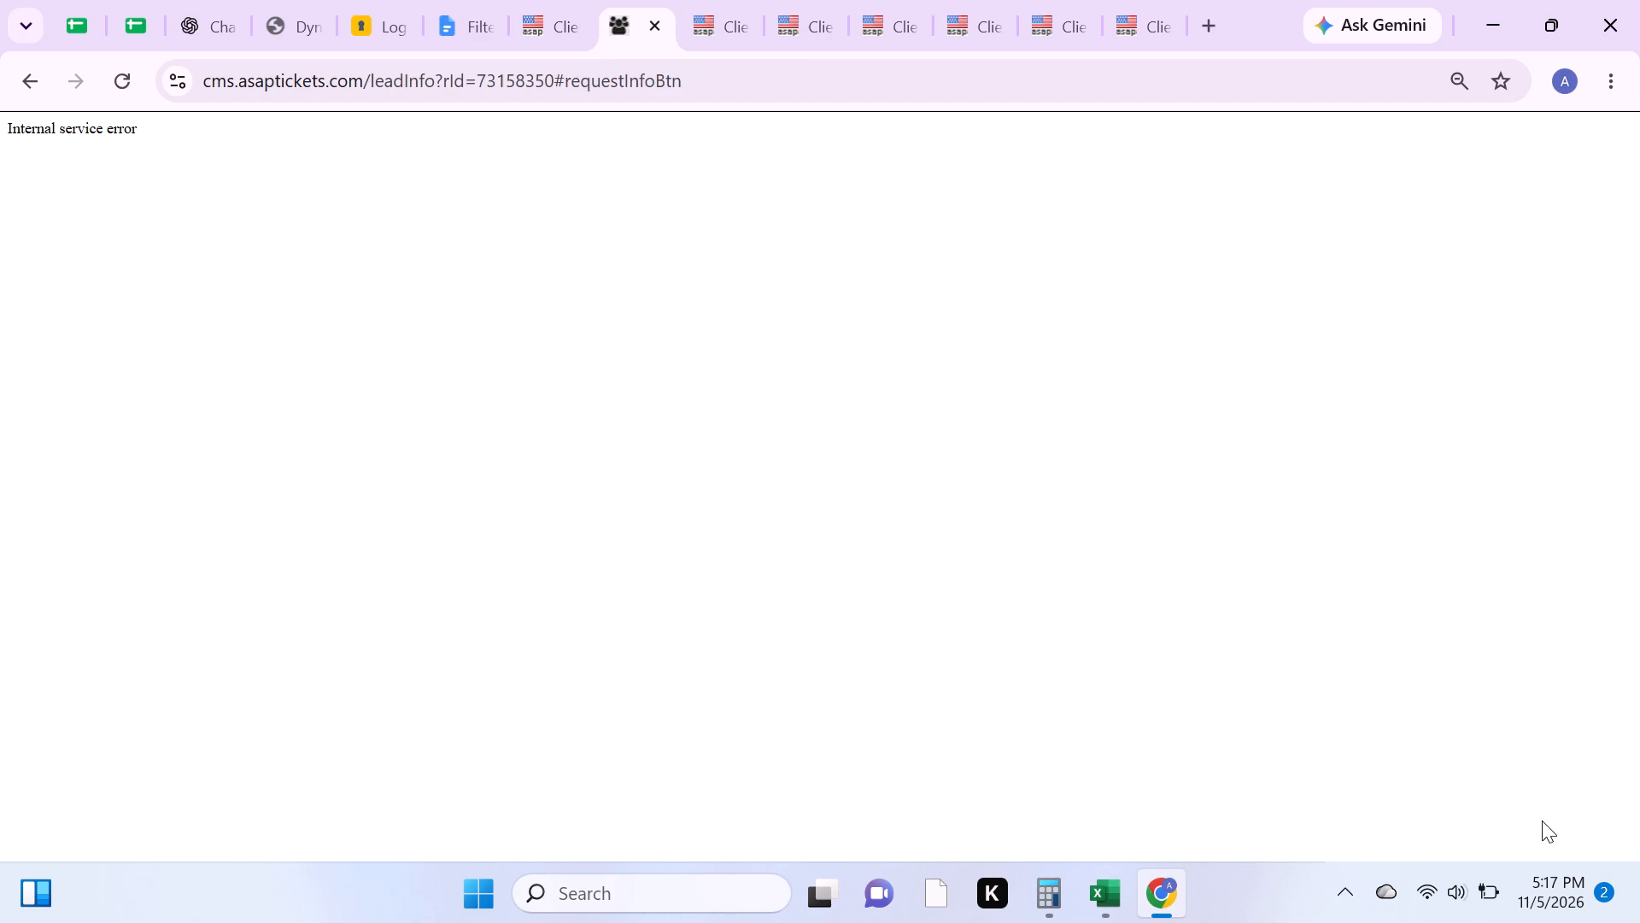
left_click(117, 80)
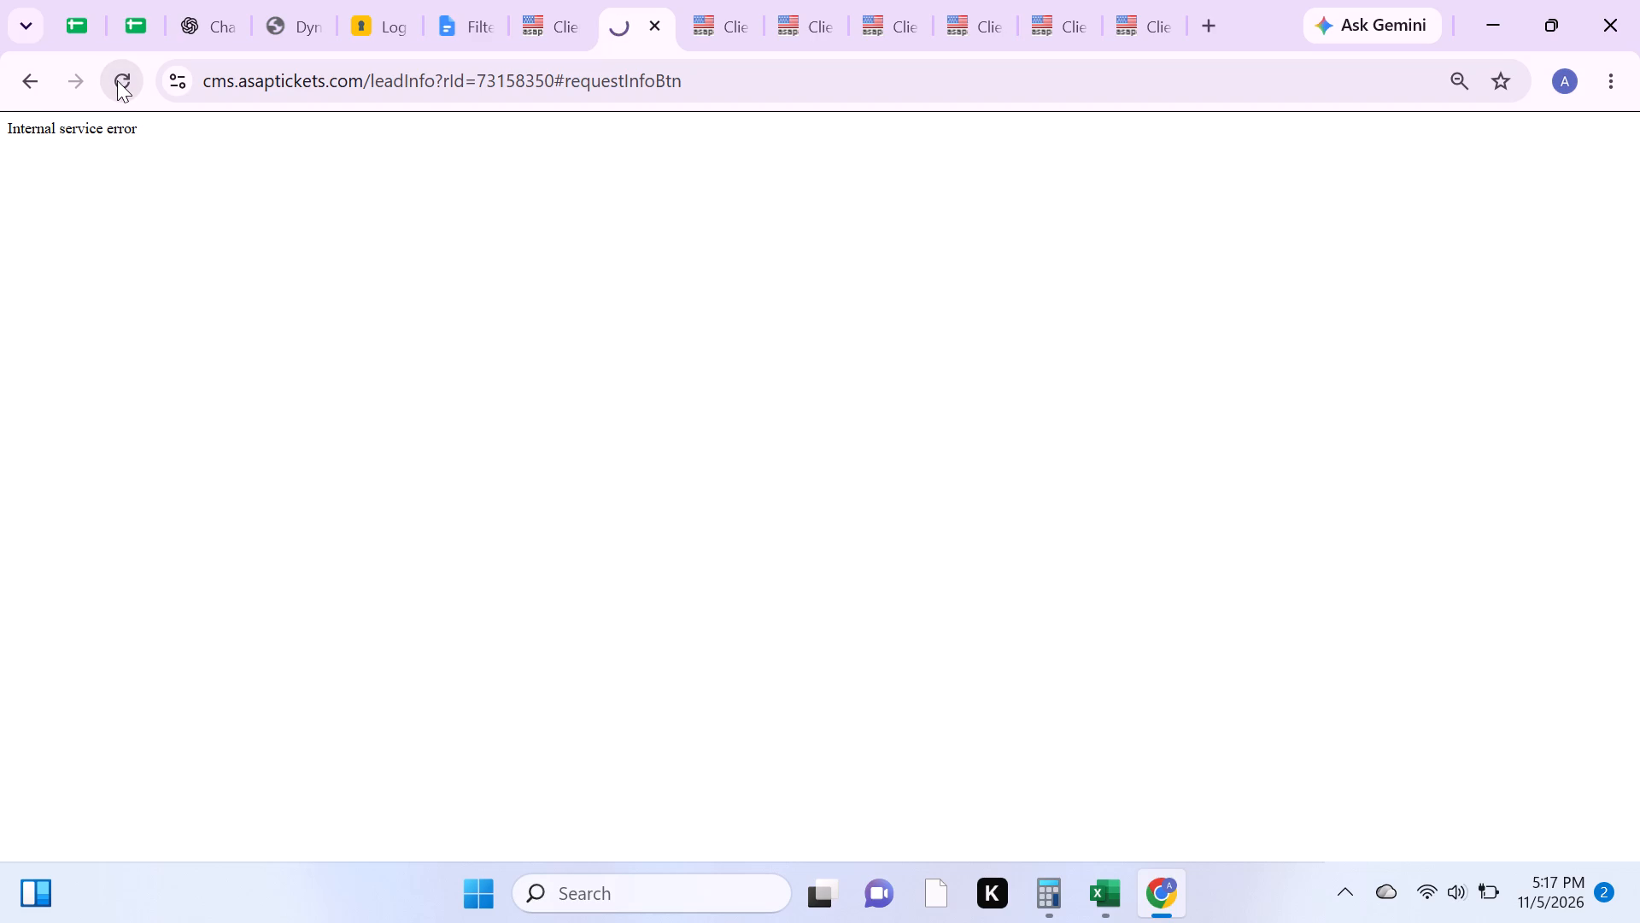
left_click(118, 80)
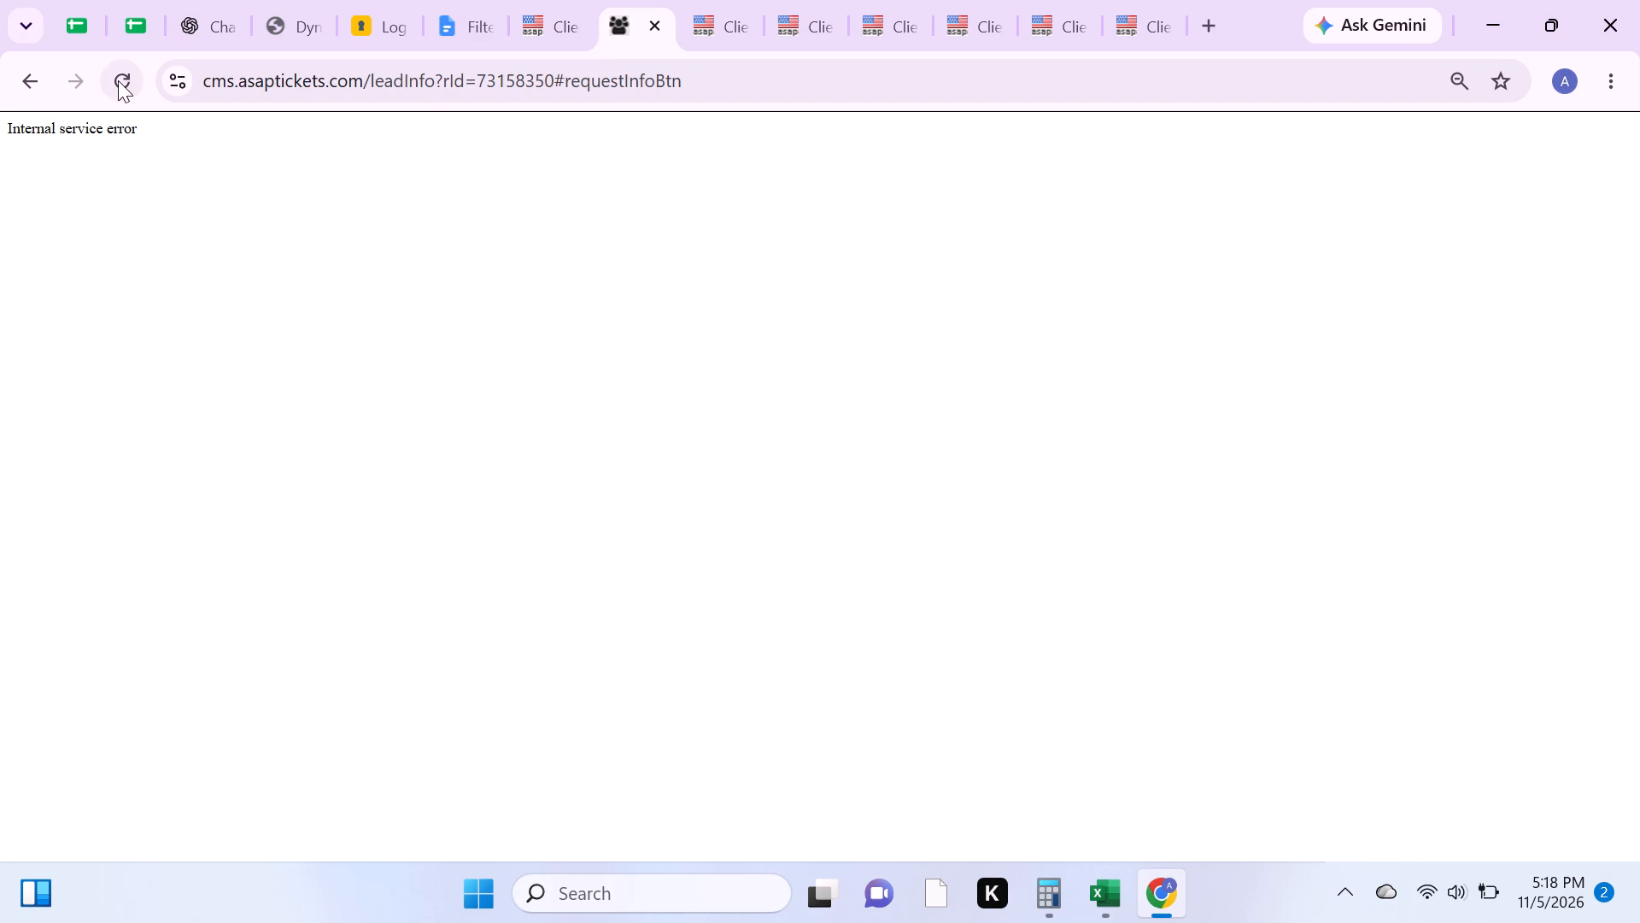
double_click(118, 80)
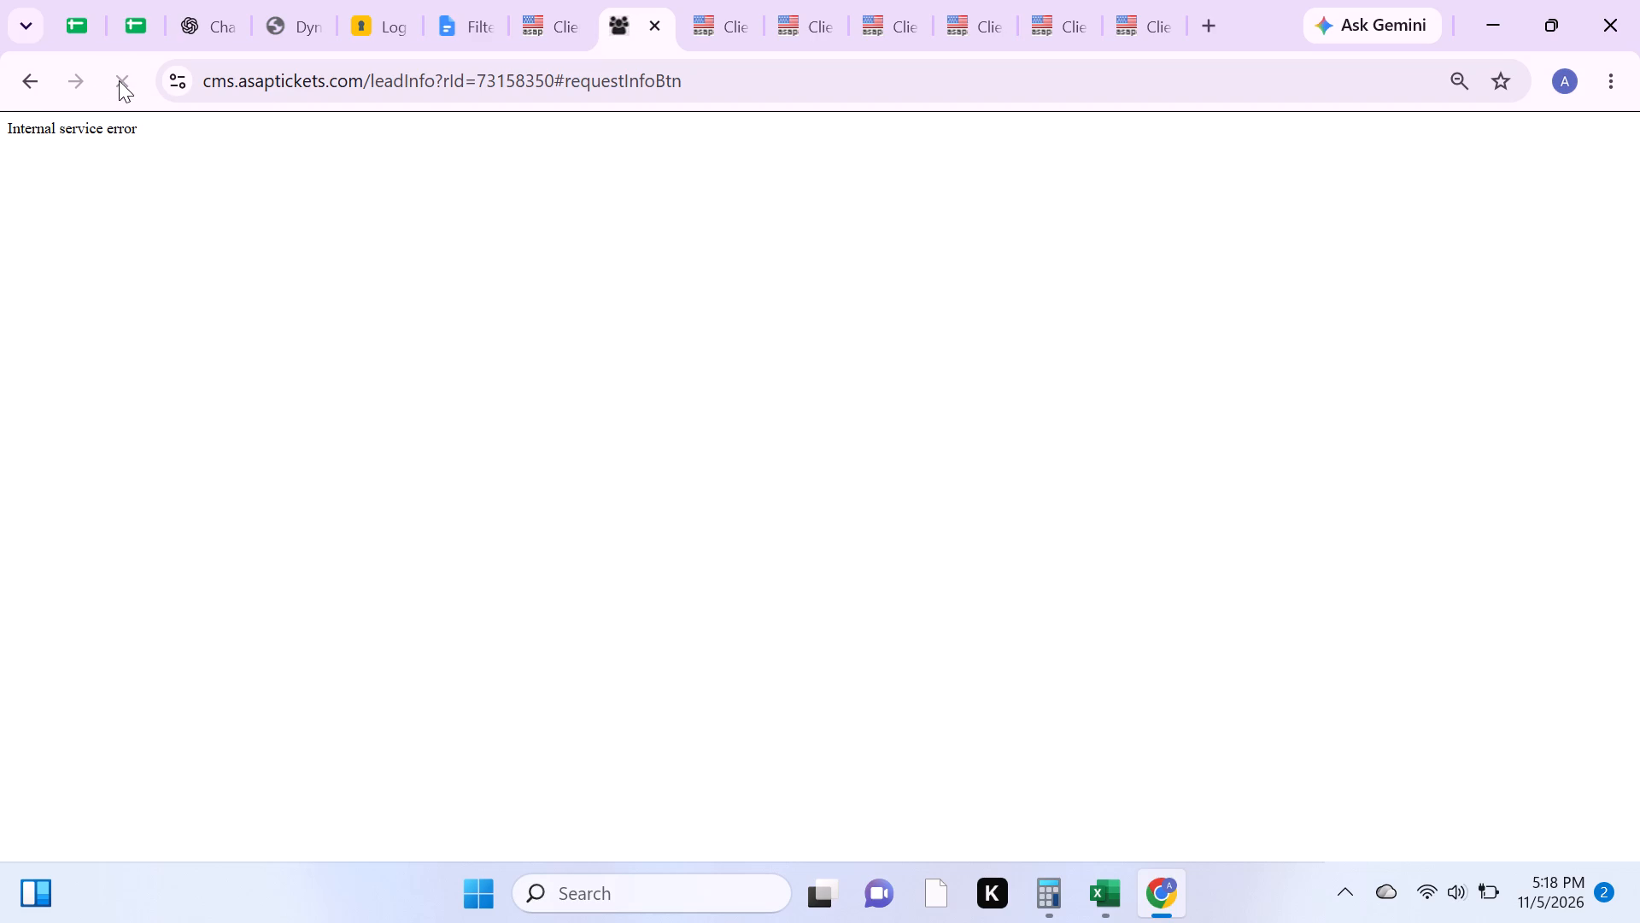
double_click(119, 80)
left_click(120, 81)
left_click(709, 19)
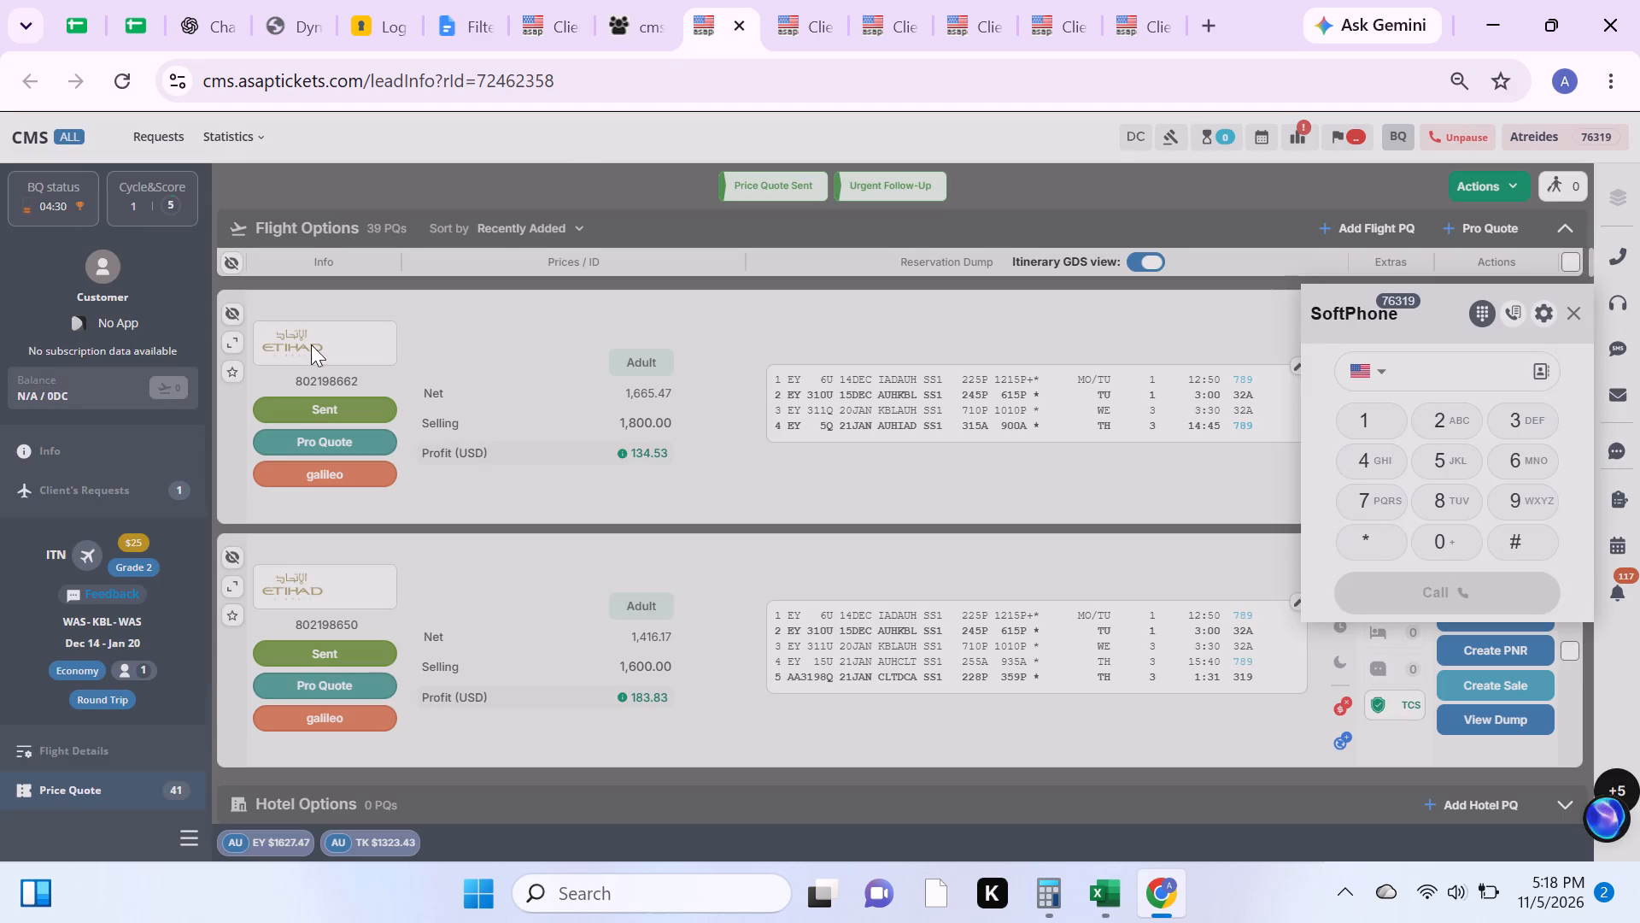
left_click(128, 748)
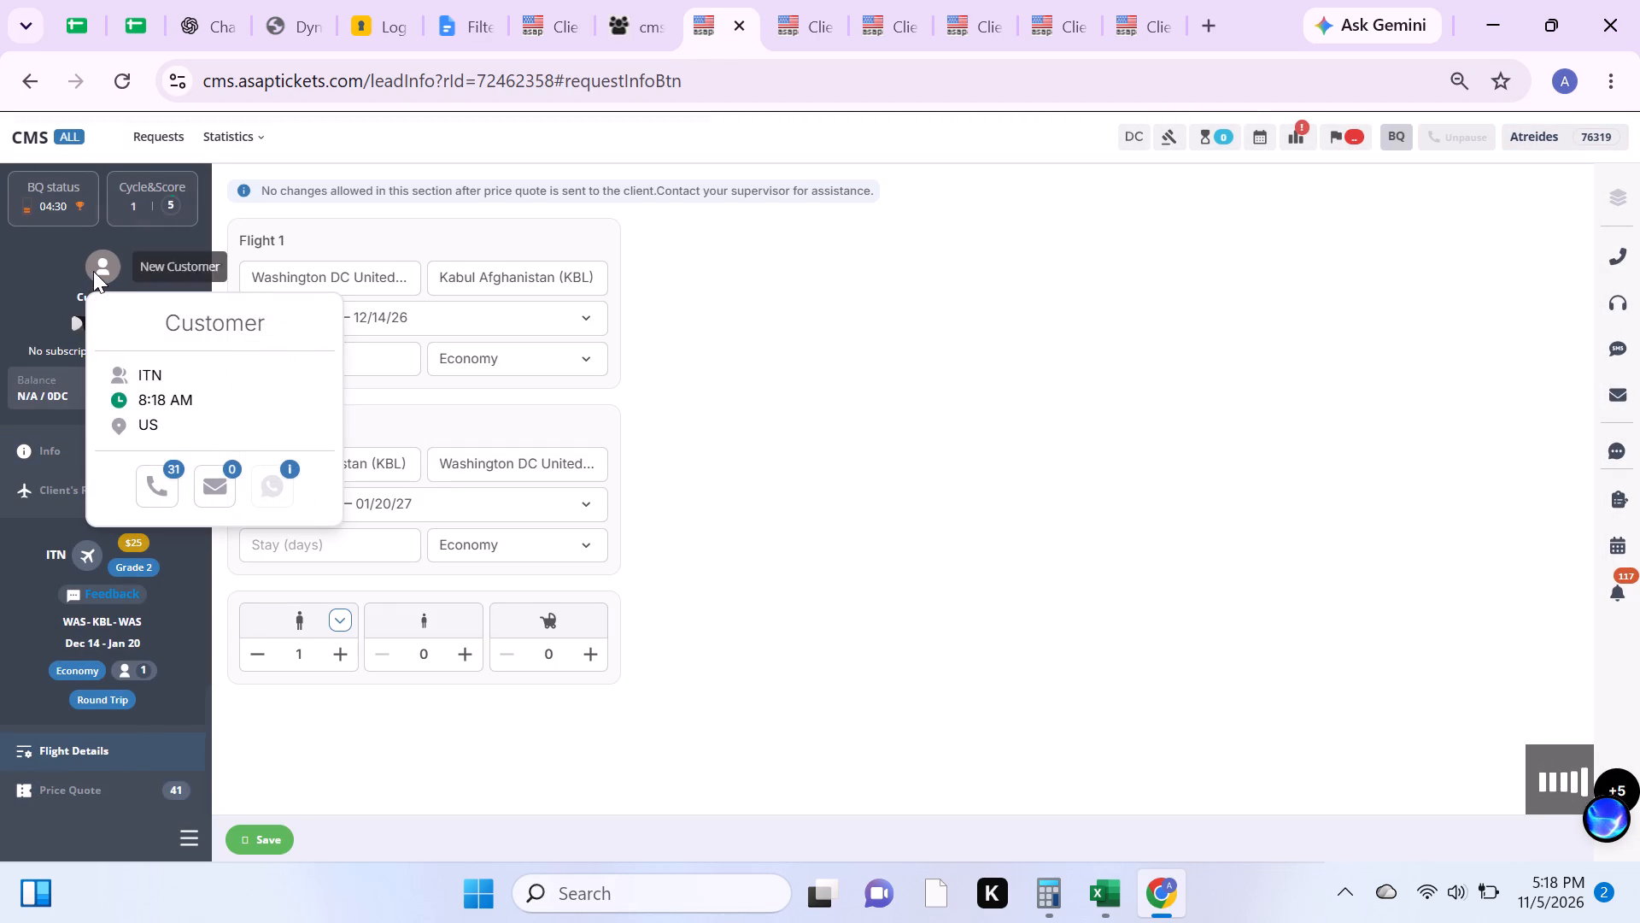
left_click(152, 487)
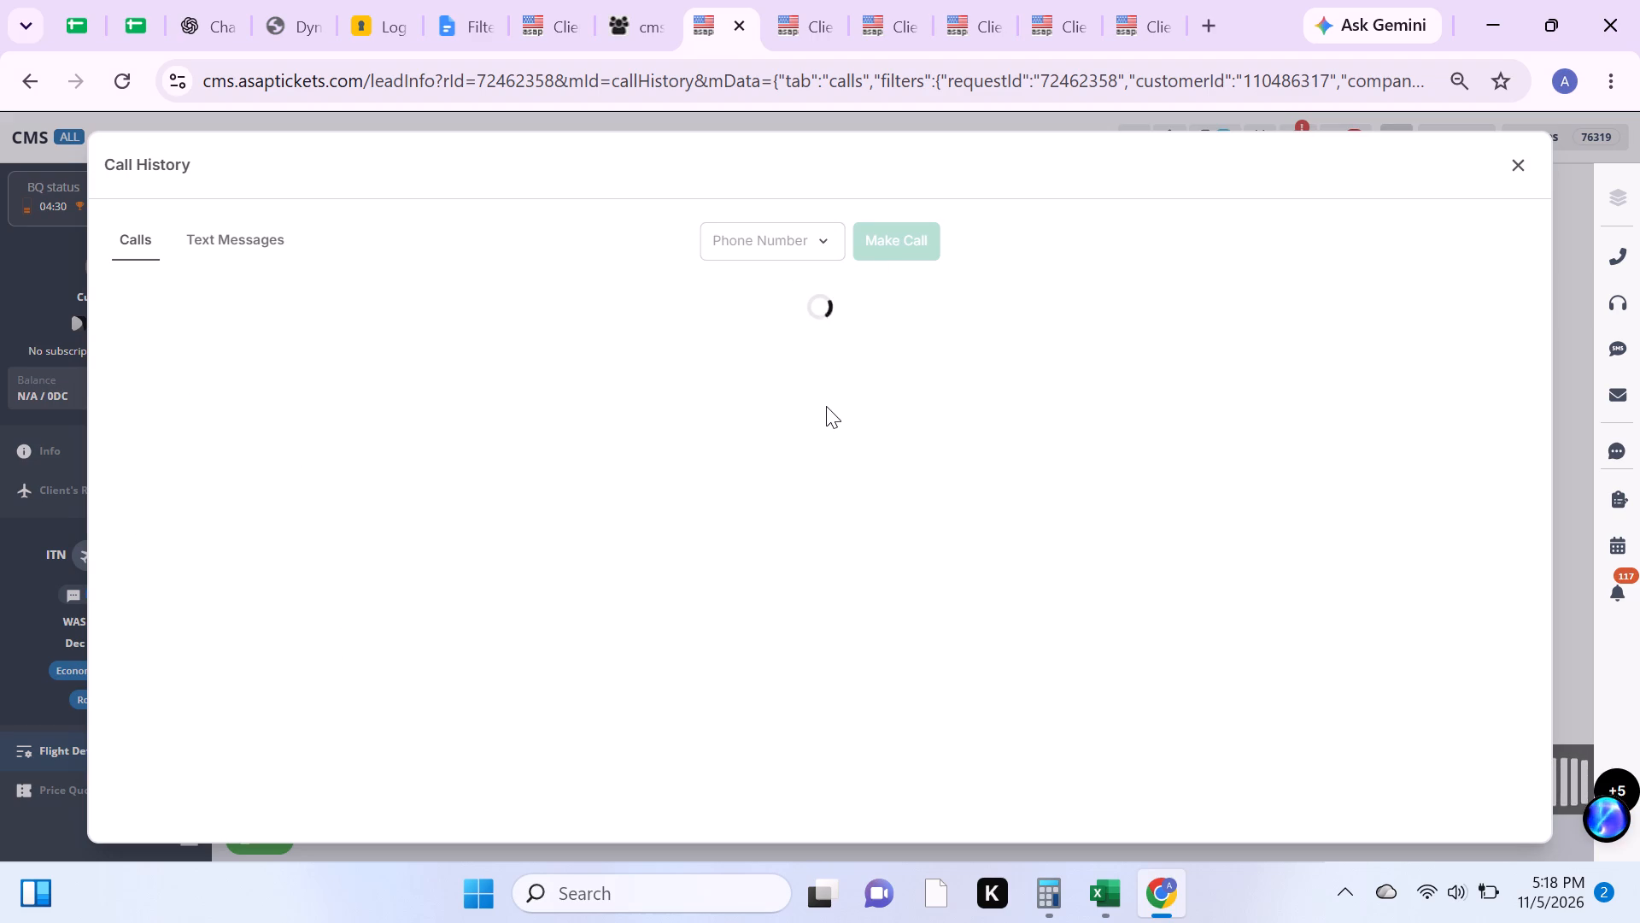
left_click(881, 237)
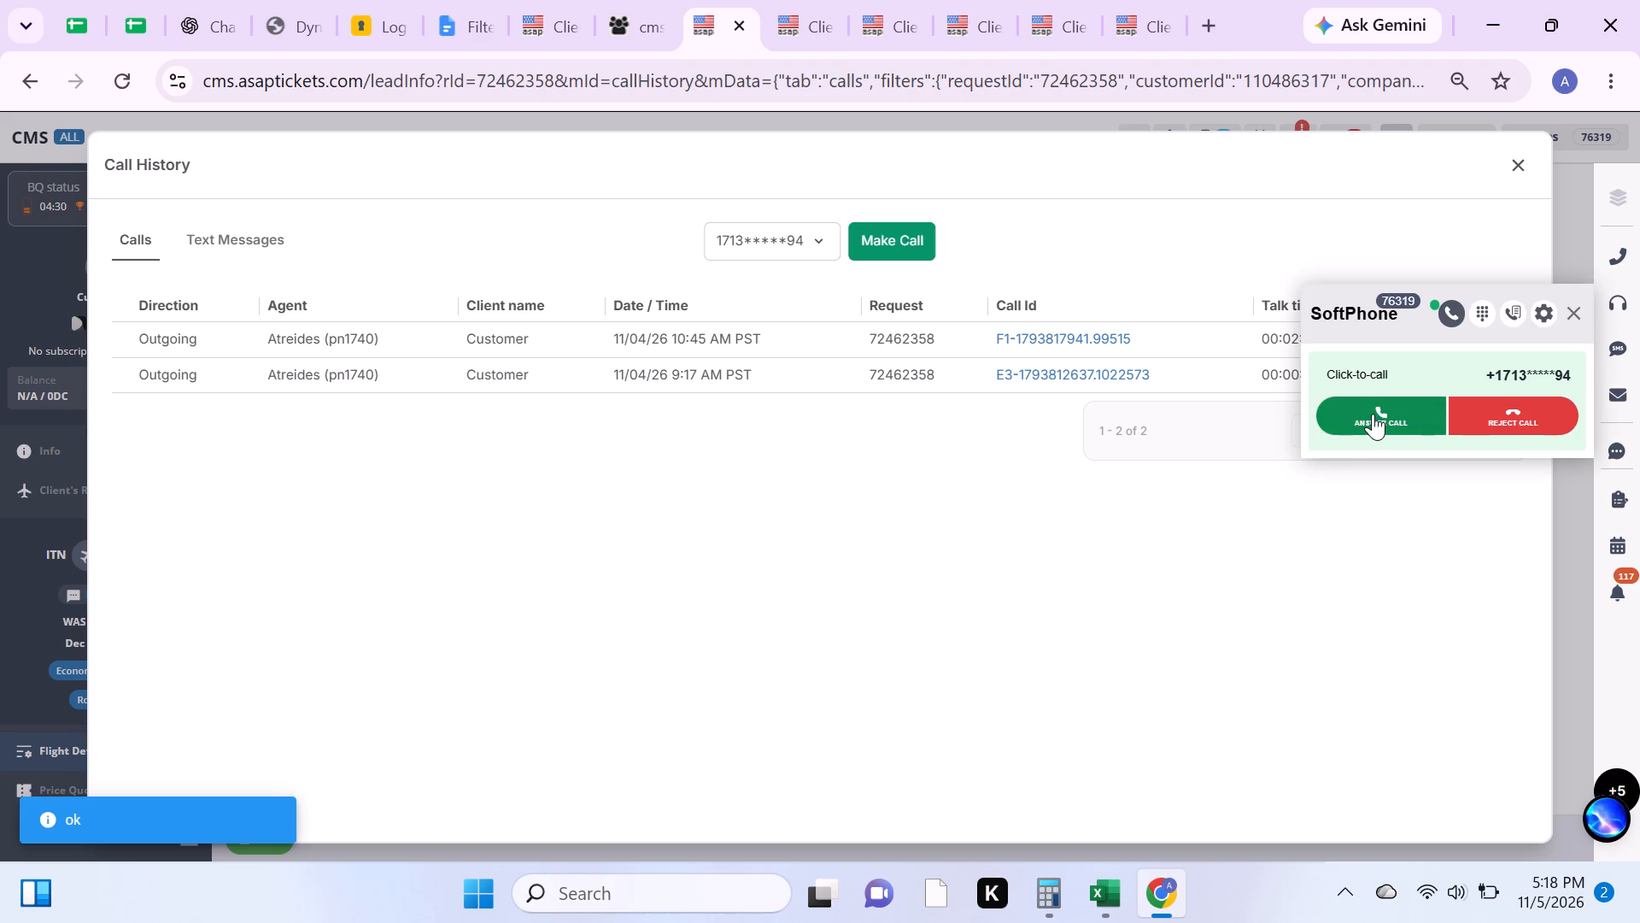
left_click(1371, 414)
left_click(1515, 144)
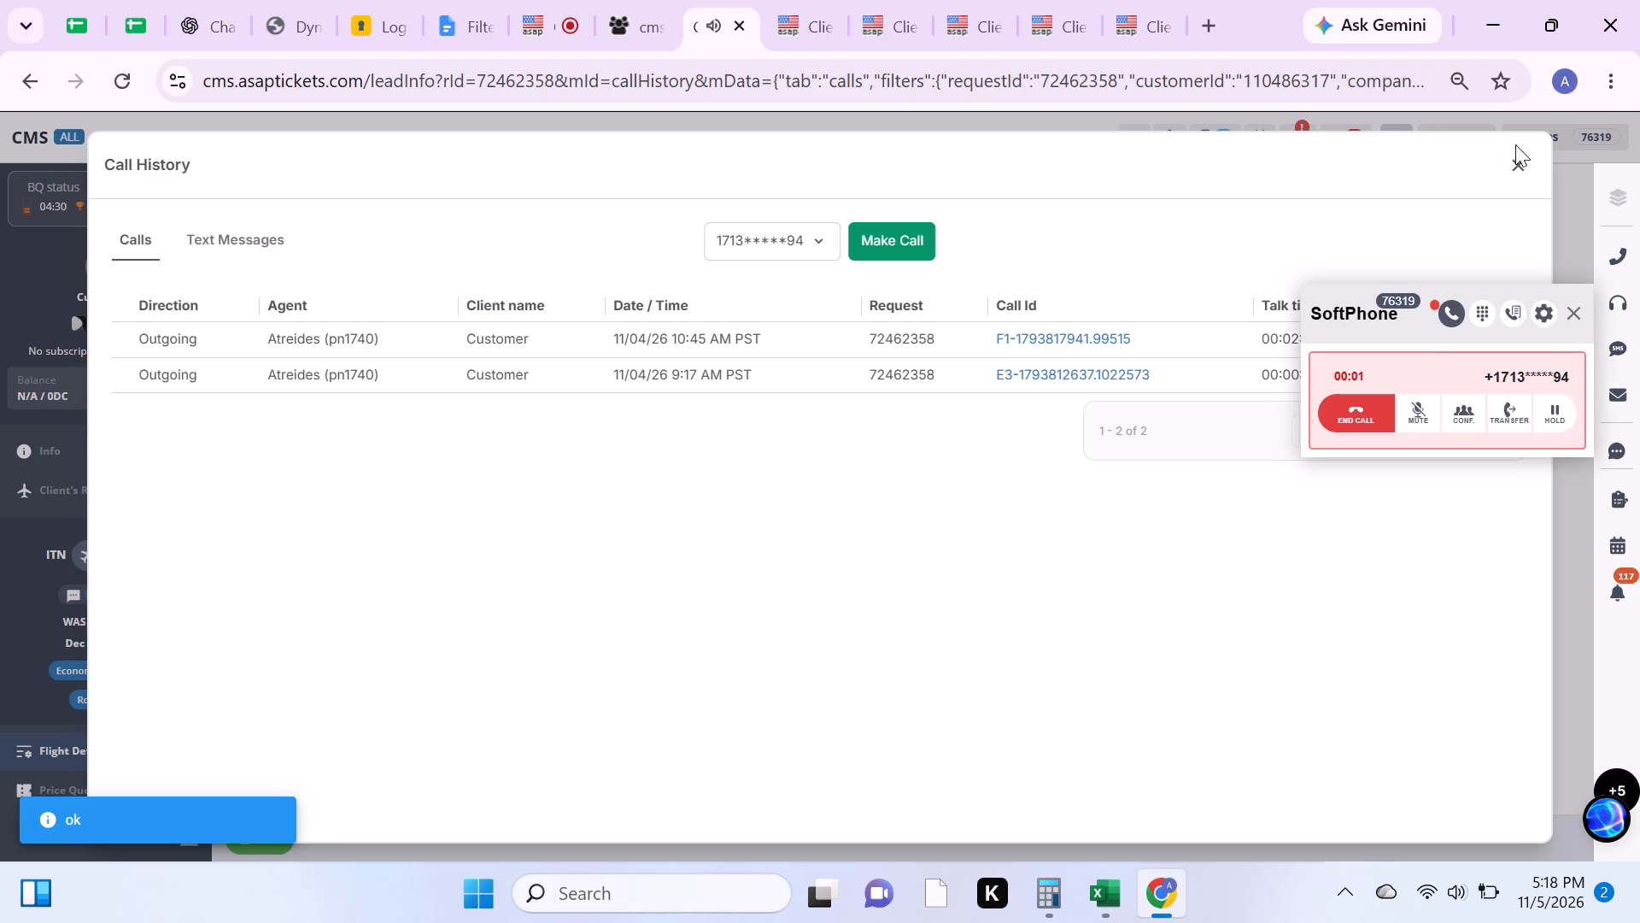
left_click(1526, 170)
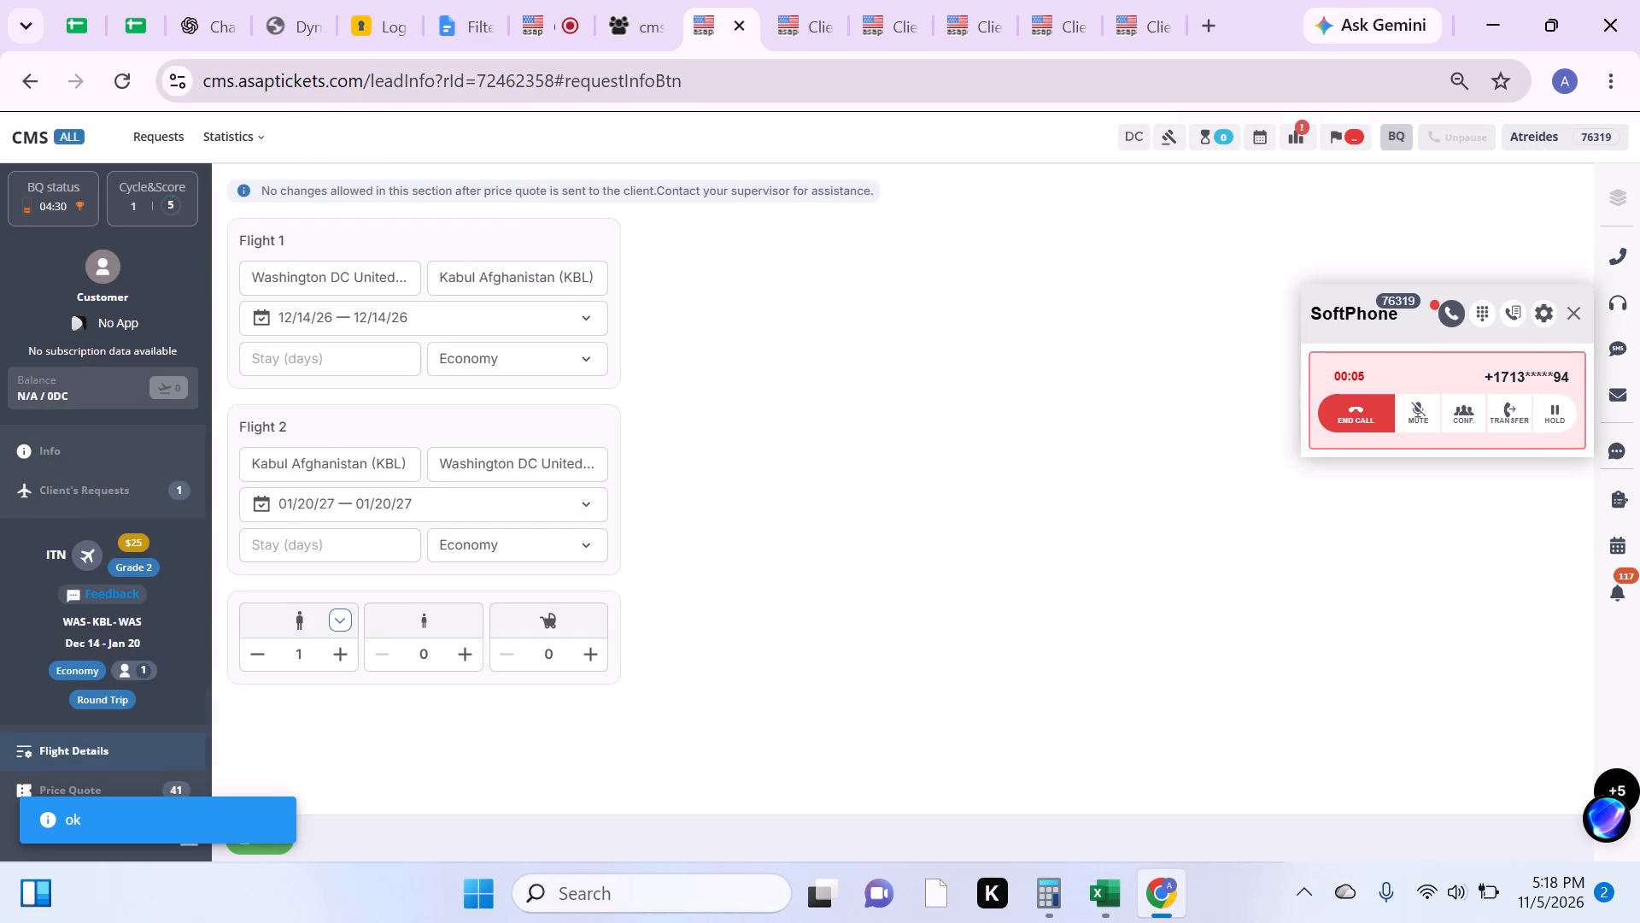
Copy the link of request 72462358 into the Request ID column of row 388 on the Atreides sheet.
left_click_drag(202, 76, 686, 96)
key("ctrl+c")
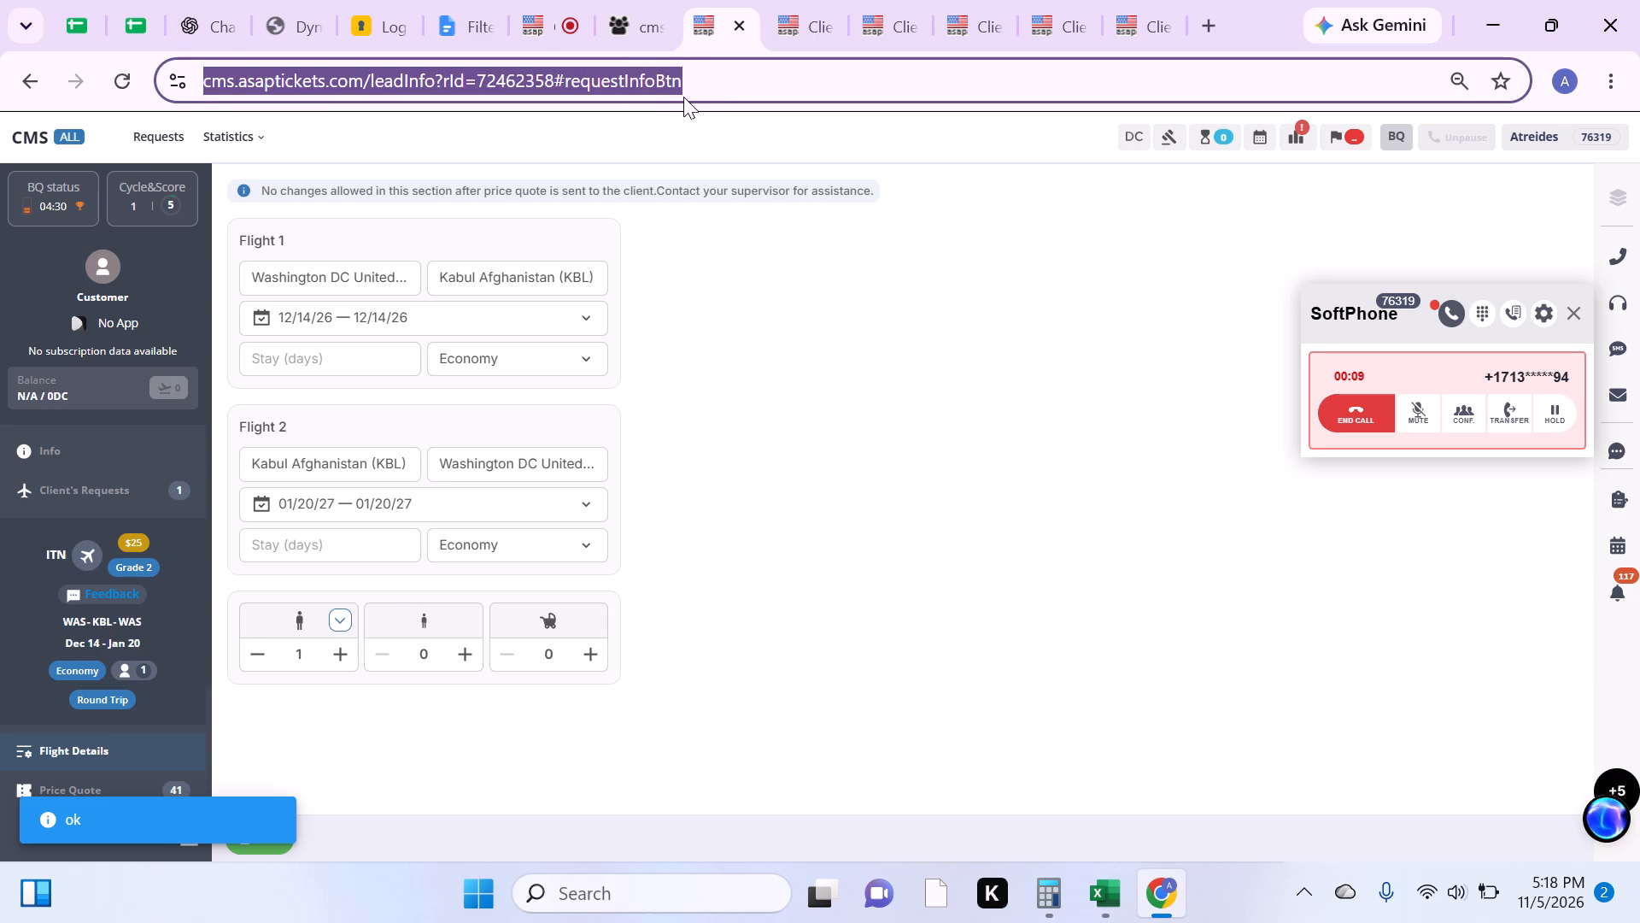
left_click(67, 9)
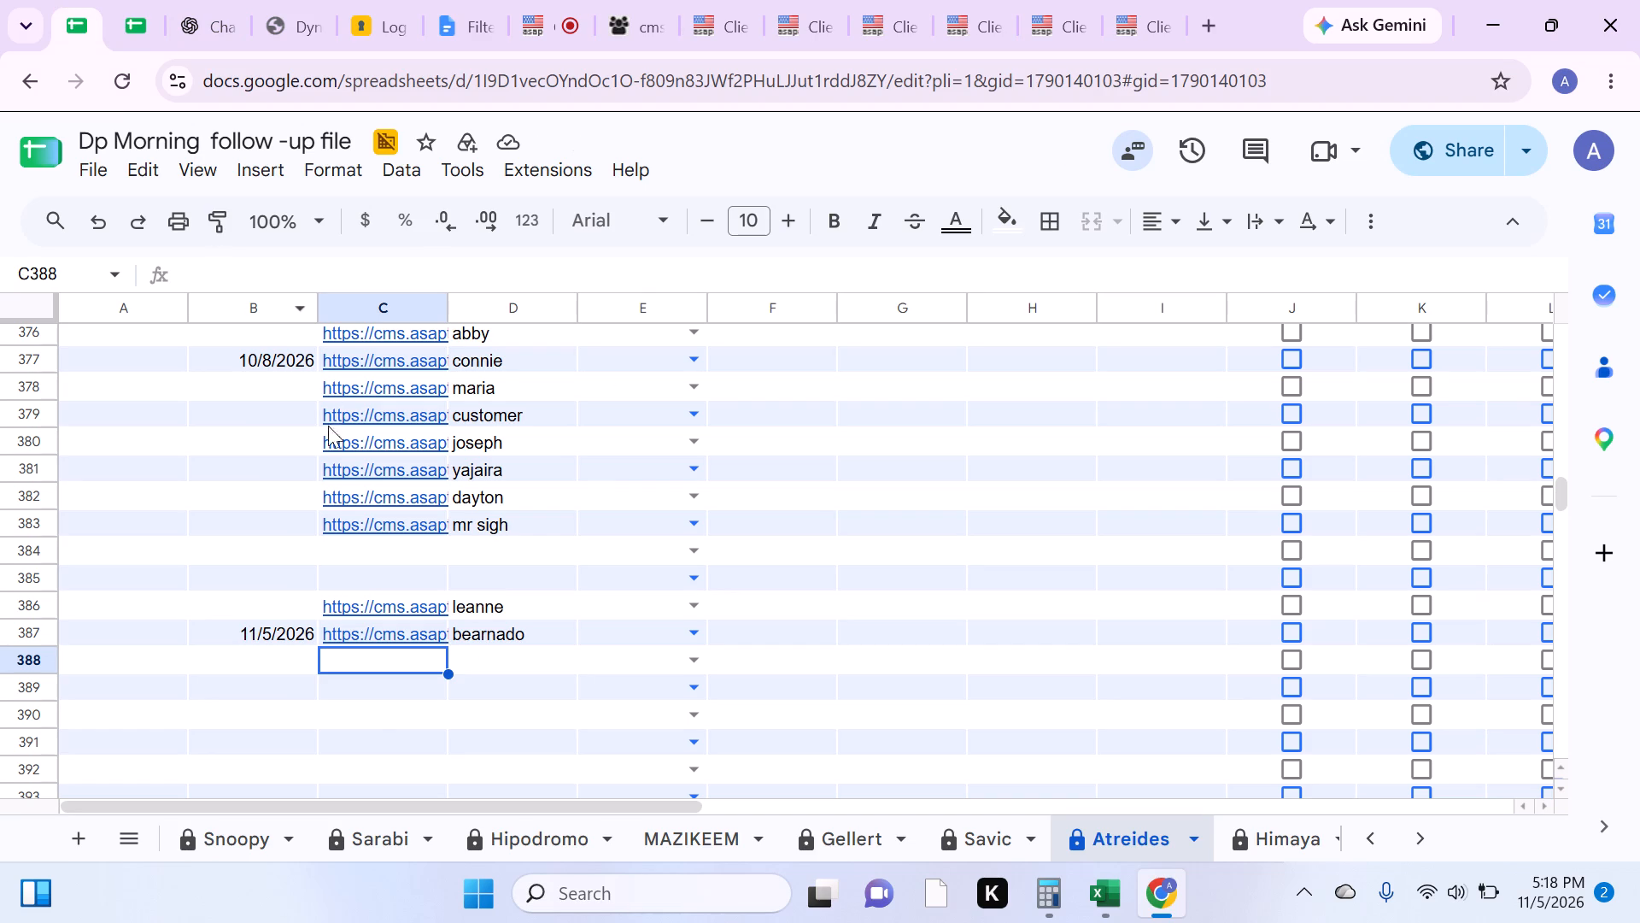
key("ctrl+v")
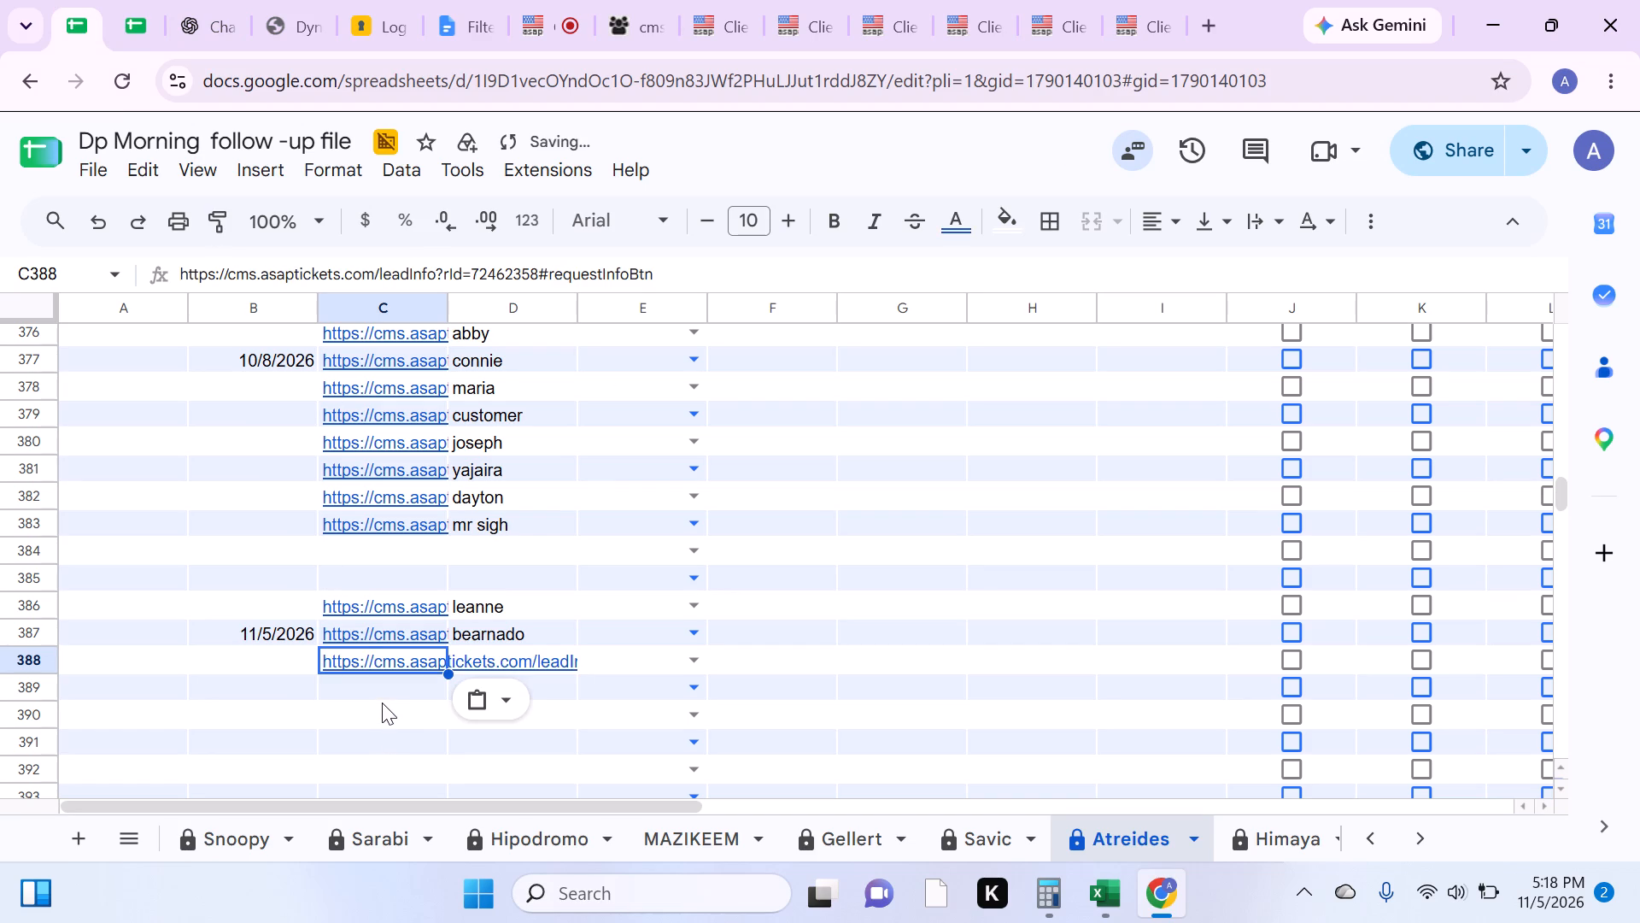
Enter "customer" as the client name beside the request link in row 388 of the Atreides sheet.
left_click(527, 660)
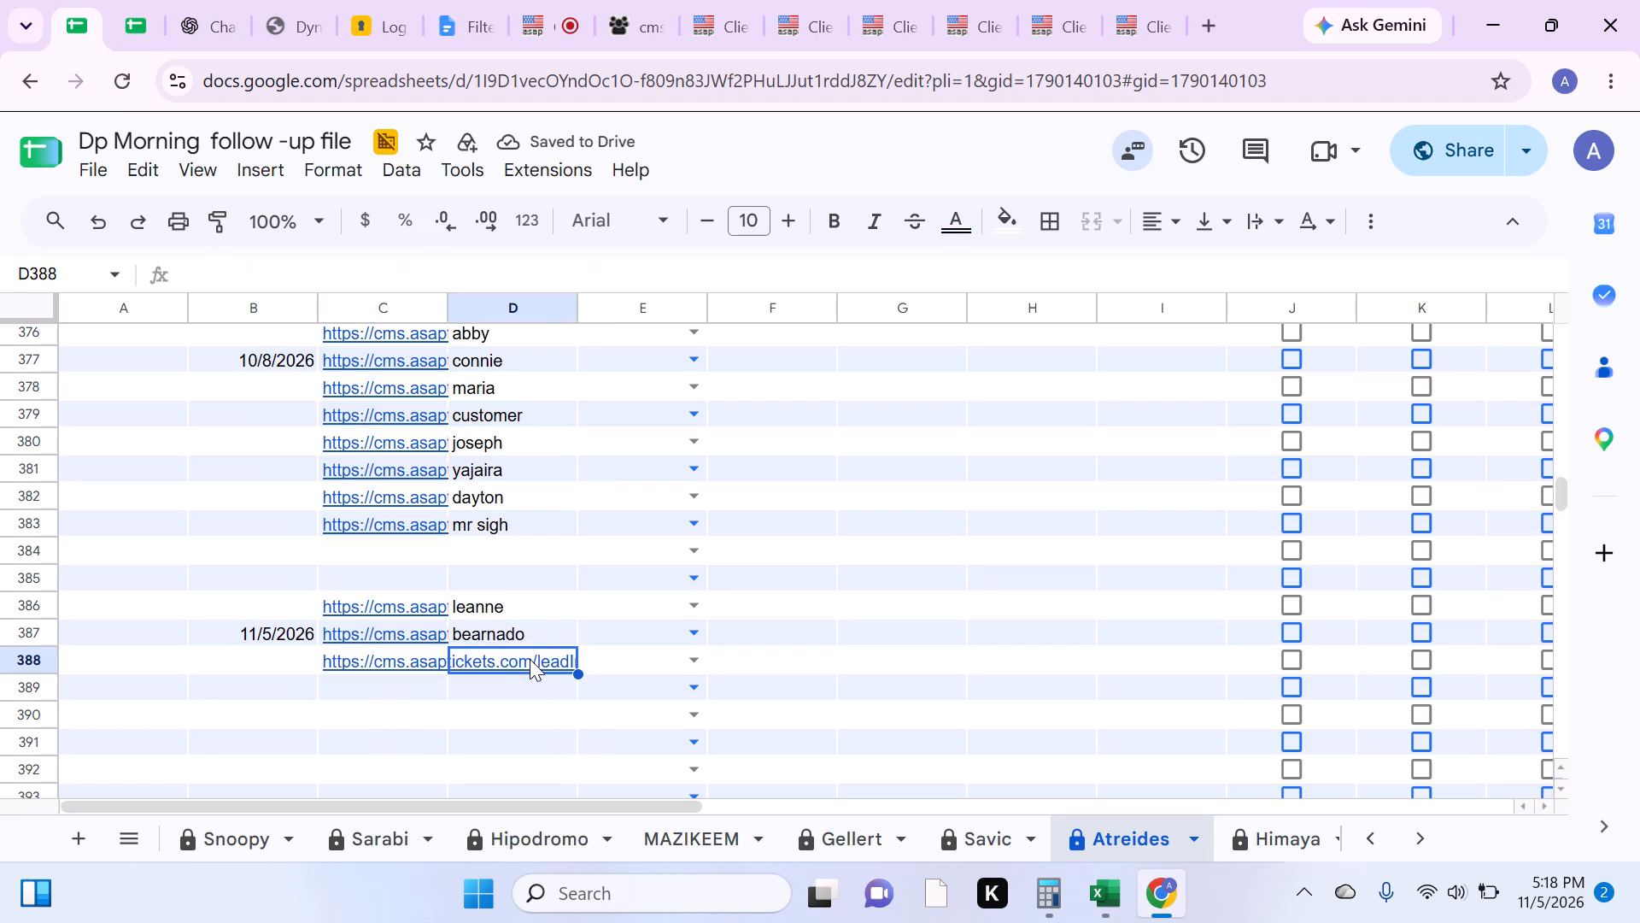
type("cust")
type("omer")
left_click(401, 687)
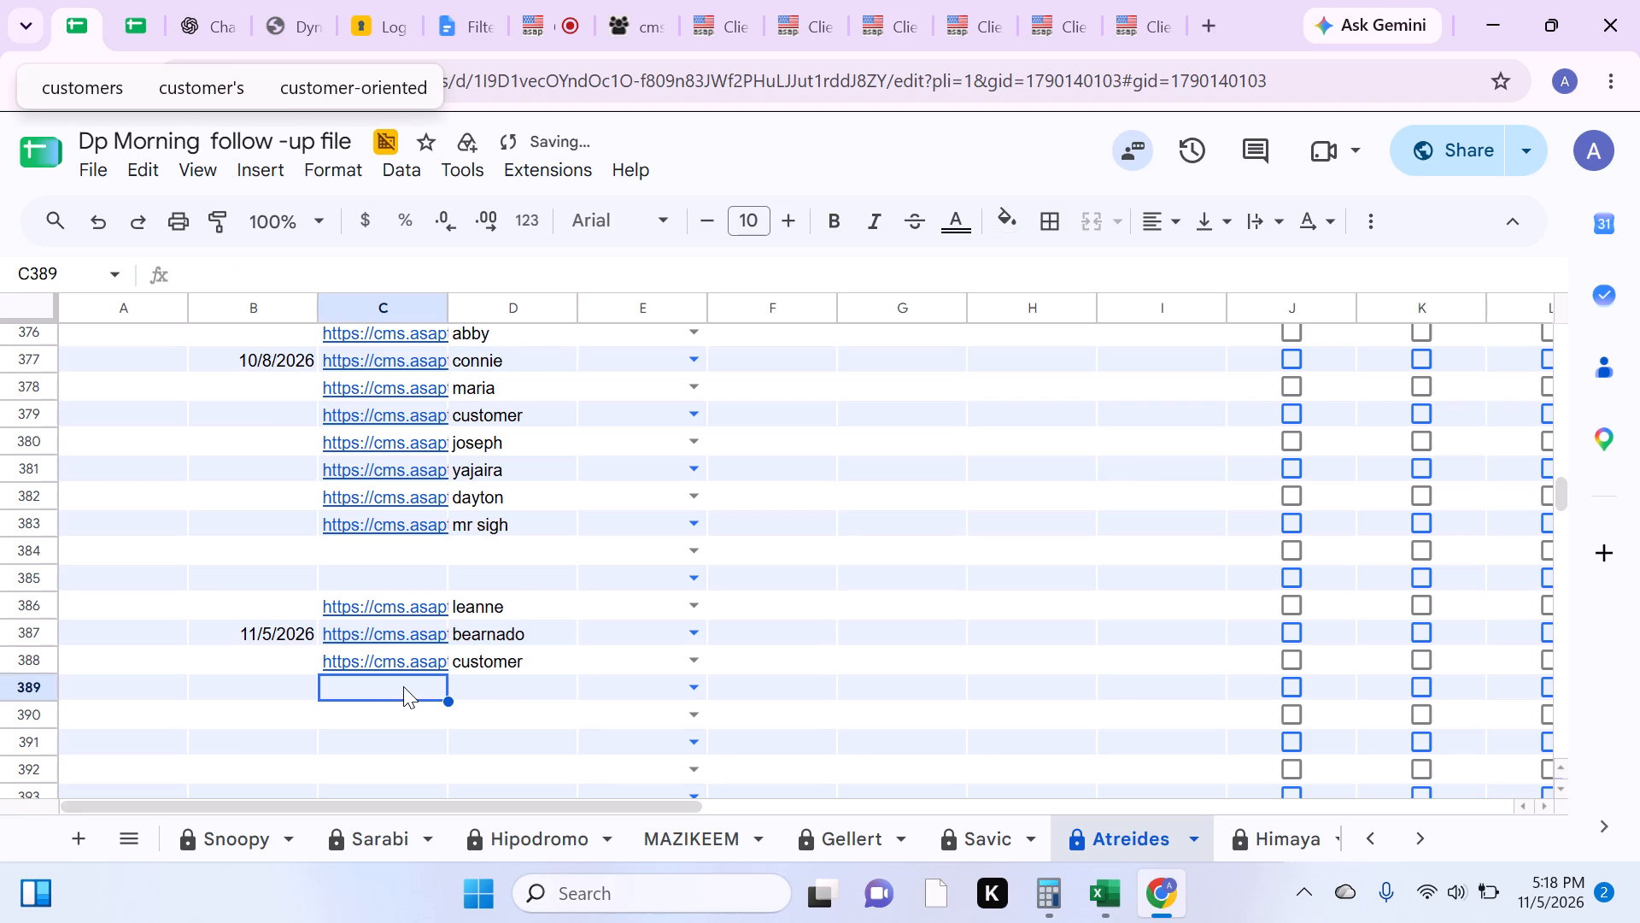
left_click(700, 23)
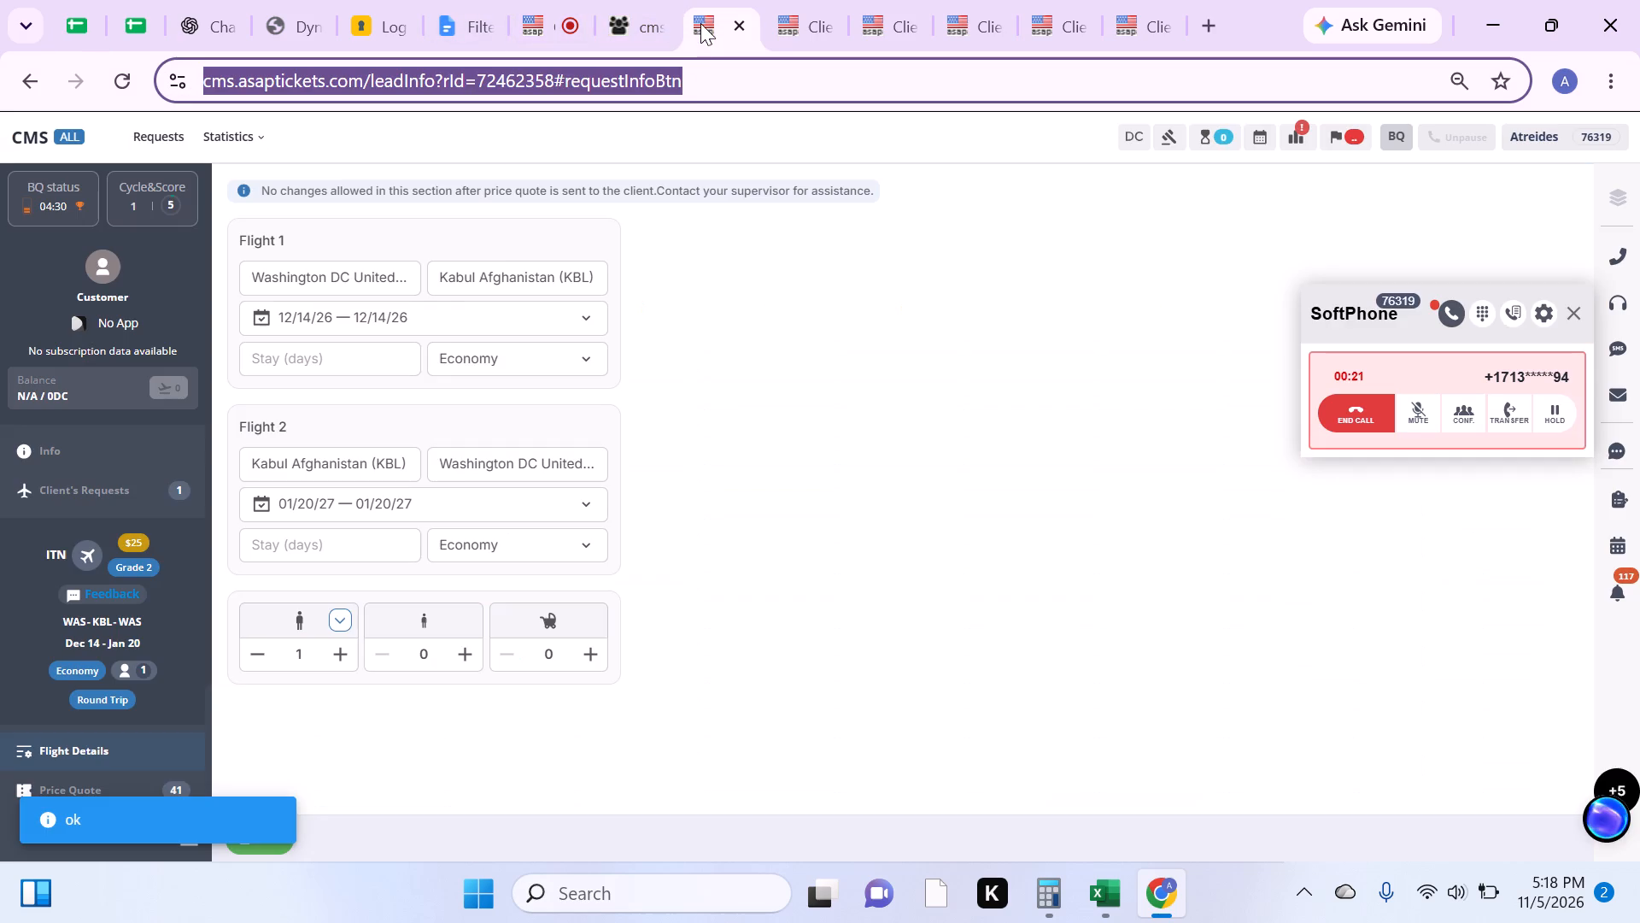
left_click(737, 412)
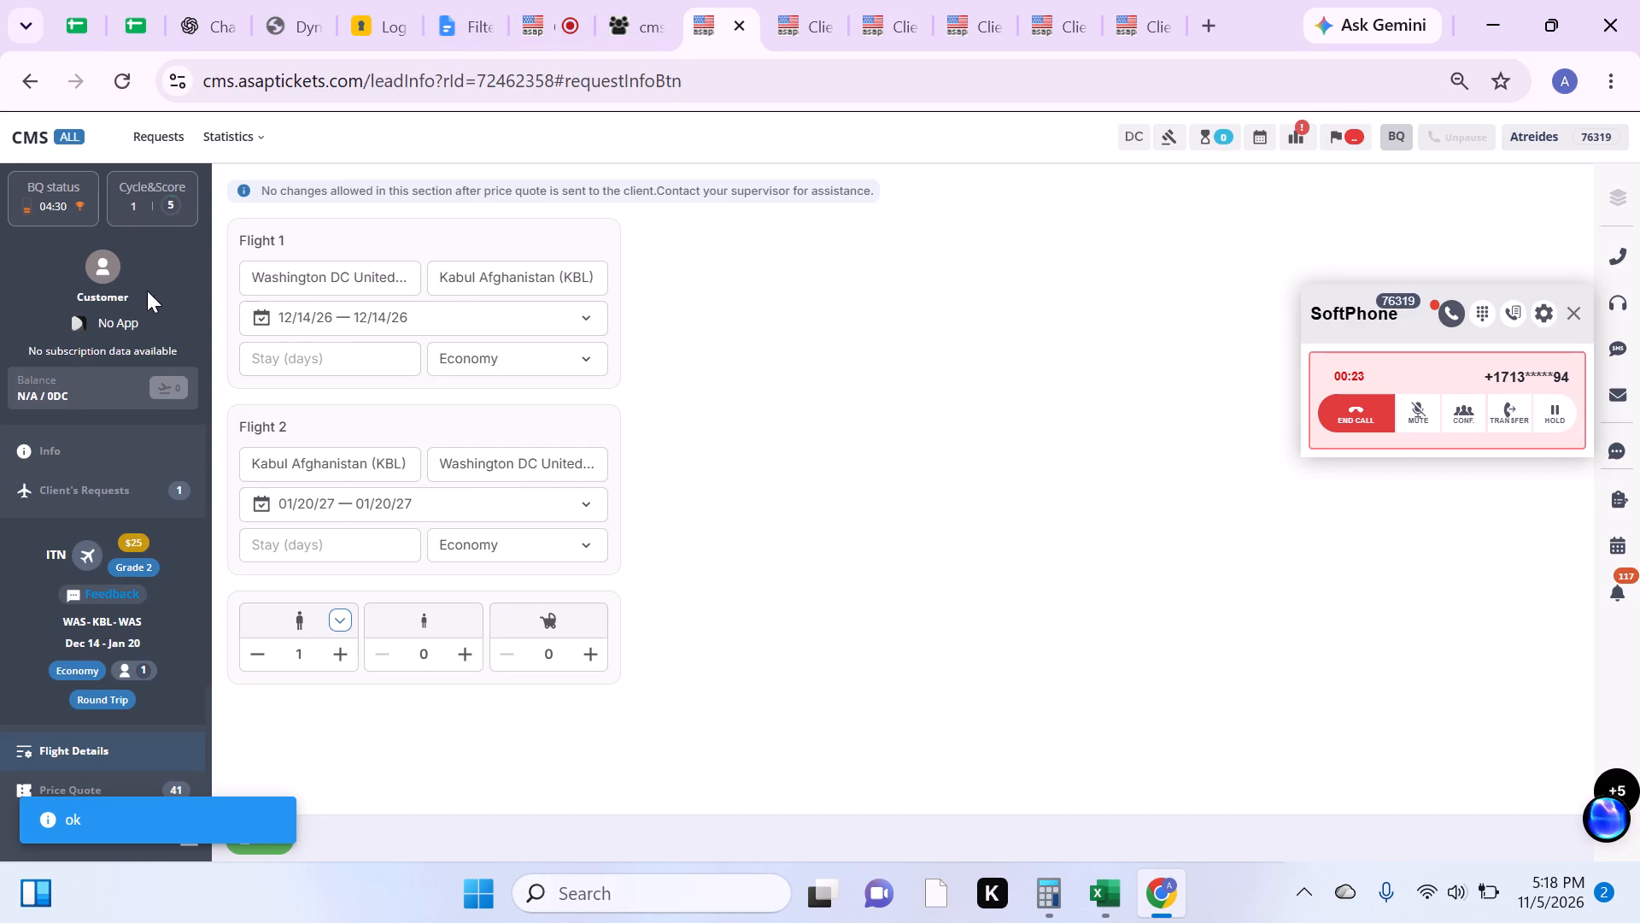
left_click(218, 474)
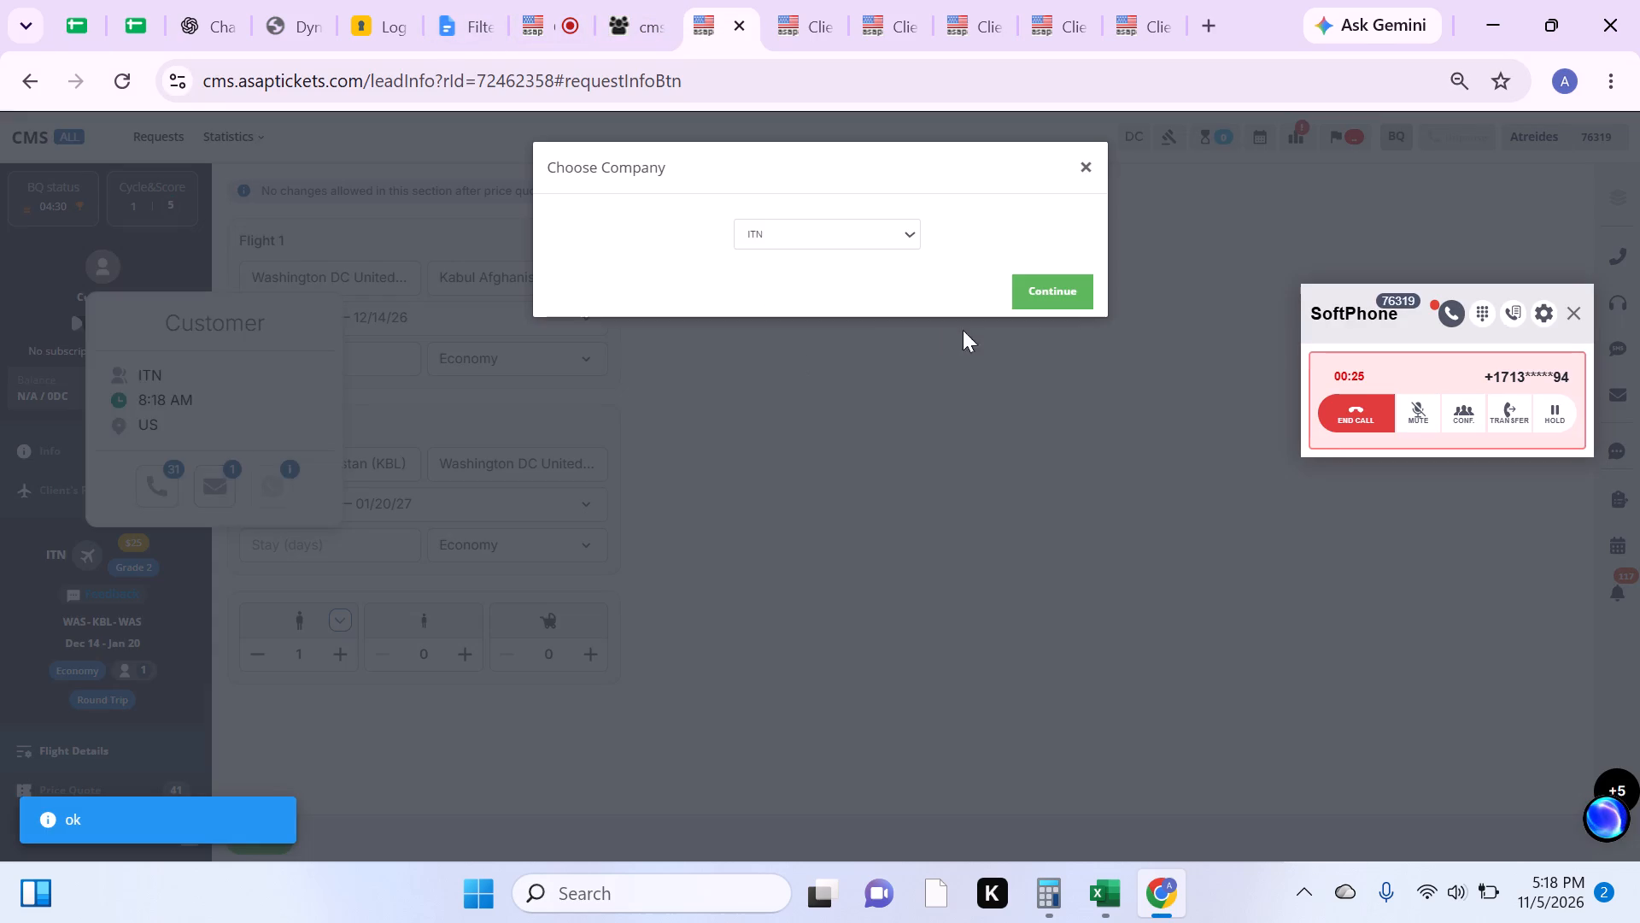
left_click(1422, 409)
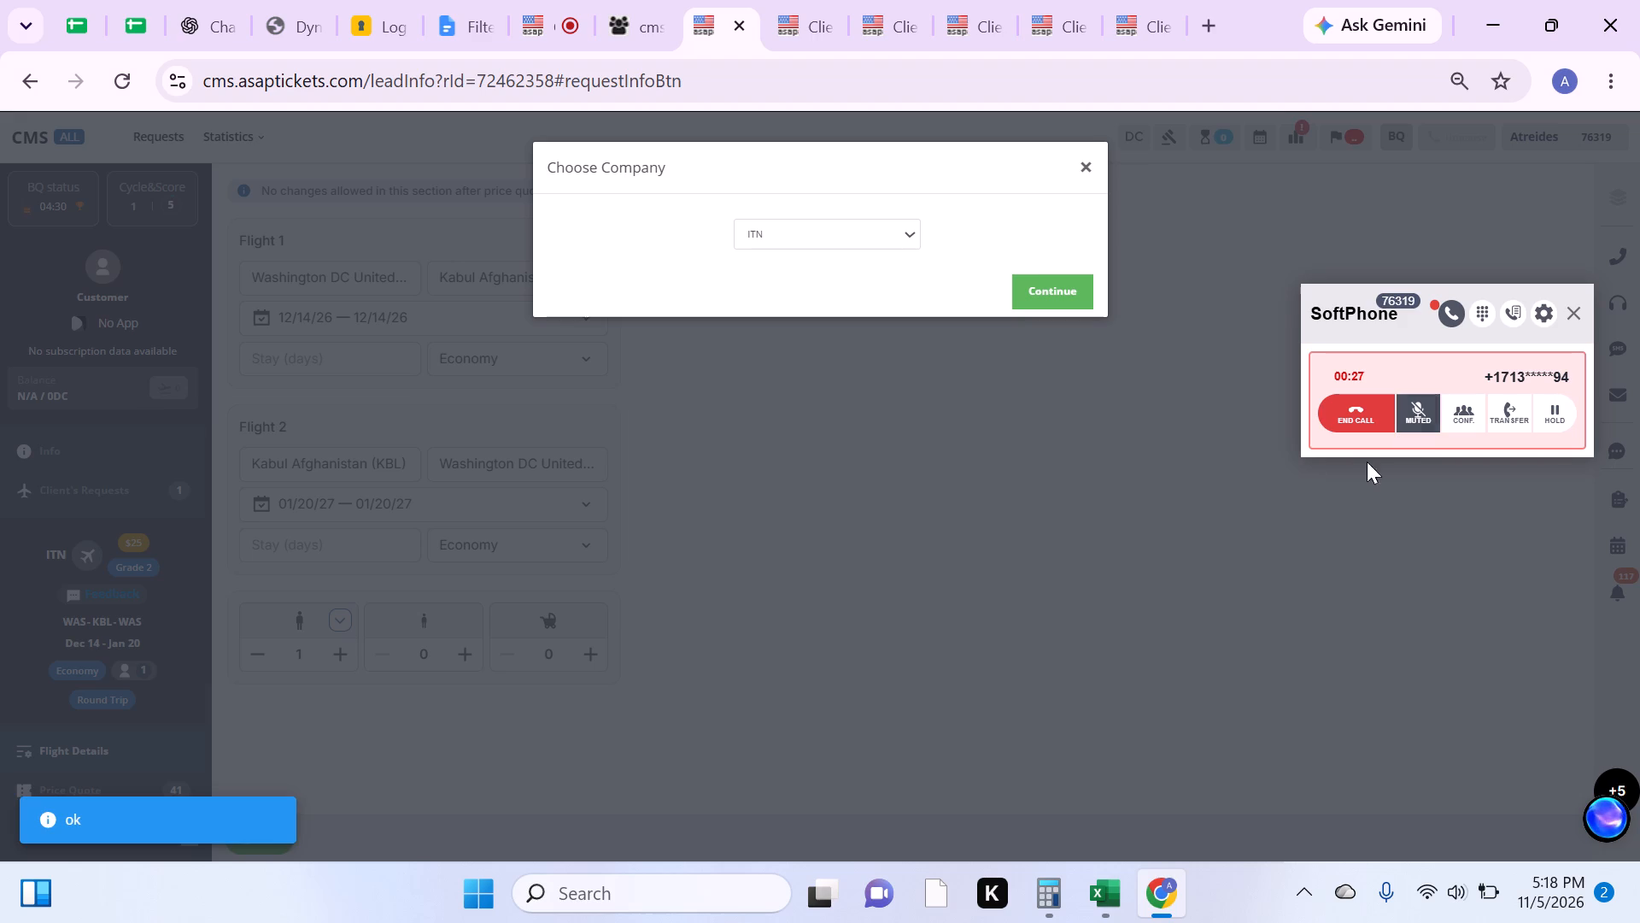
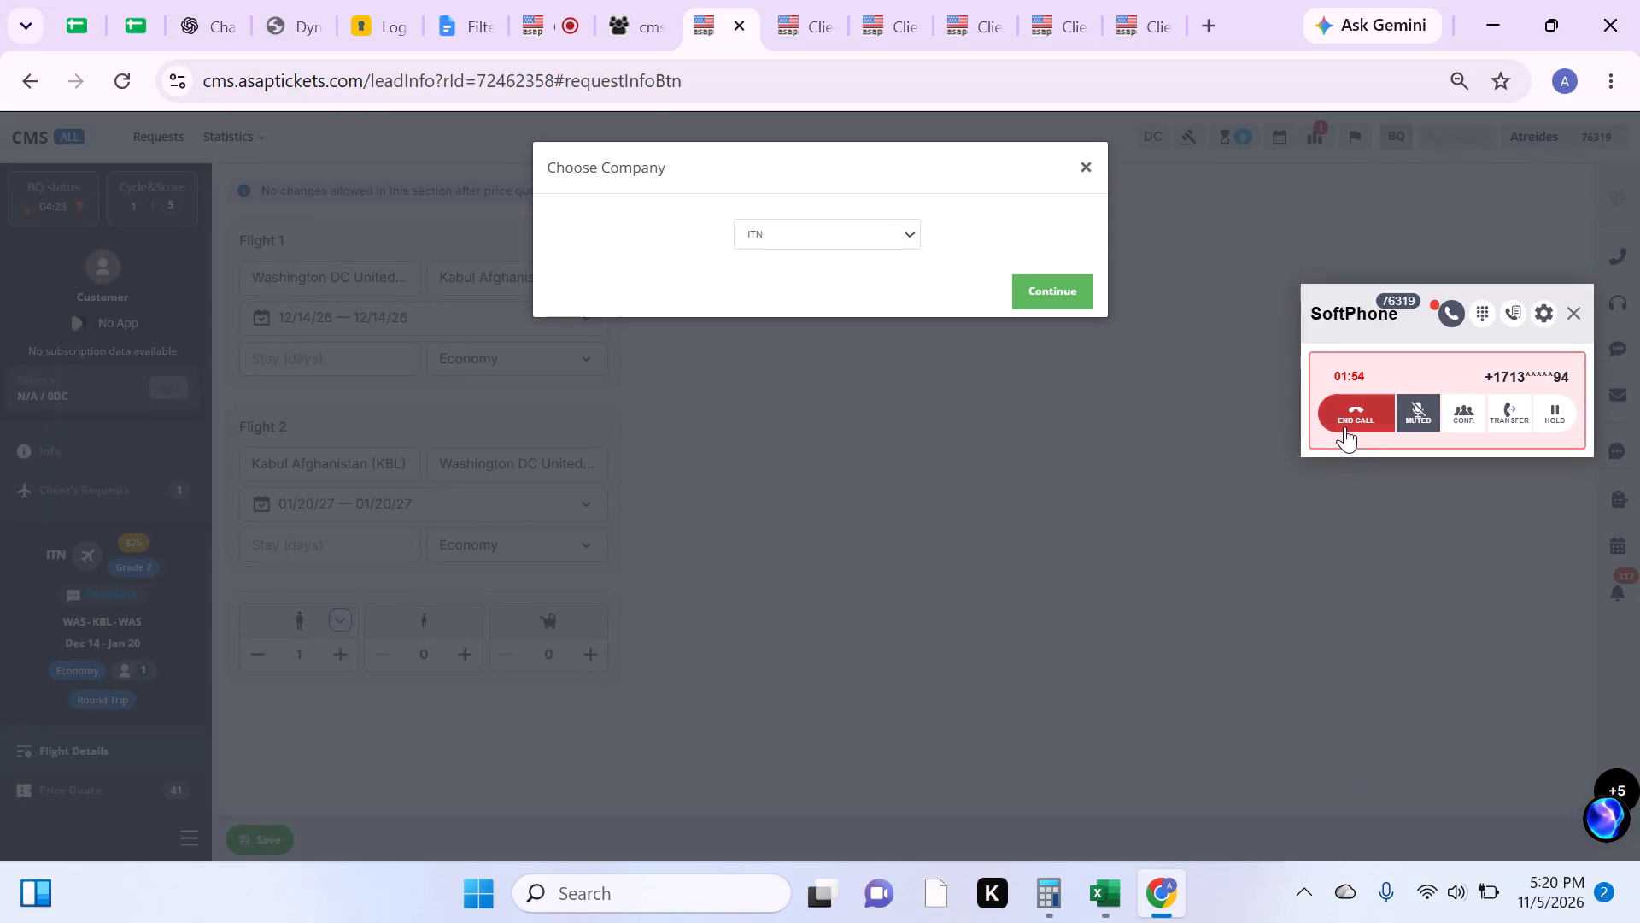
left_click(1344, 426)
left_click(1577, 309)
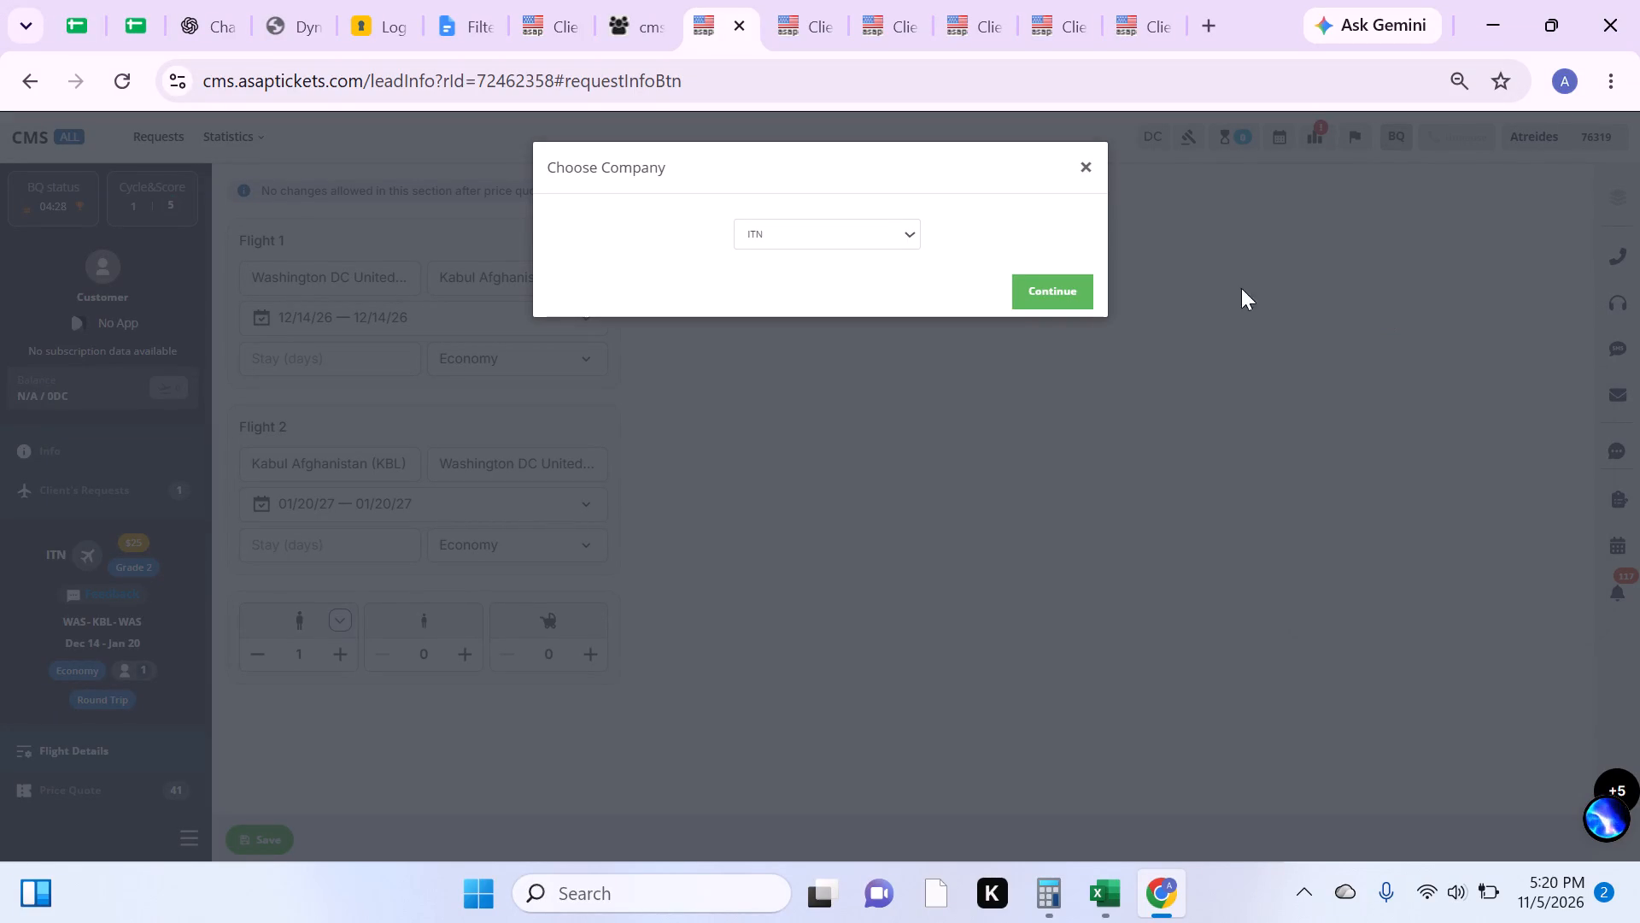
left_click(1079, 288)
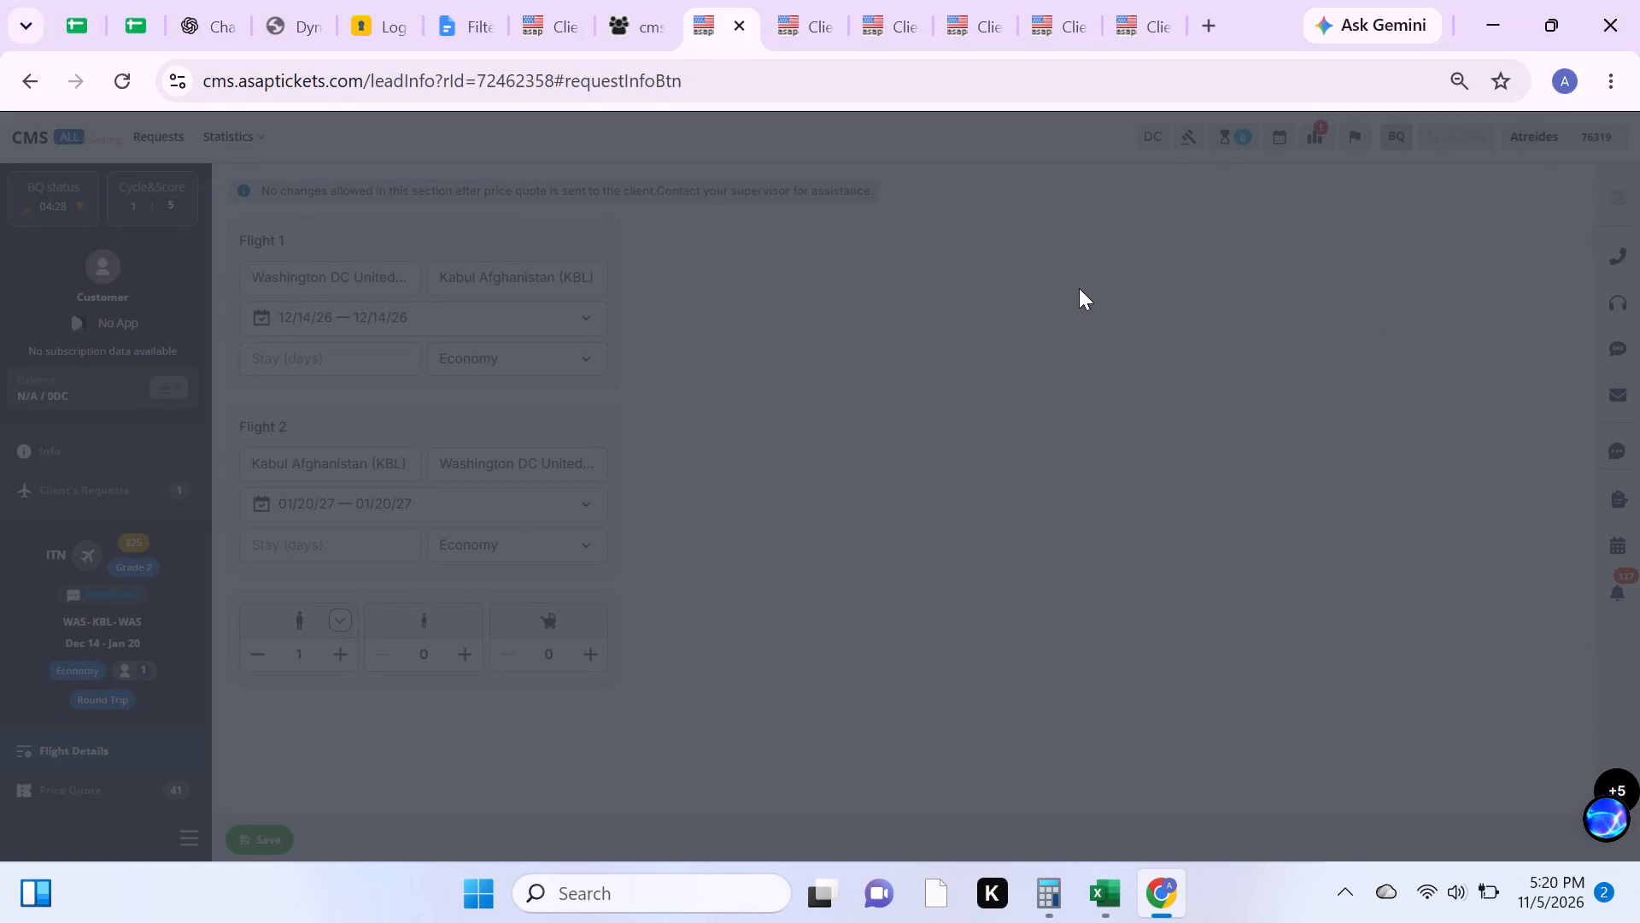
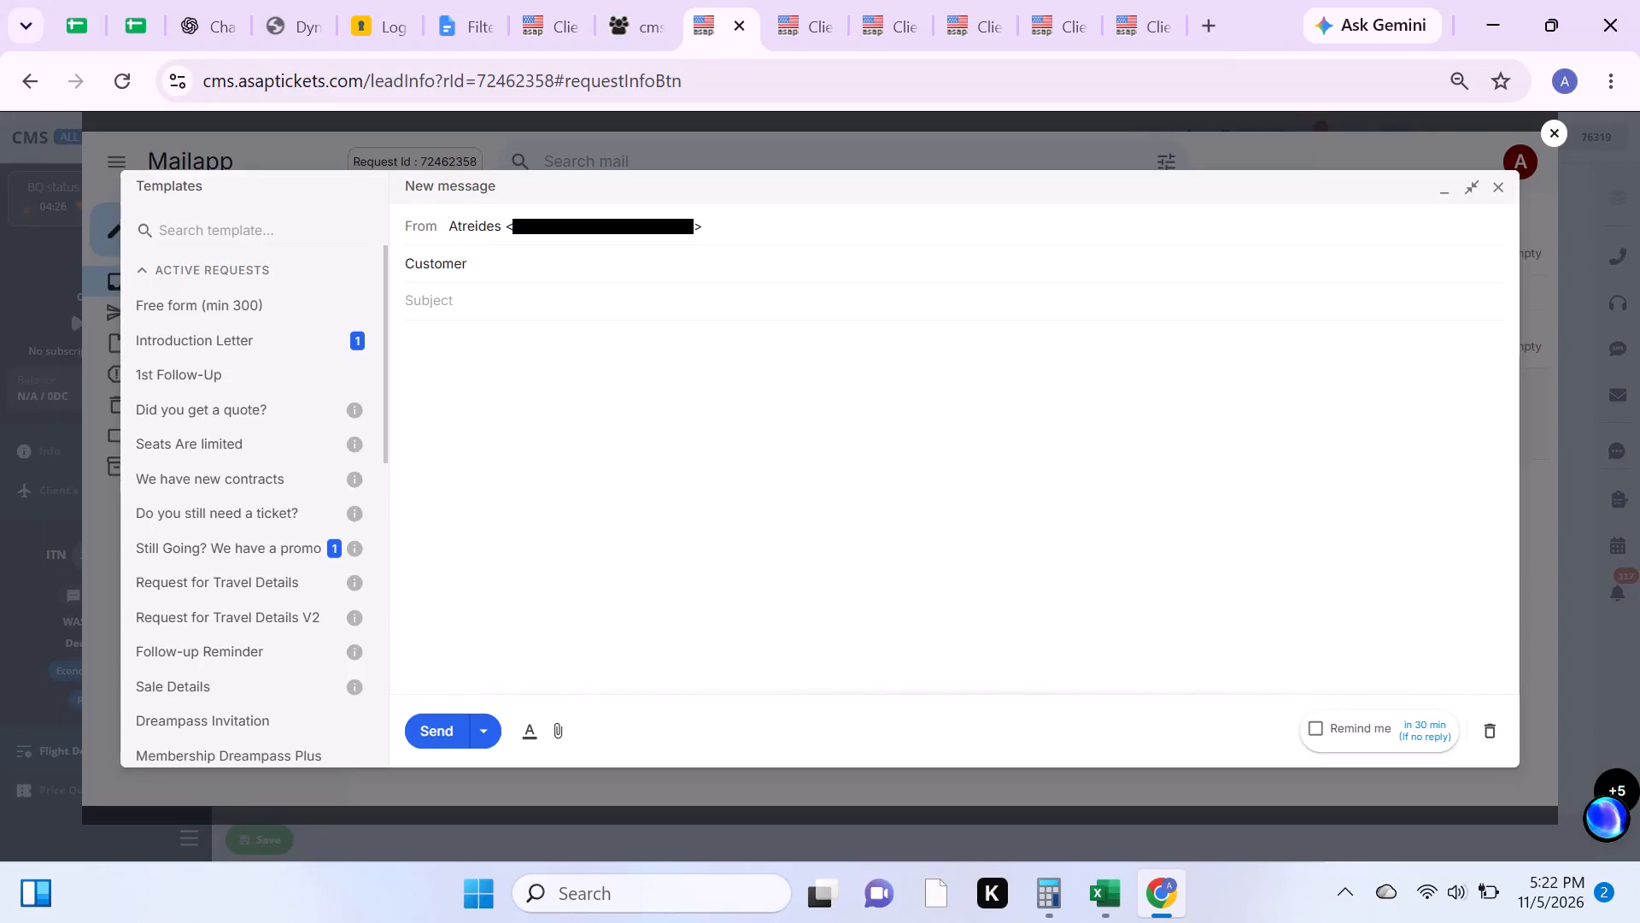
left_click(312, 517)
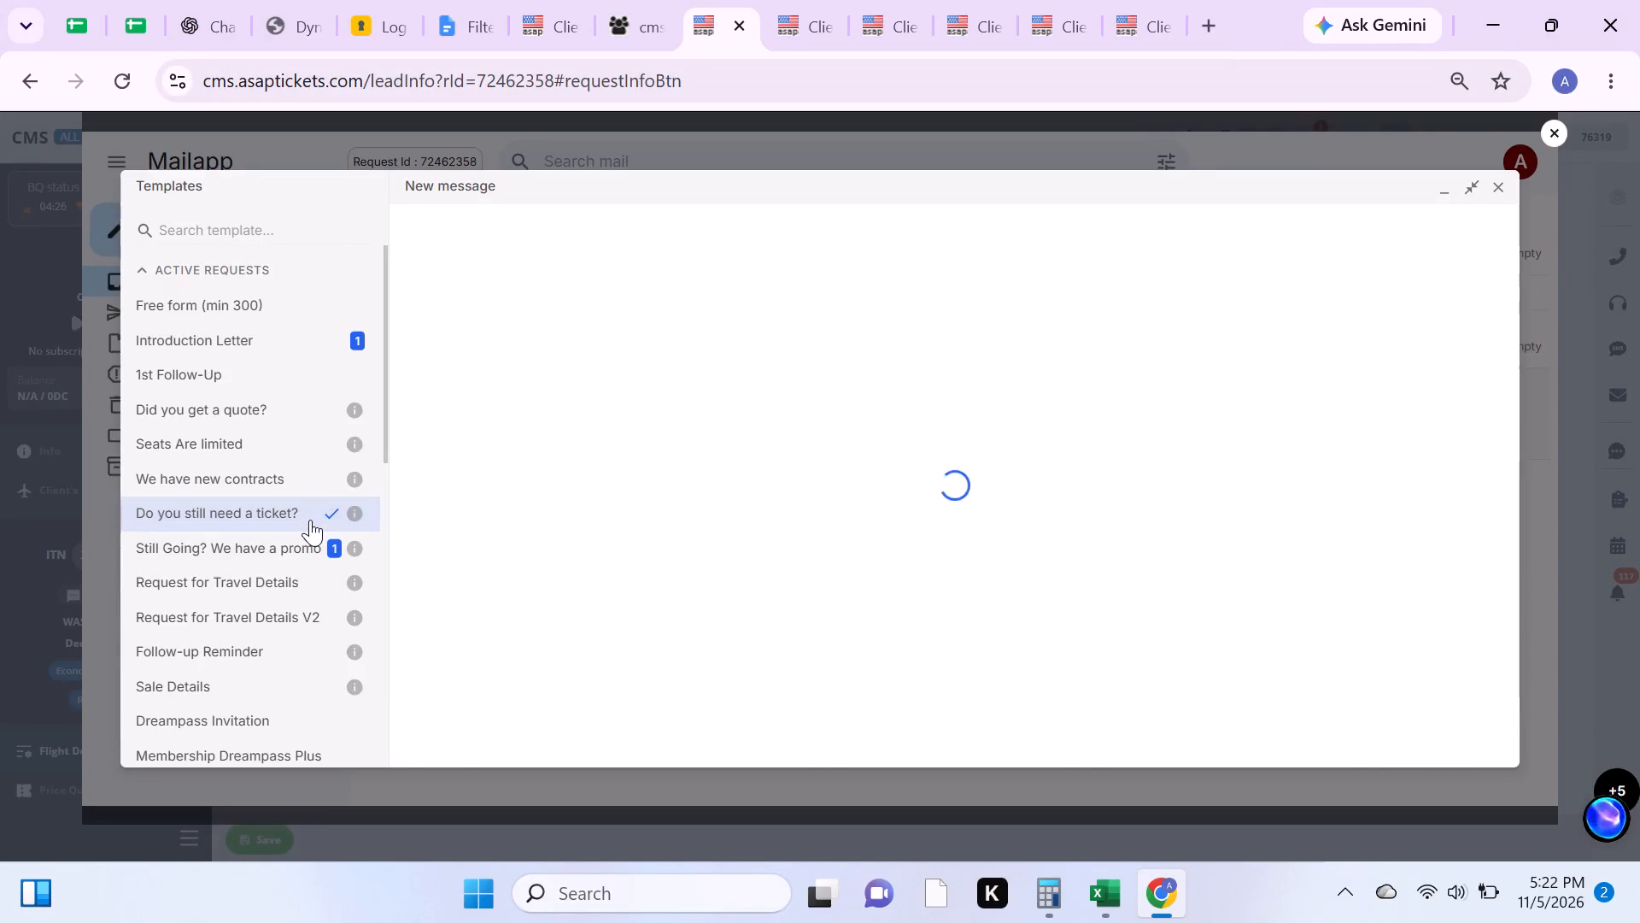
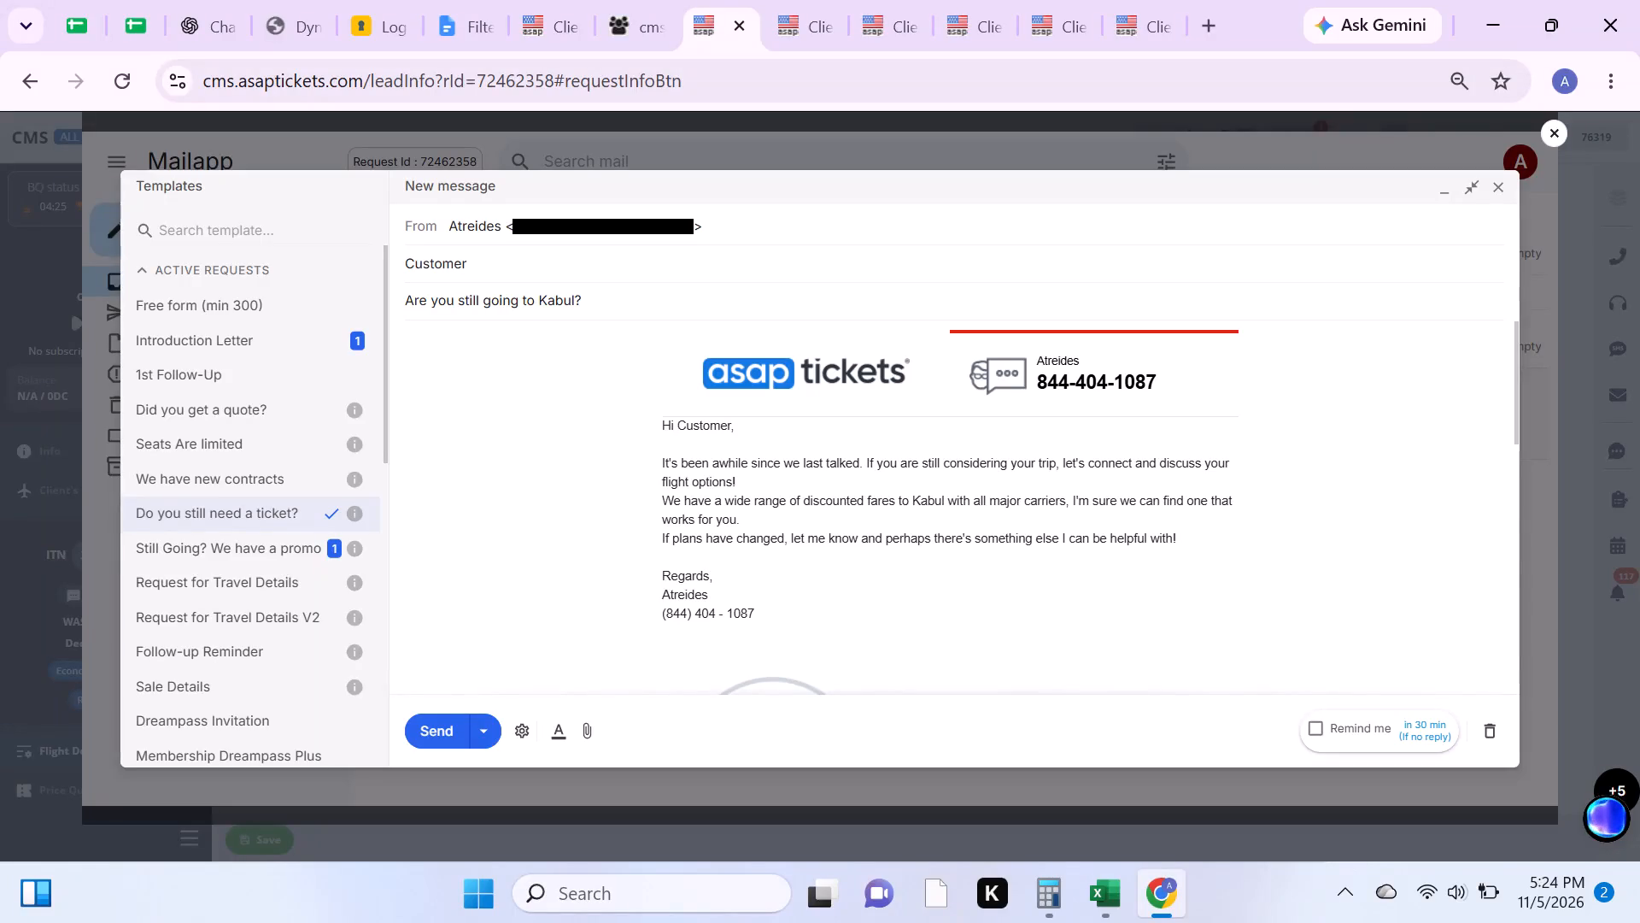
Send the "Are you still going to Kabul?" email to the client and close the mail window.
left_click(440, 734)
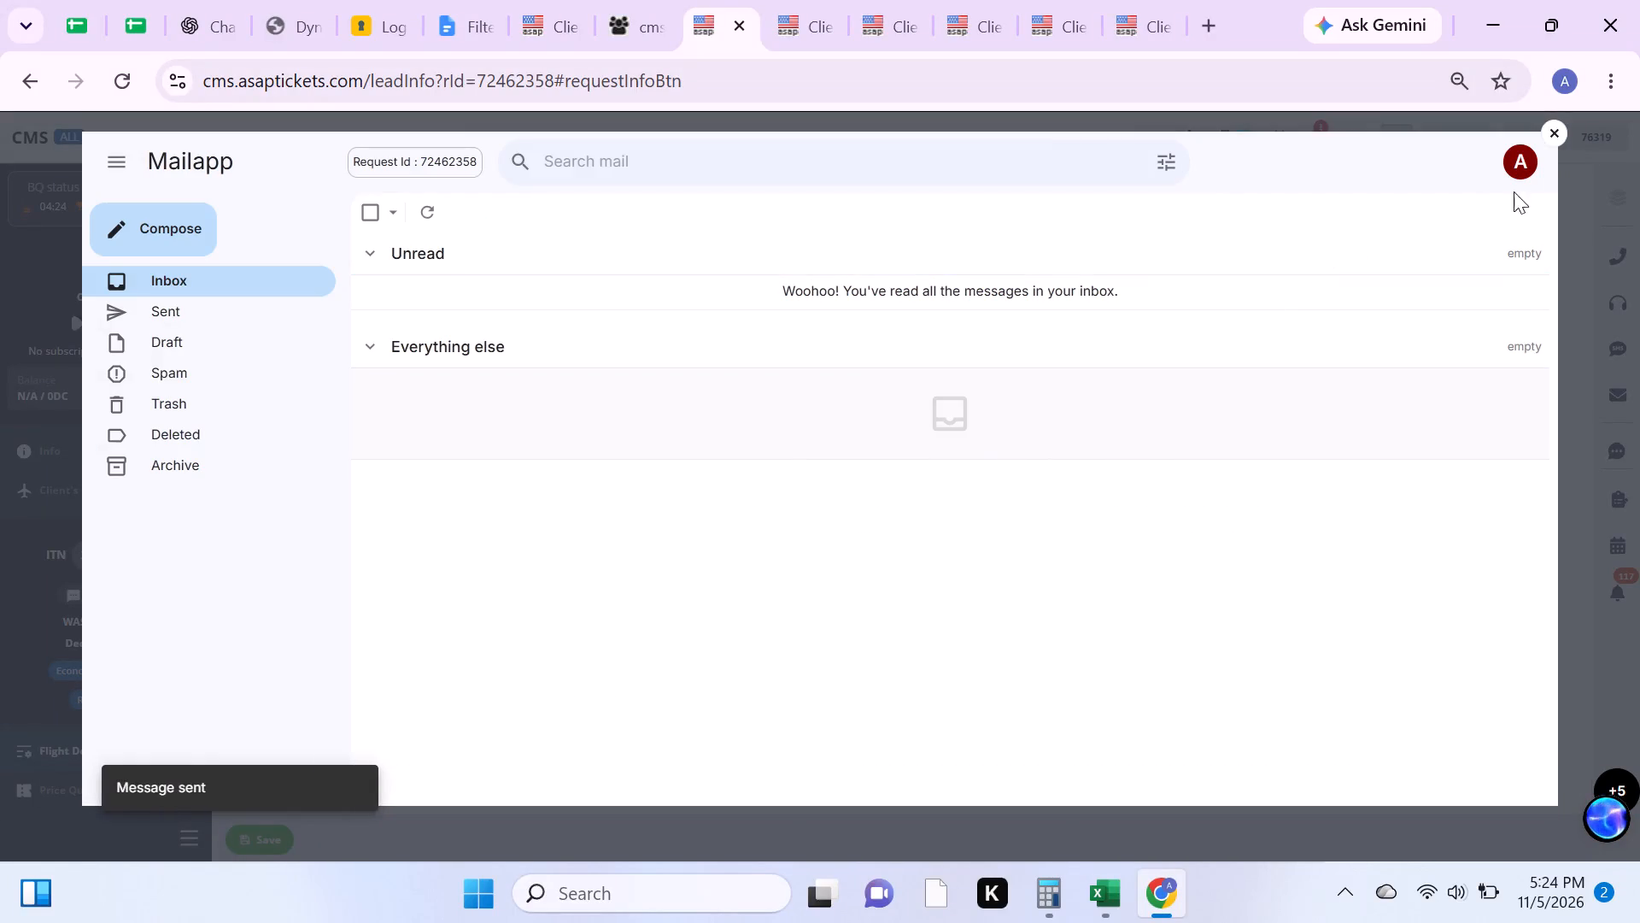
left_click(1553, 136)
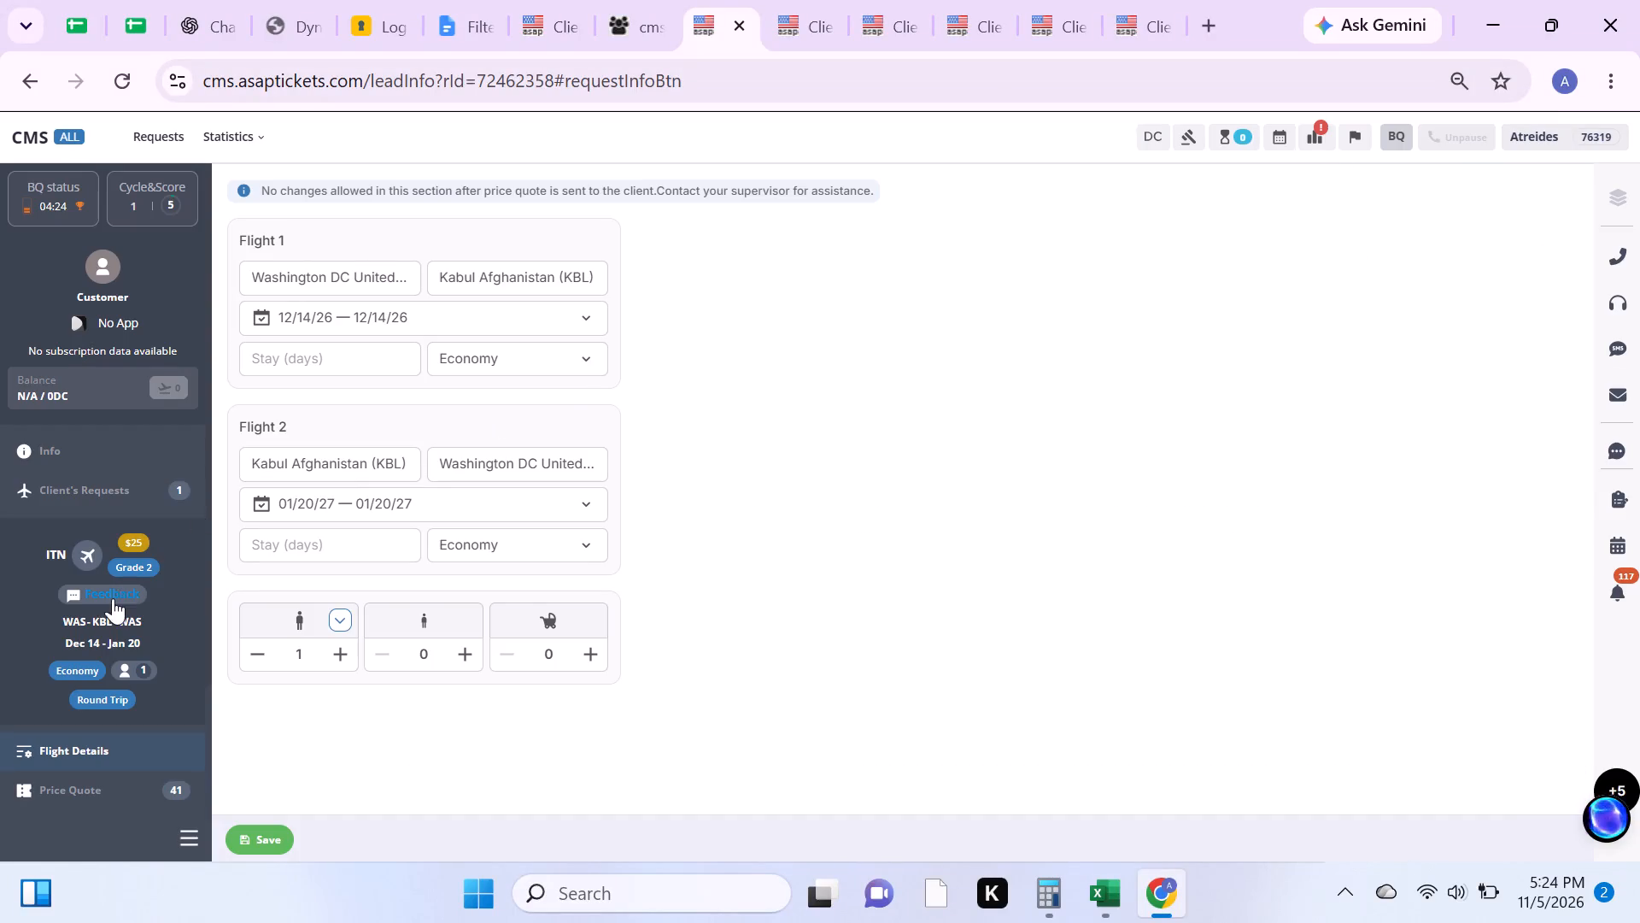
left_click(112, 598)
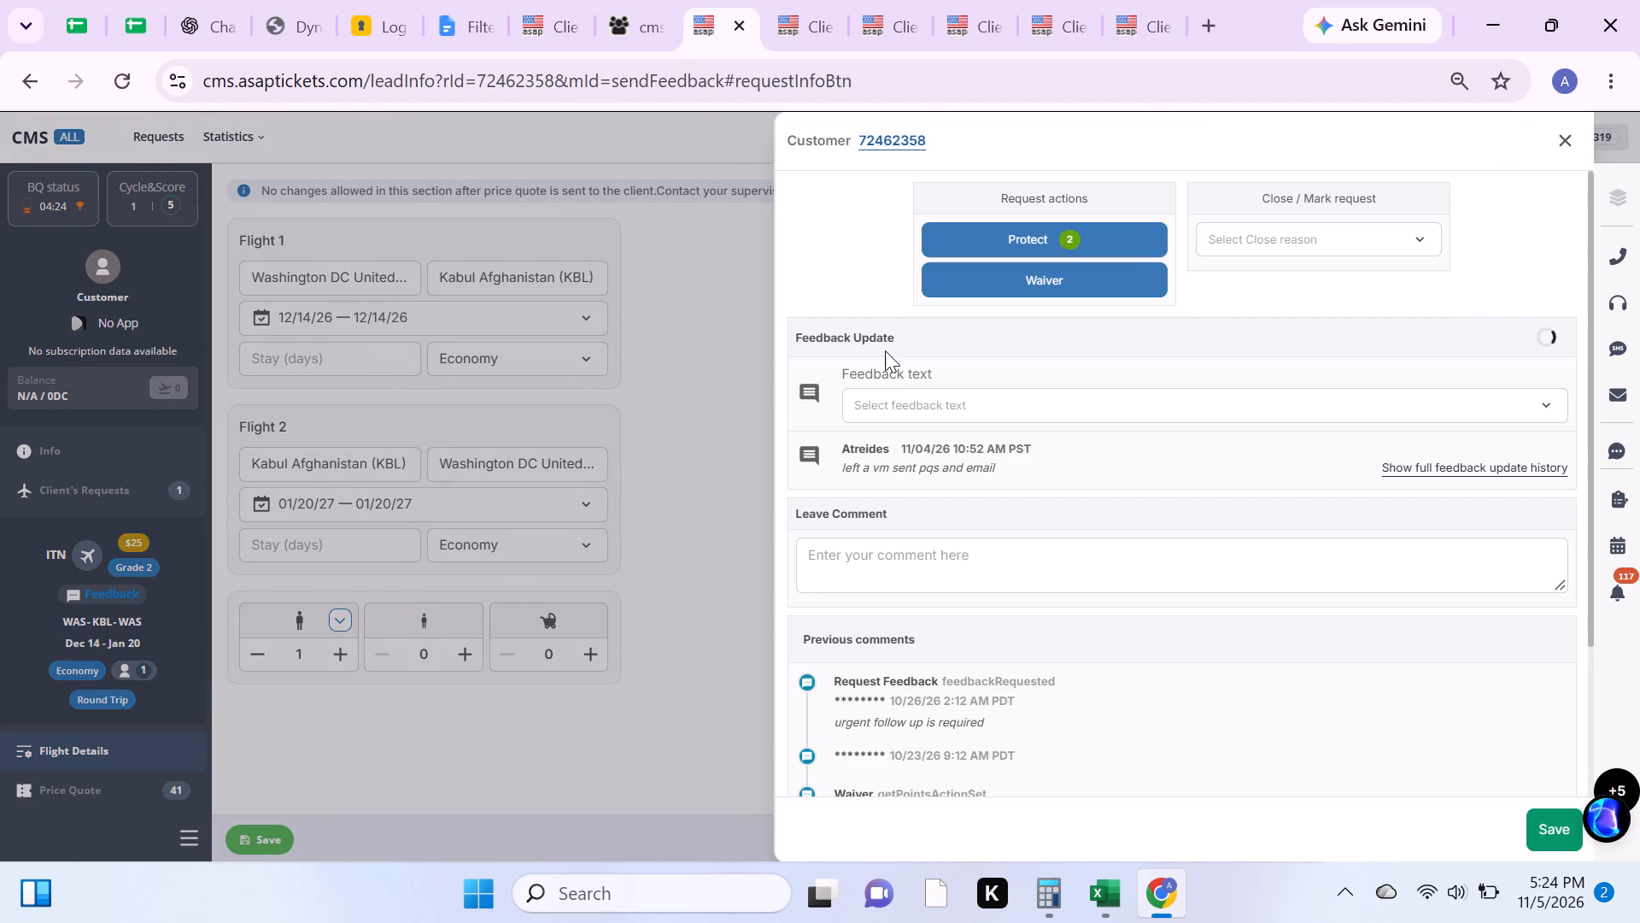
left_click(878, 393)
type("left")
key("space")
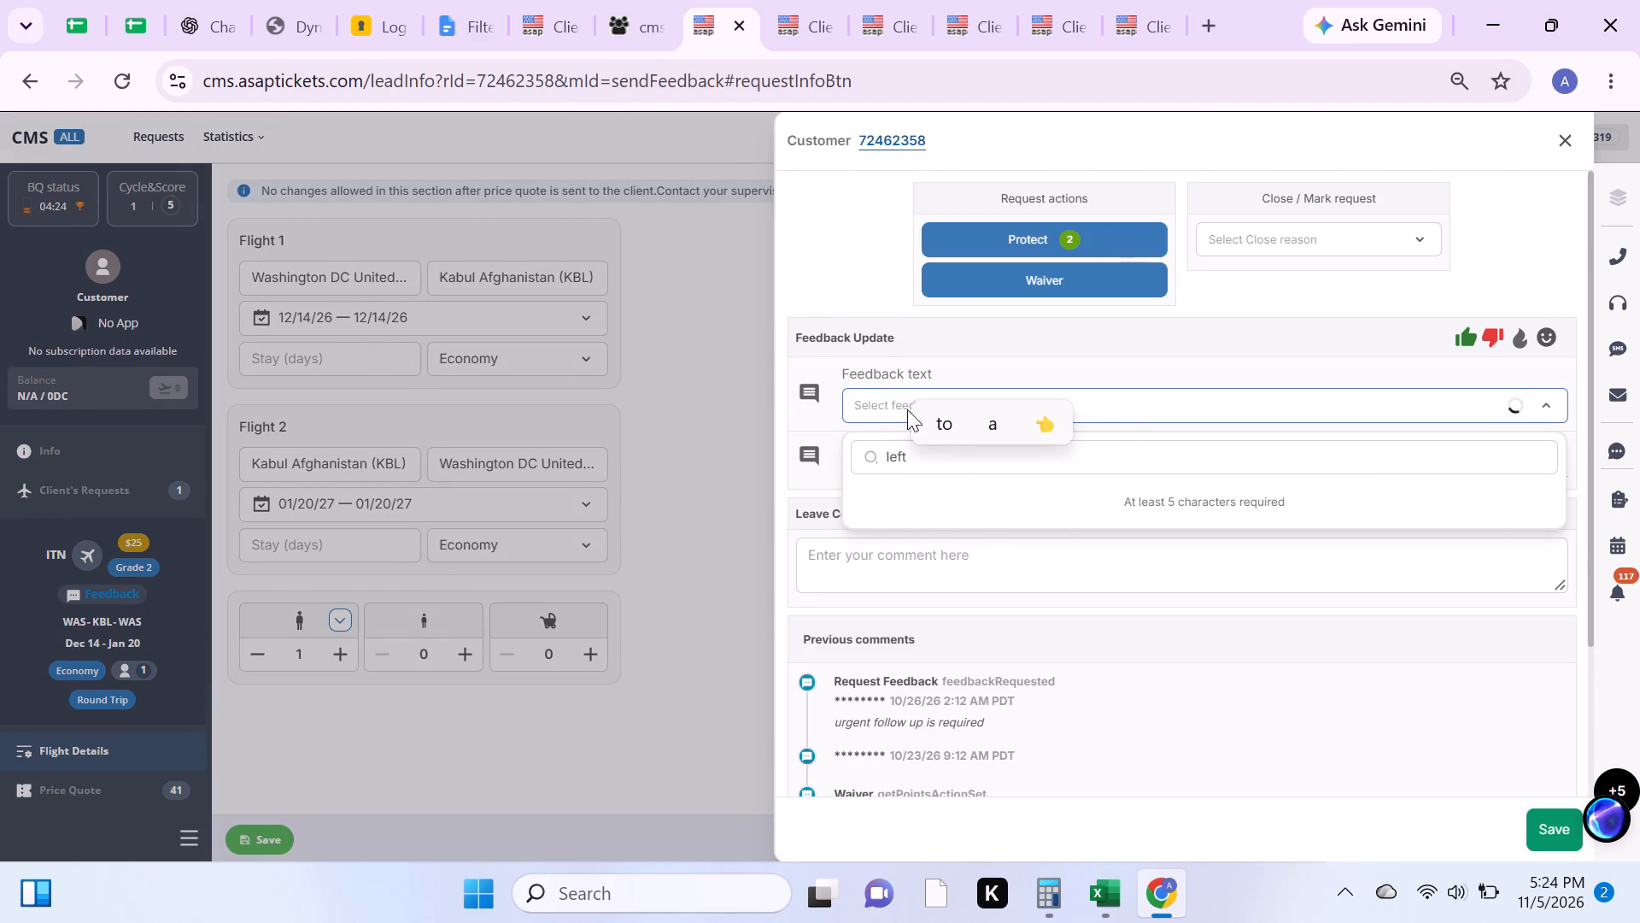
left_click(974, 495)
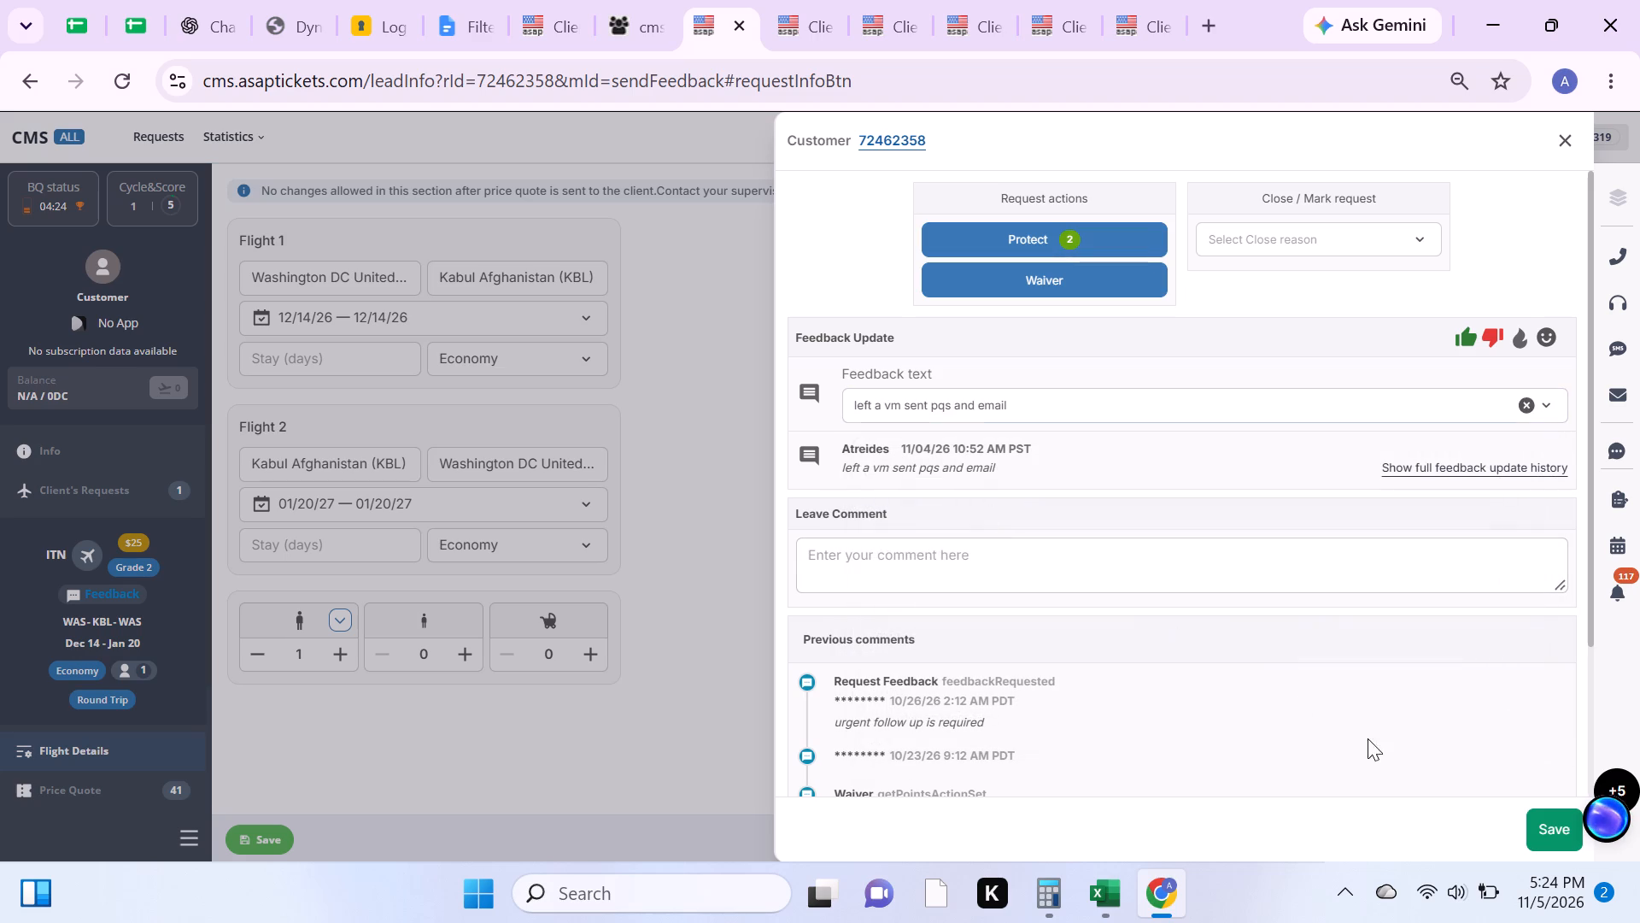
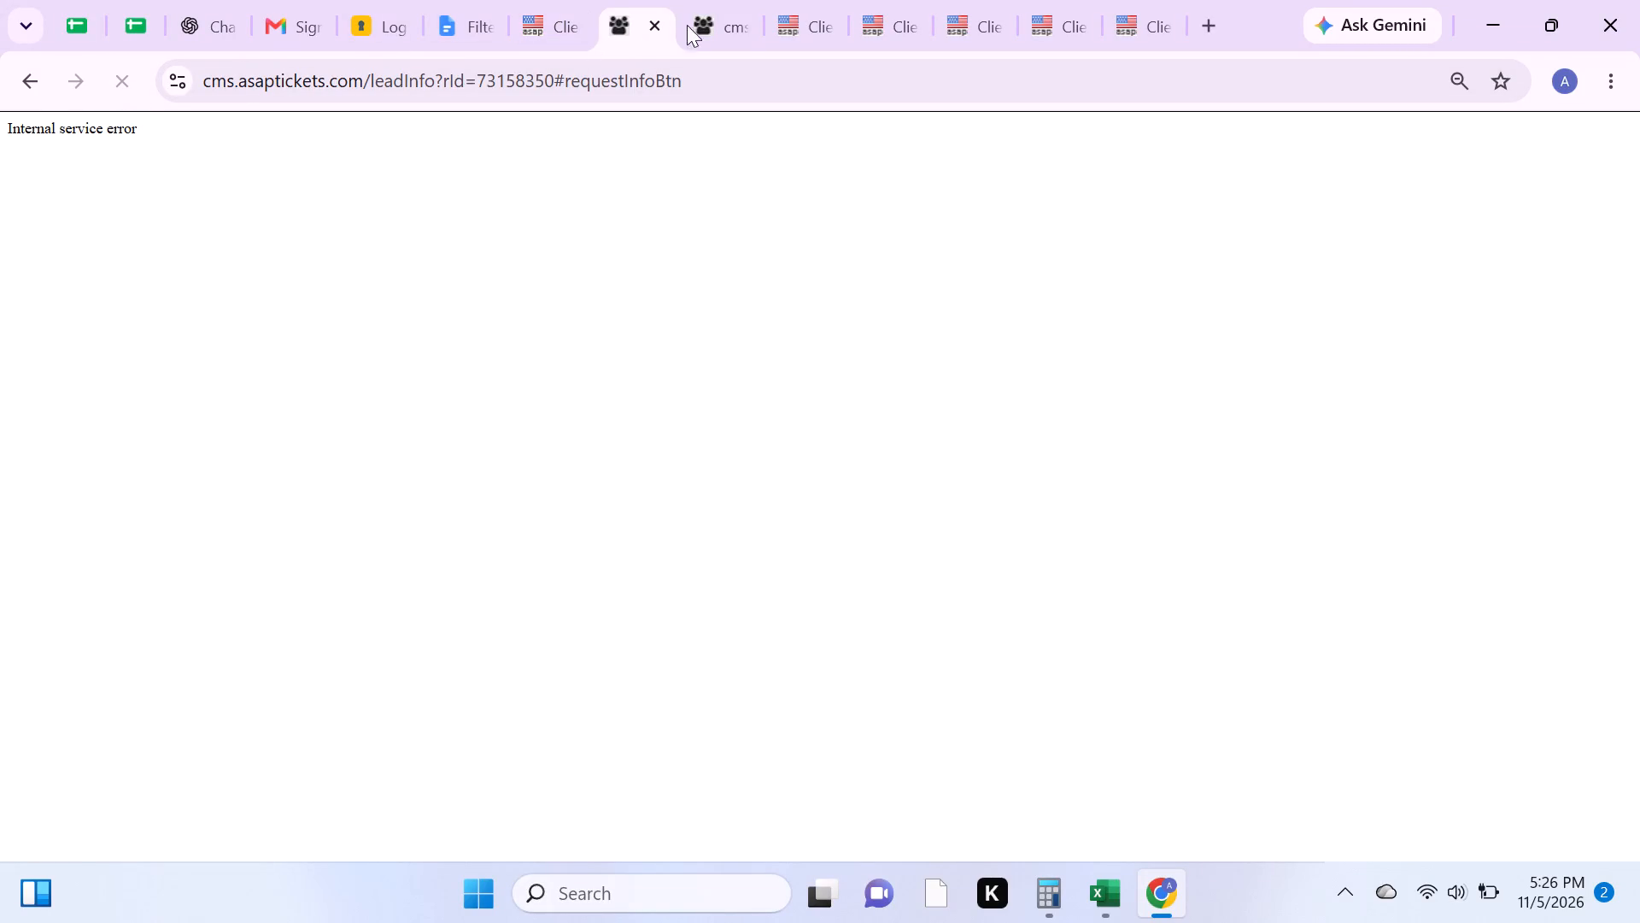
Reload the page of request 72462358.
left_click(706, 20)
double_click(118, 78)
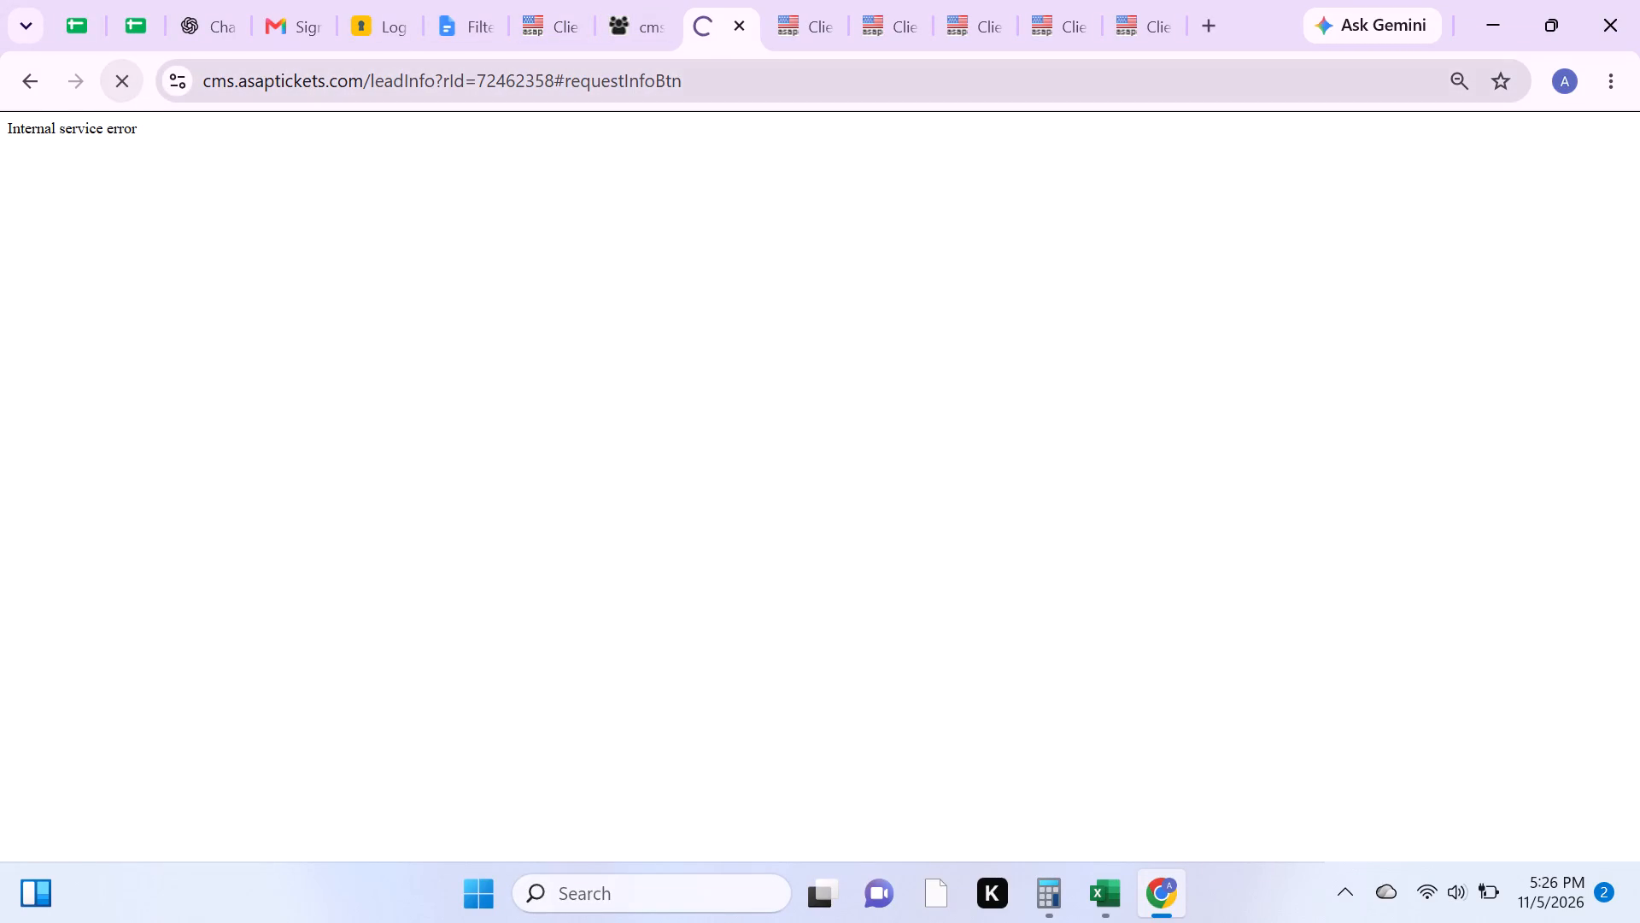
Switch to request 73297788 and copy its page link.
left_click(782, 41)
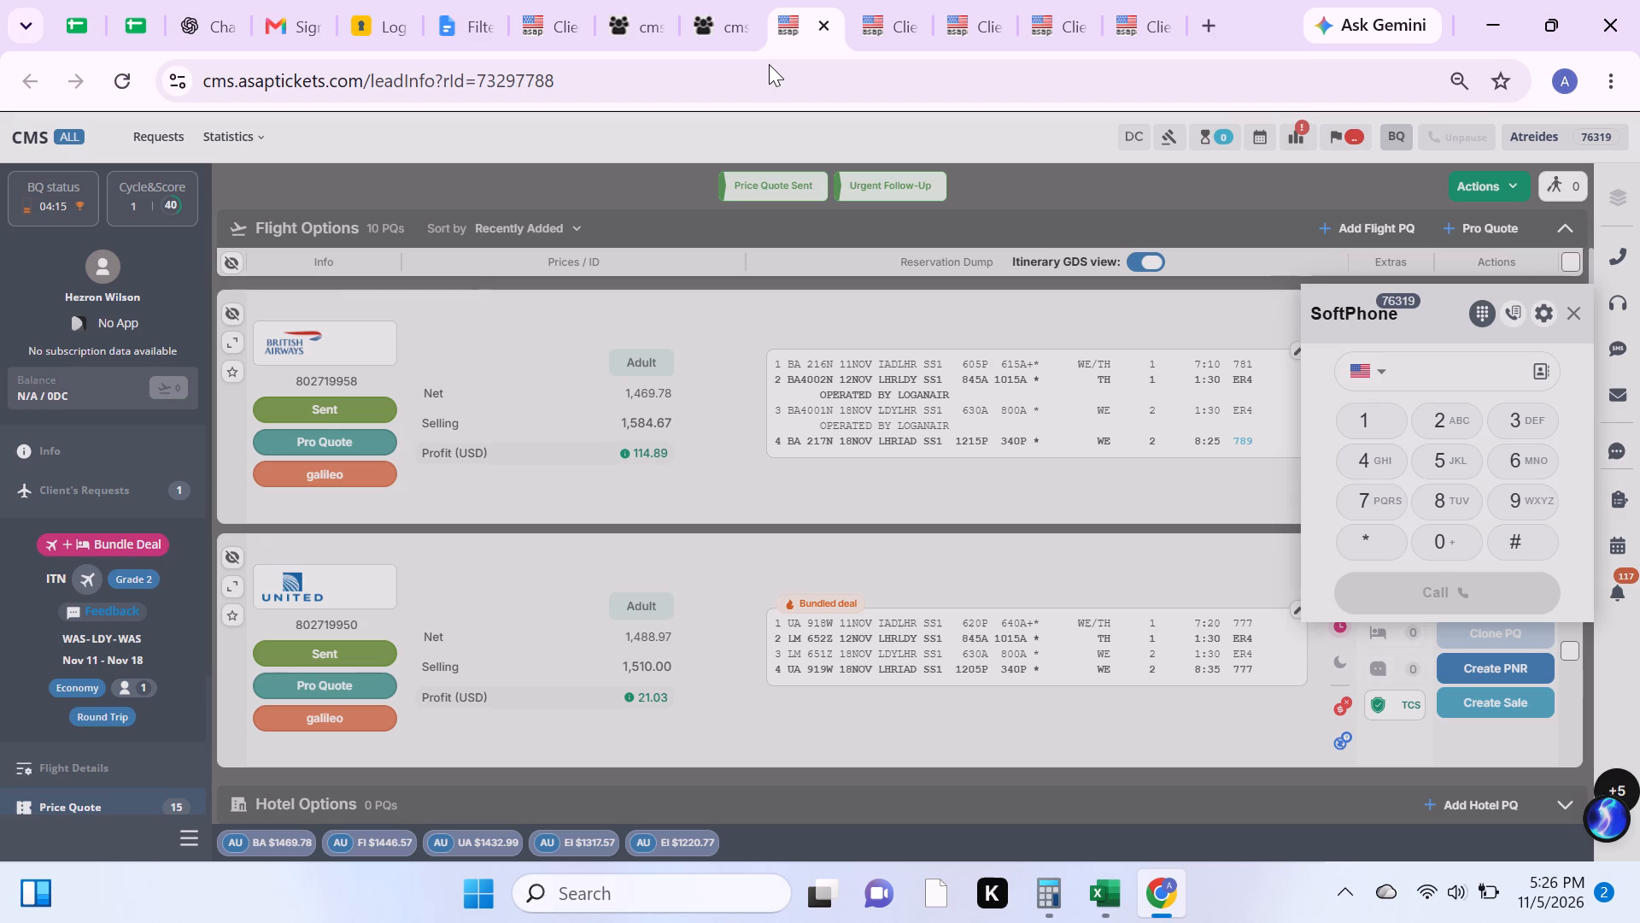
left_click(132, 743)
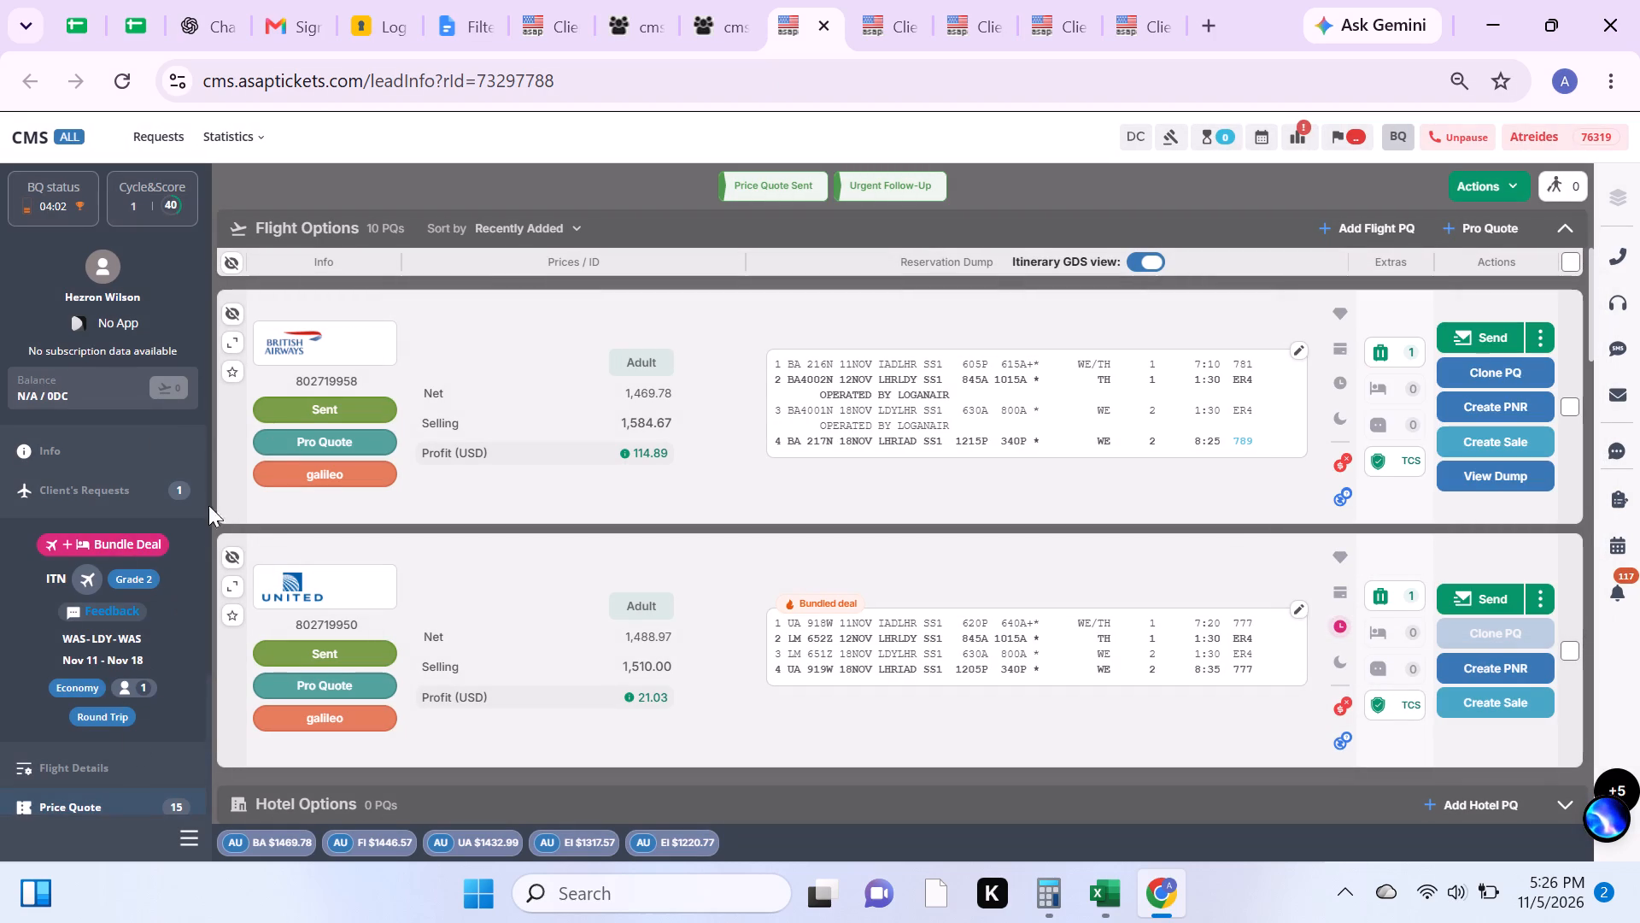
left_click_drag(200, 83, 549, 95)
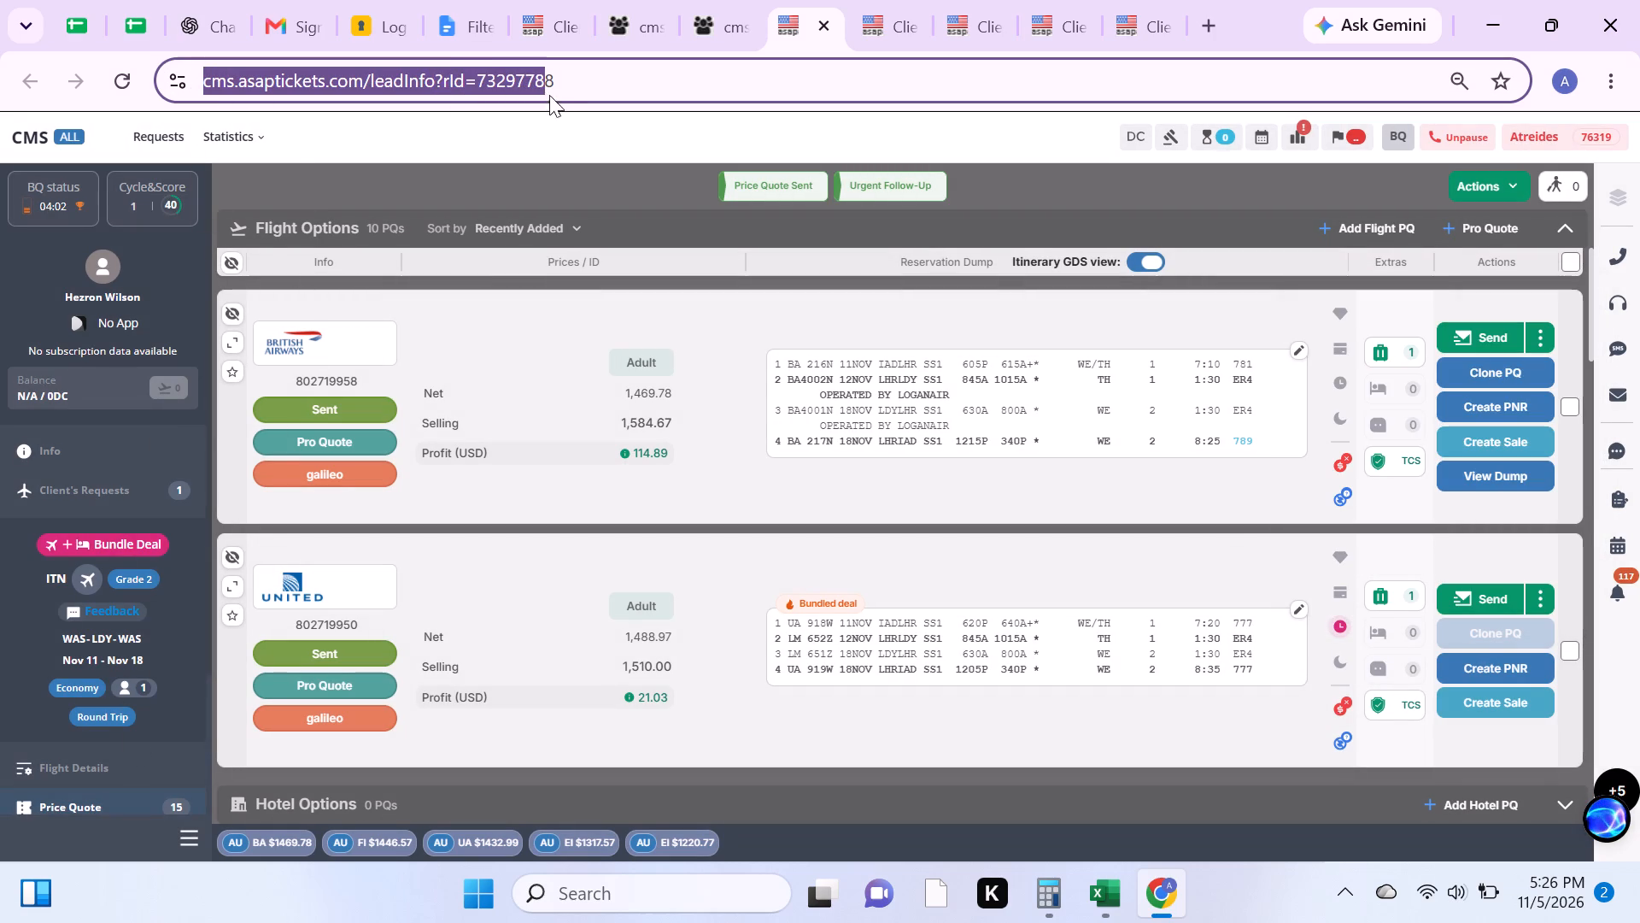
left_click_drag(549, 95, 558, 90)
key("ctrl+c")
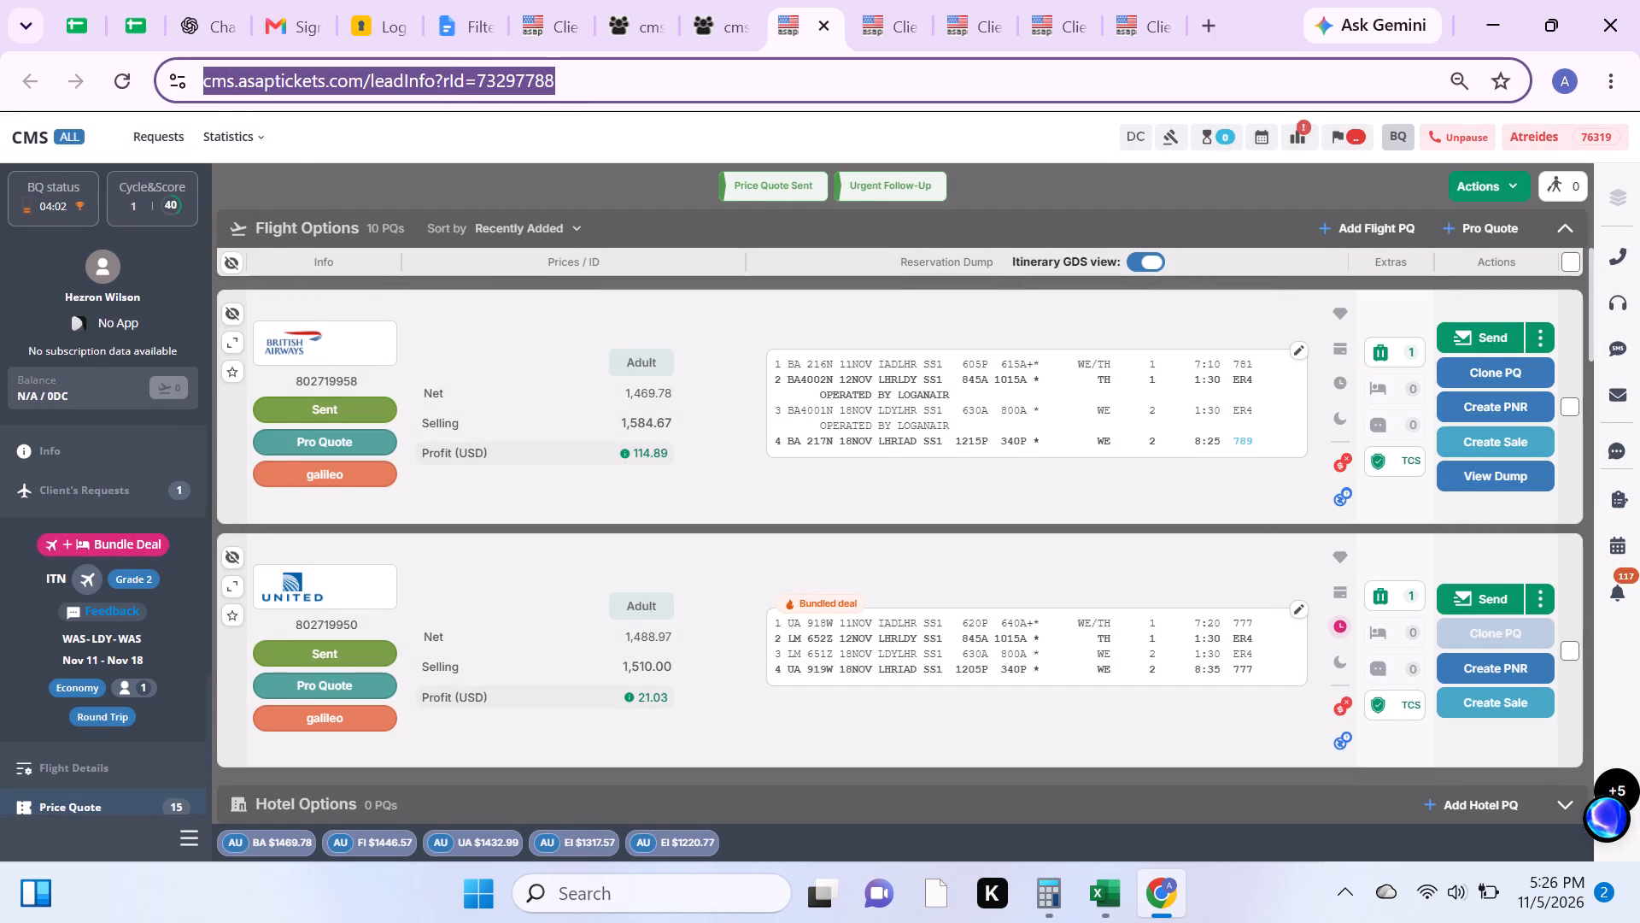
left_click(35, 265)
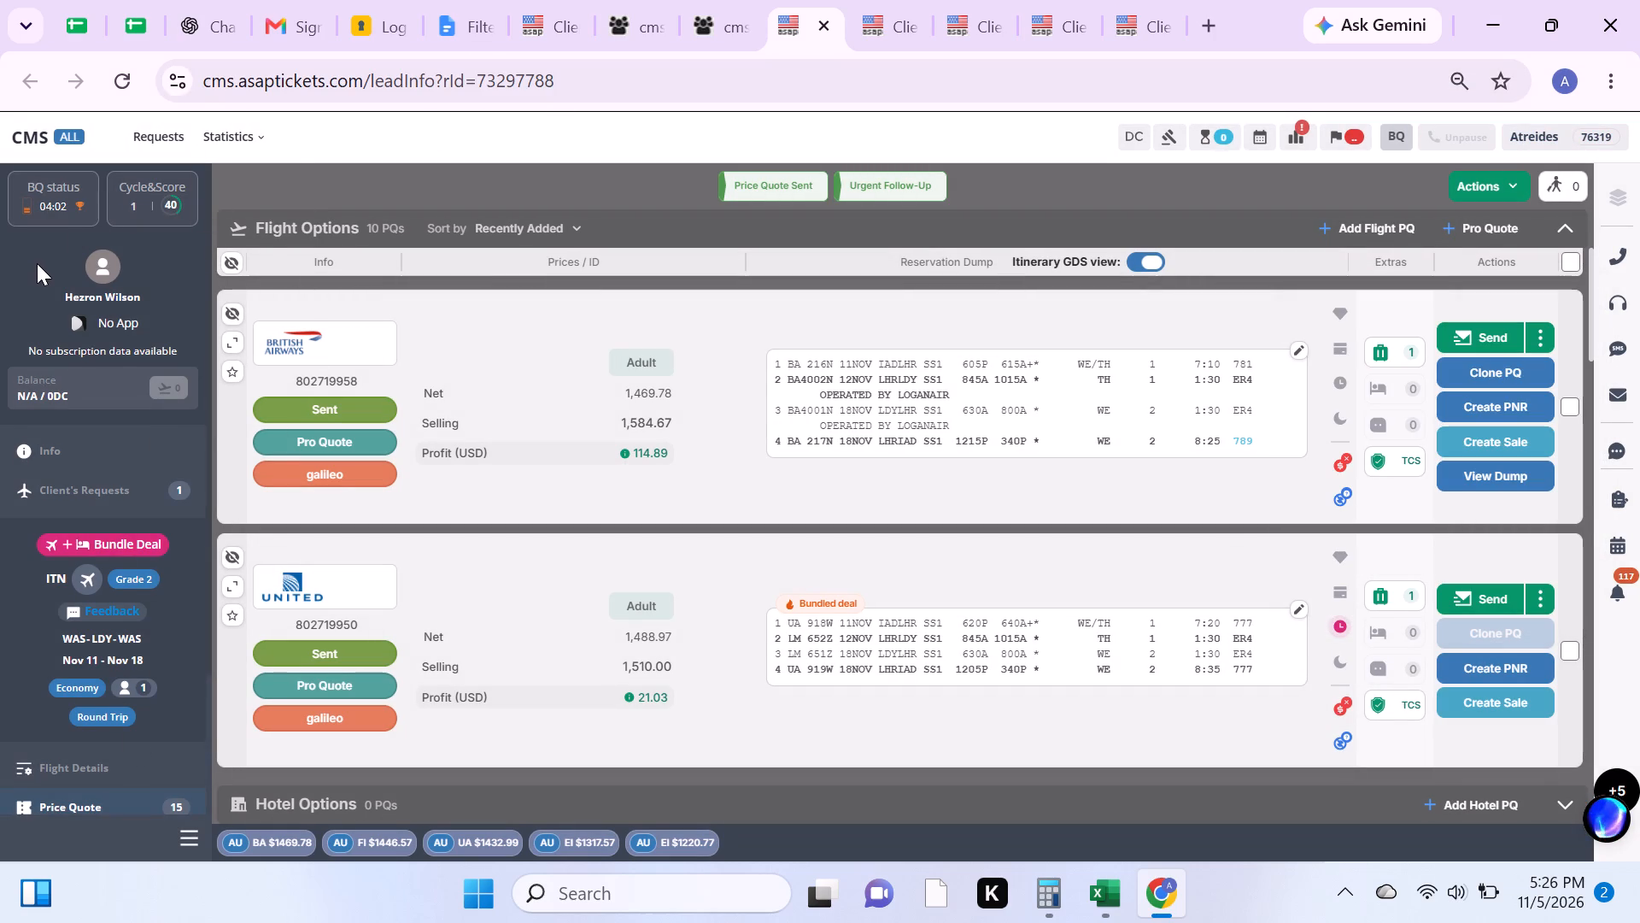
scroll(86, 303, "down", 1)
left_click(147, 632)
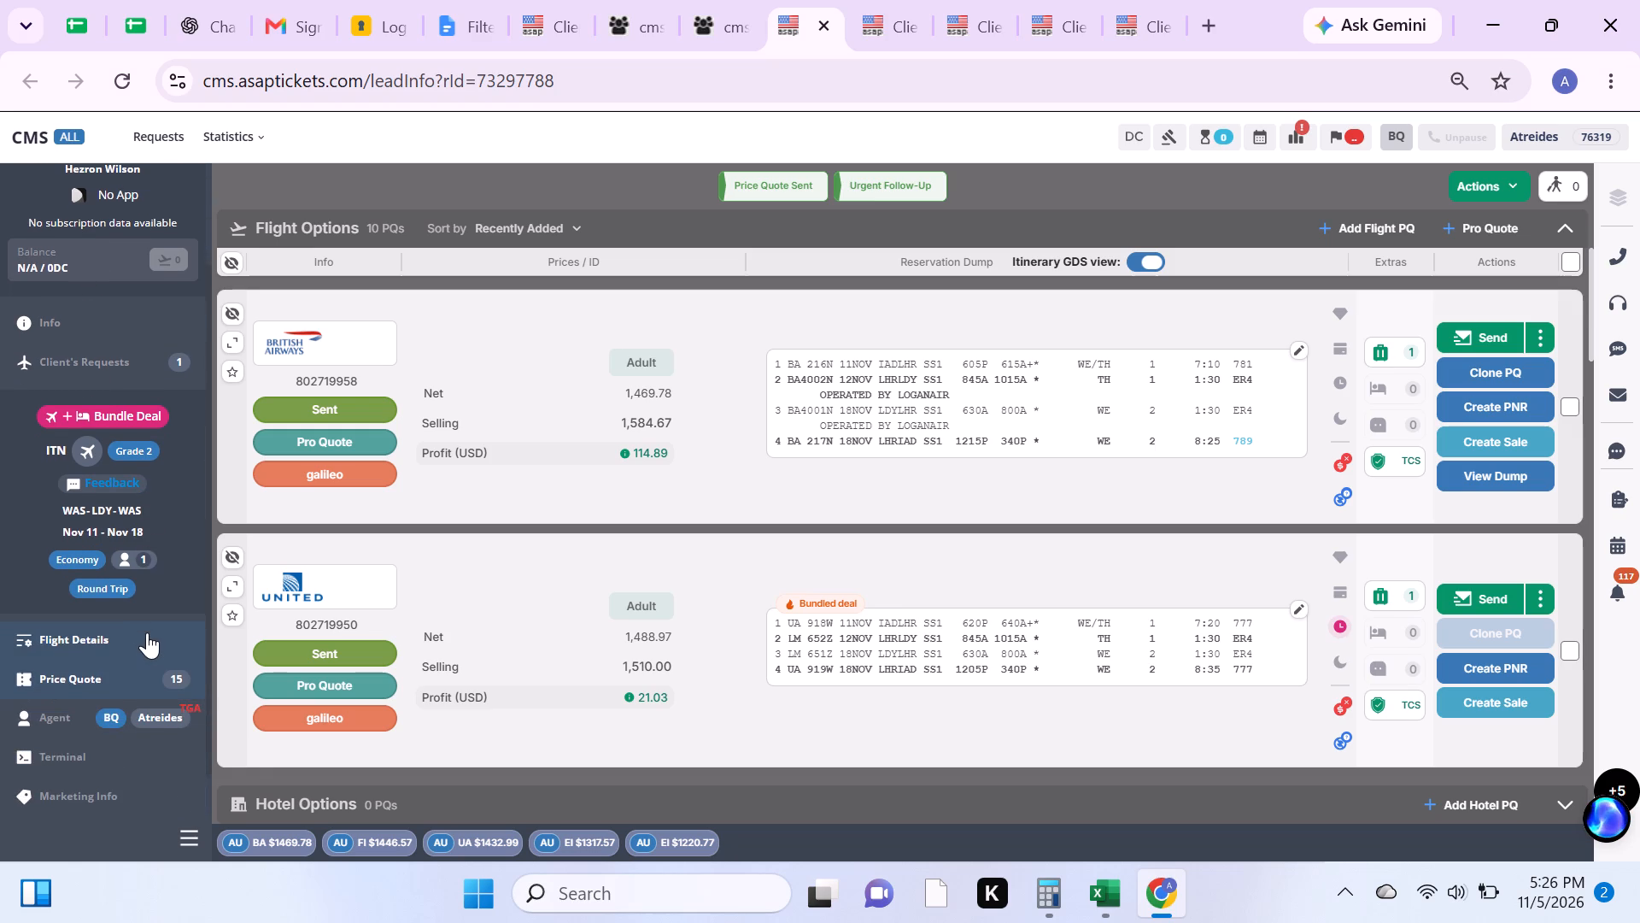
scroll(138, 558, "up", 4)
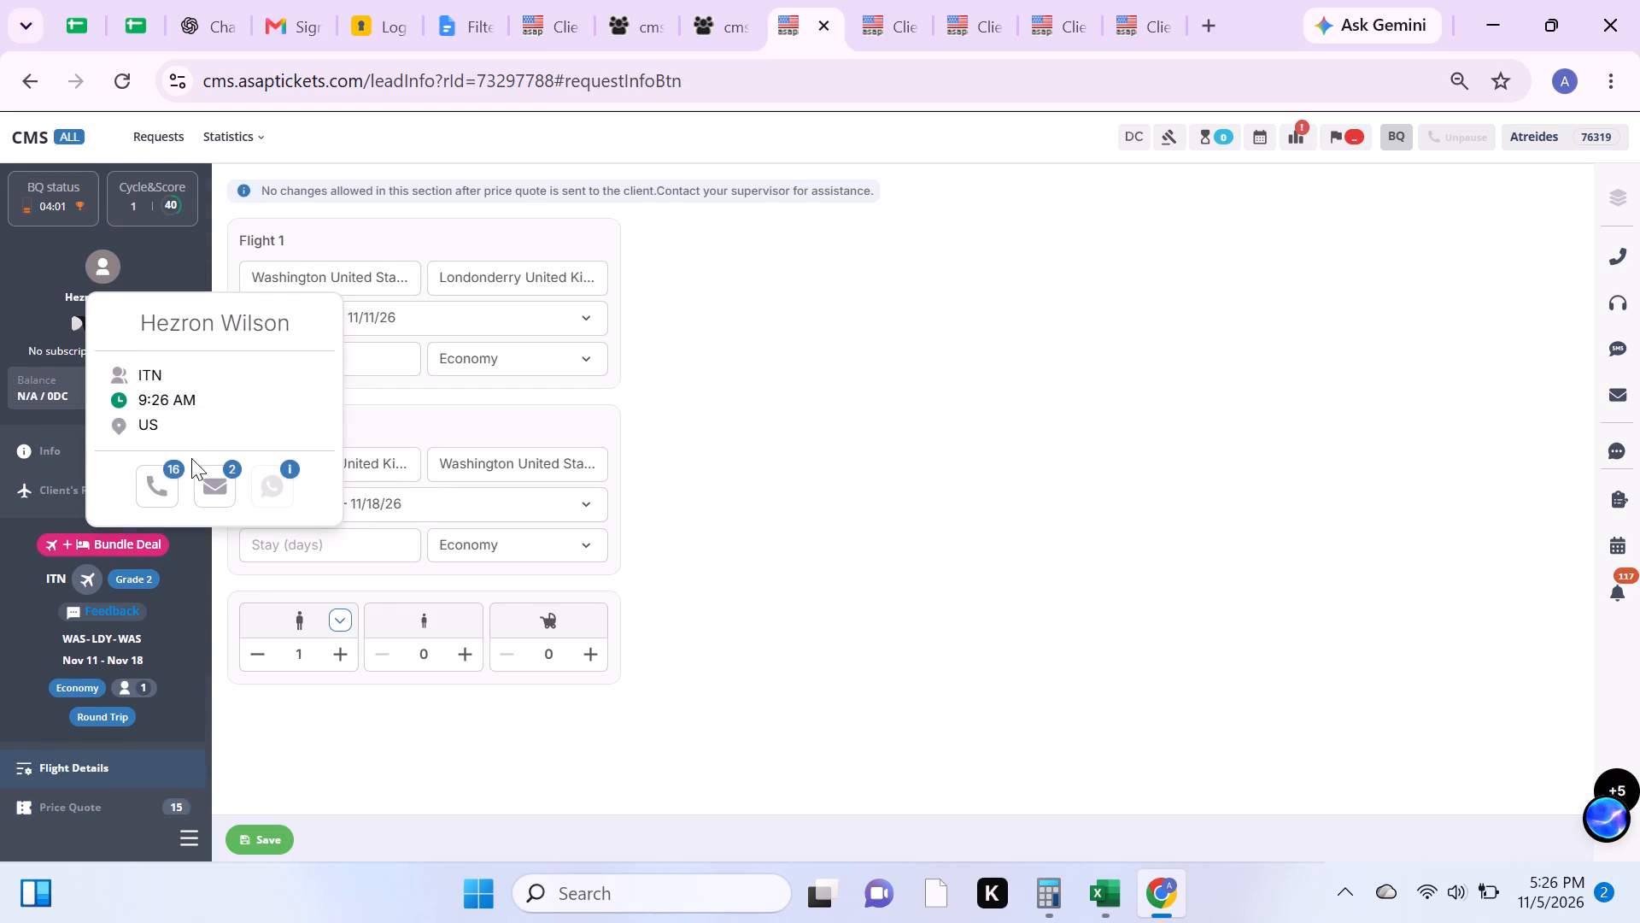
left_click(153, 483)
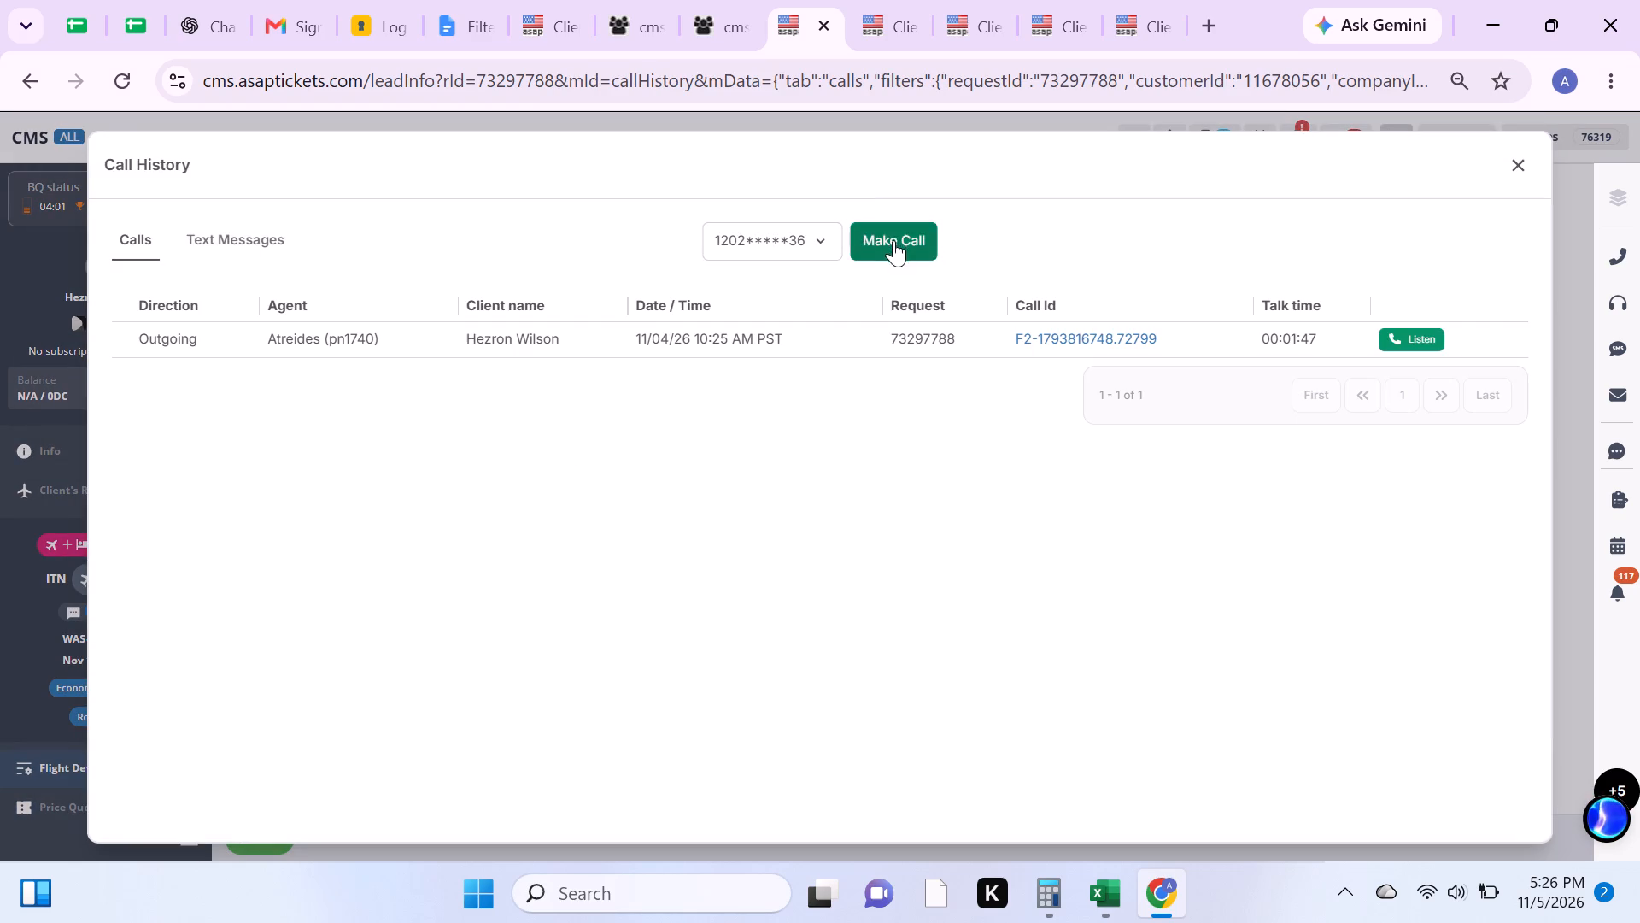
left_click(893, 240)
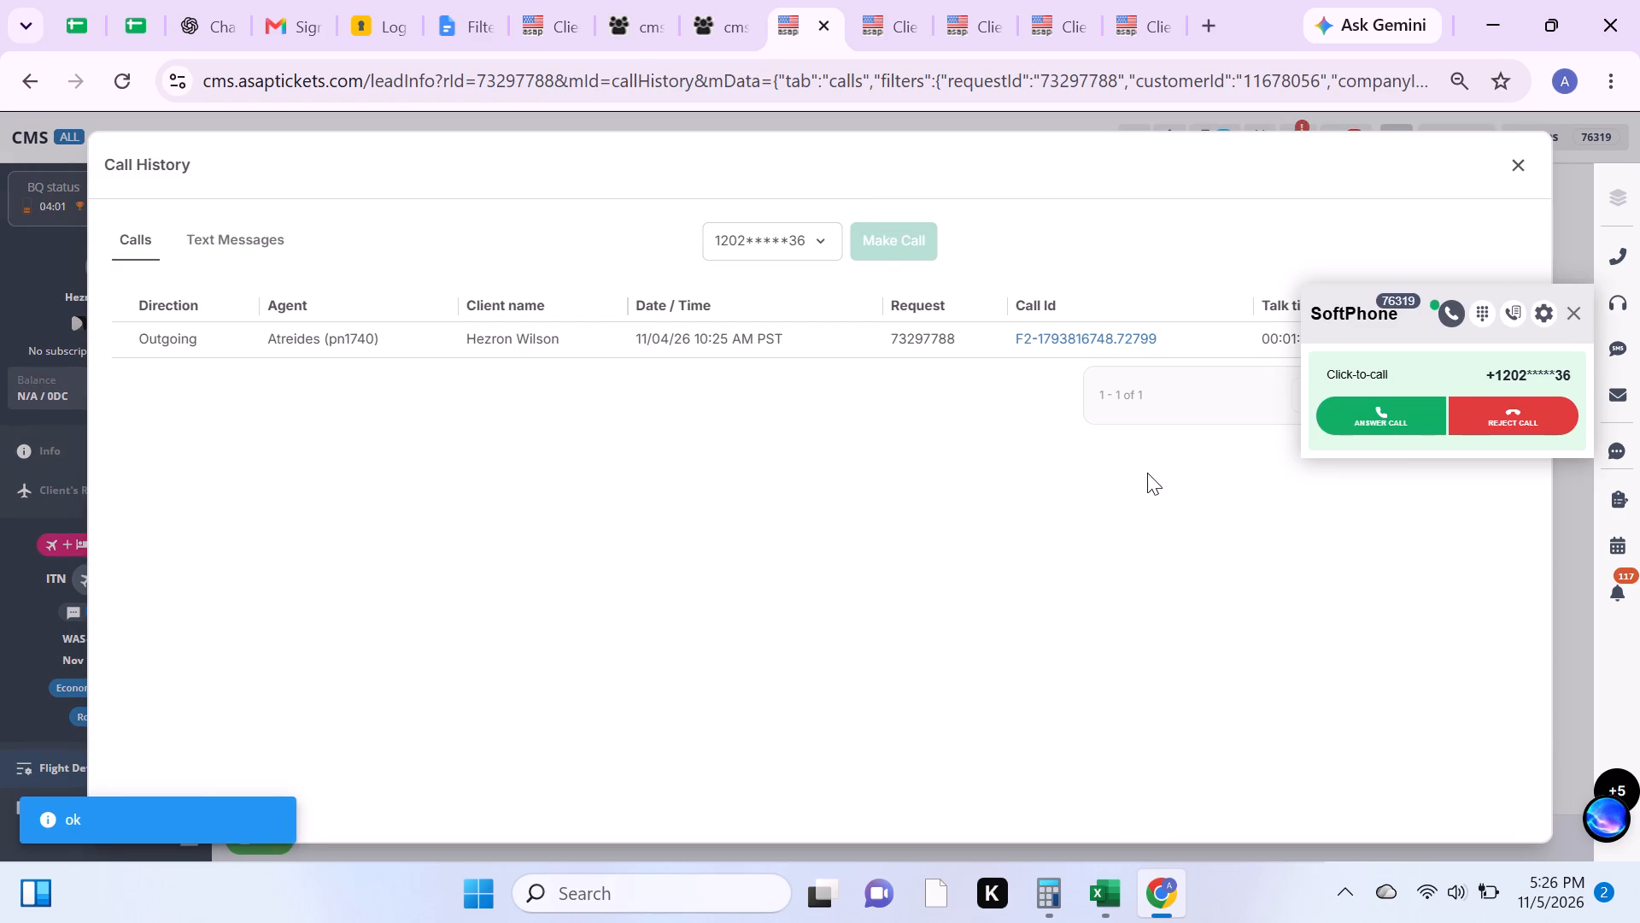
left_click(1403, 432)
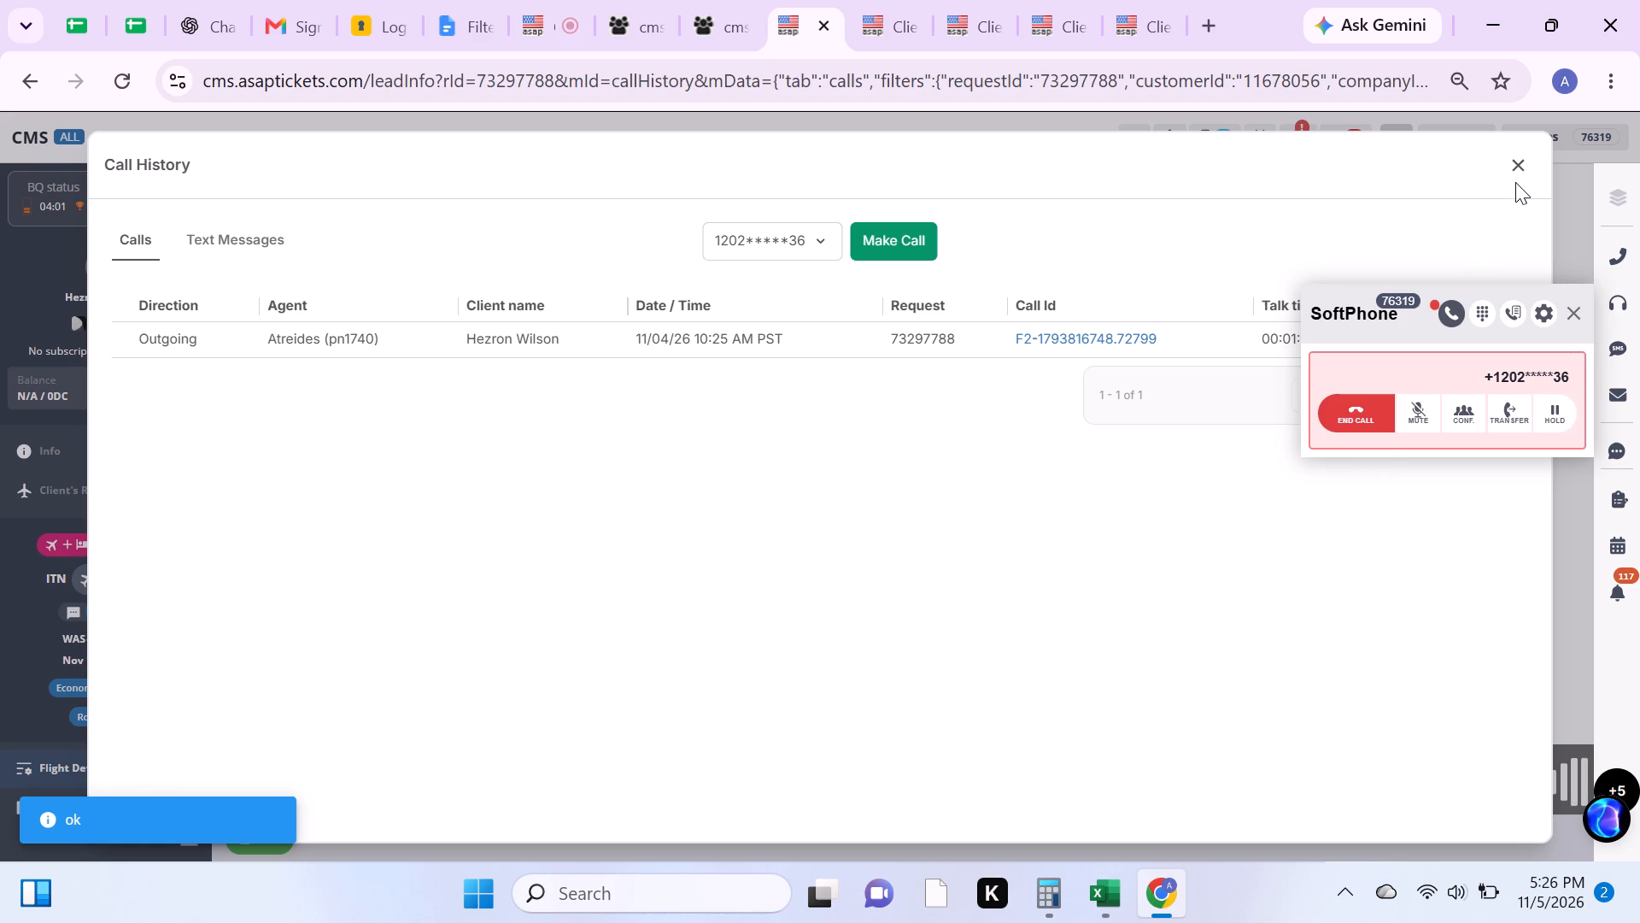
left_click(1515, 182)
left_click(1514, 173)
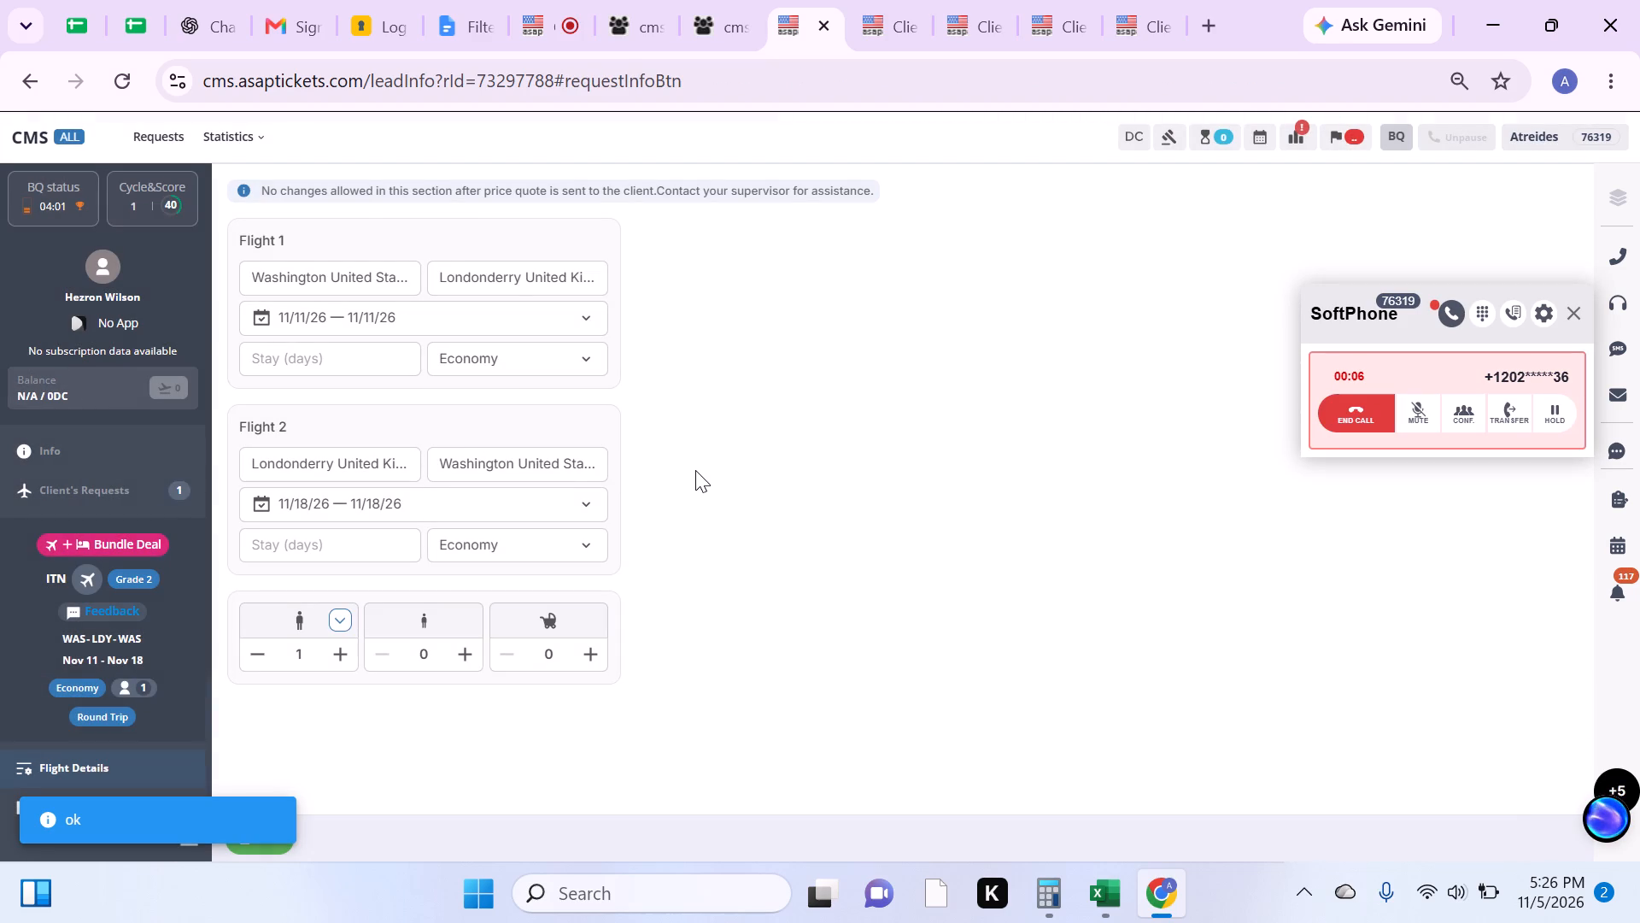
Log the copied request link with the client name "hezron" in row 389 of the Atreides sheet.
left_click(84, 33)
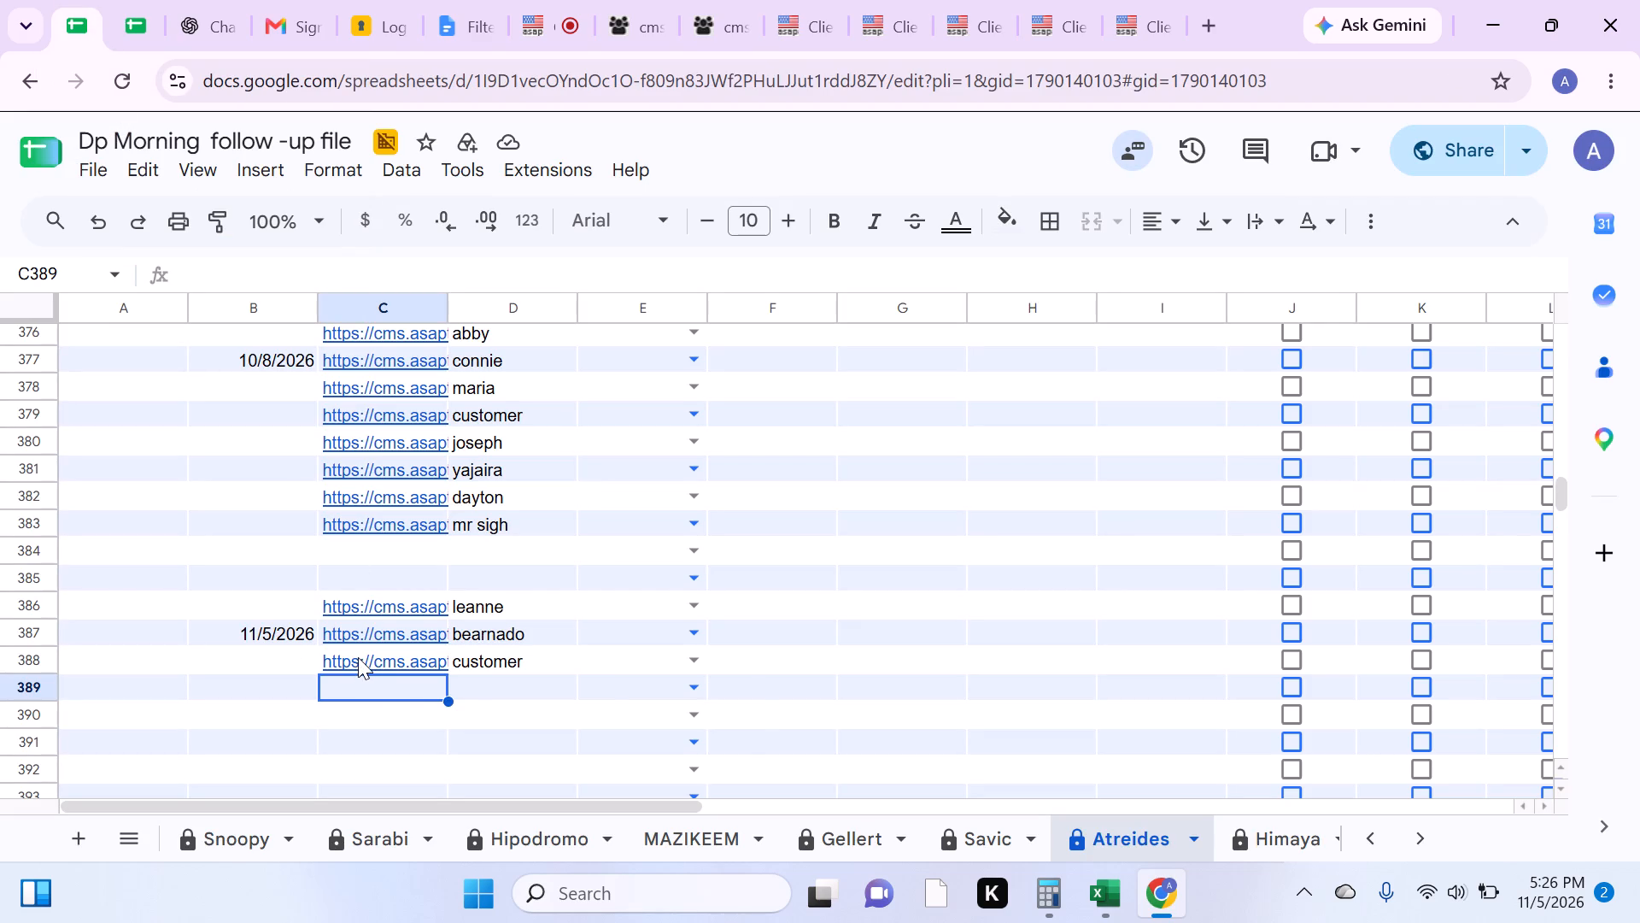
key("ctrl+v")
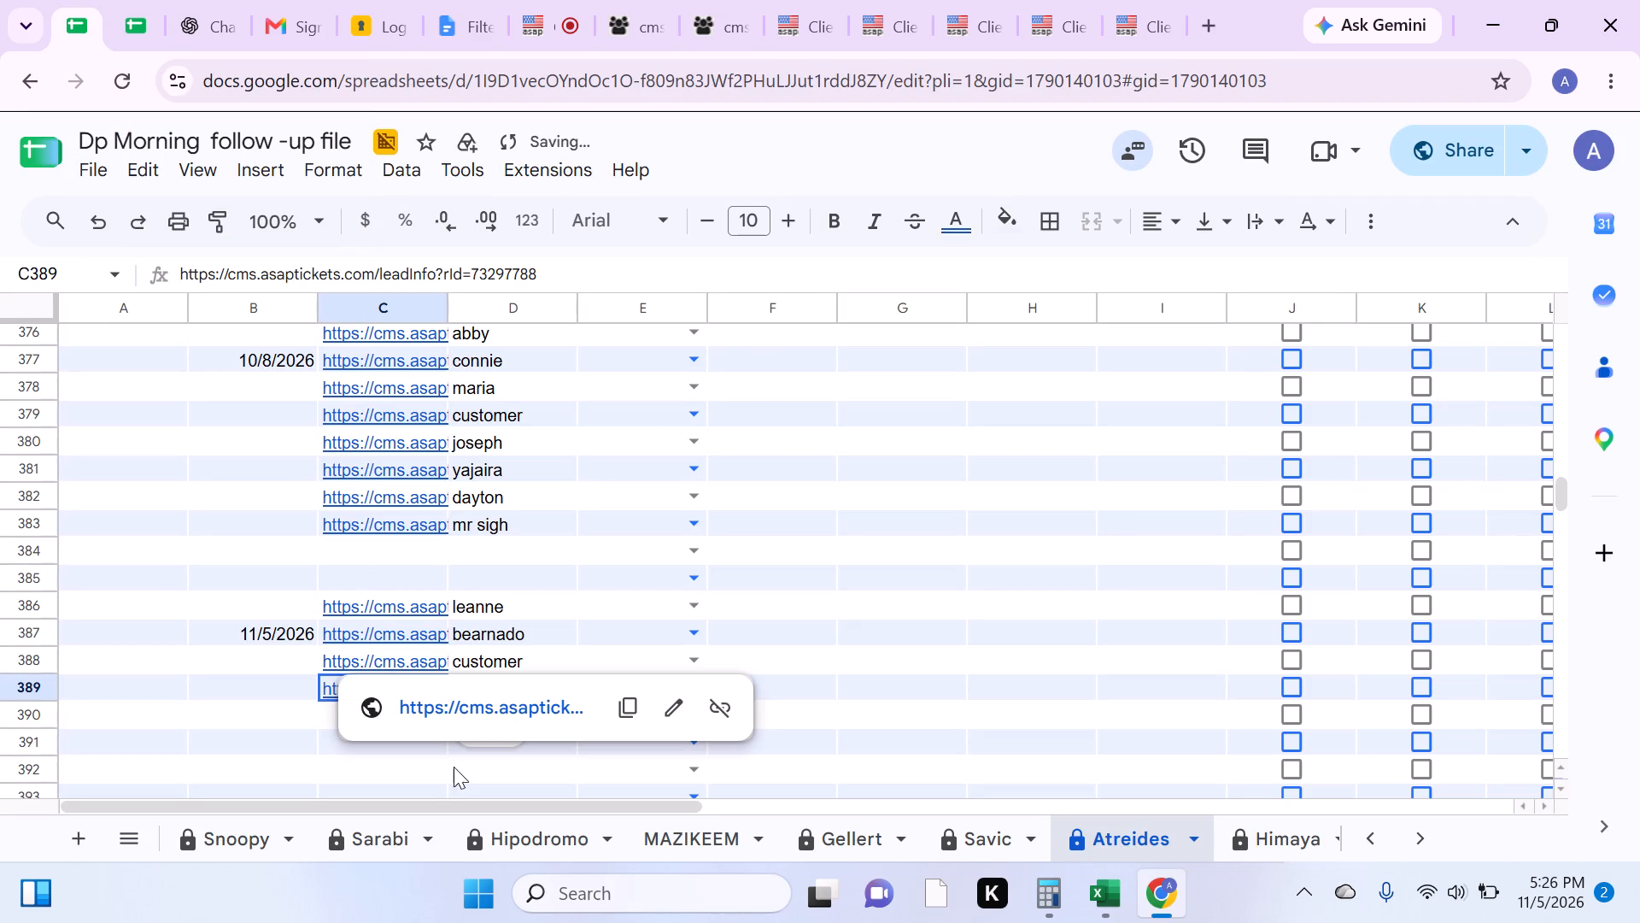
key("Right")
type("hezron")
left_click(410, 721)
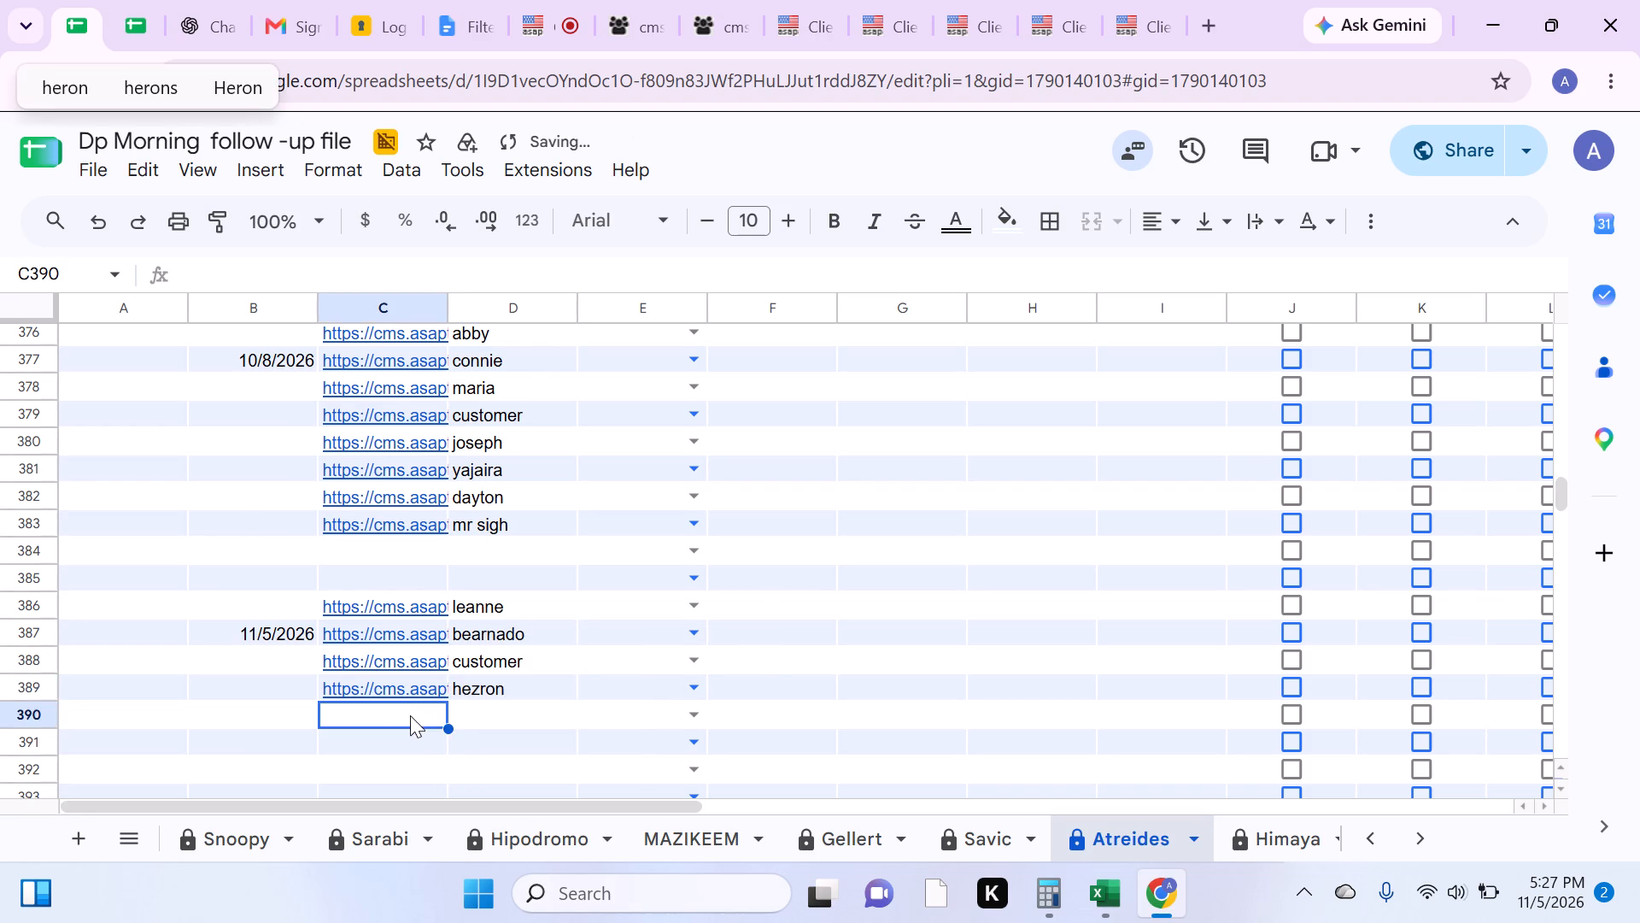
scroll(410, 715, "down", 1)
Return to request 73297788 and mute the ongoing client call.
left_click(788, 34)
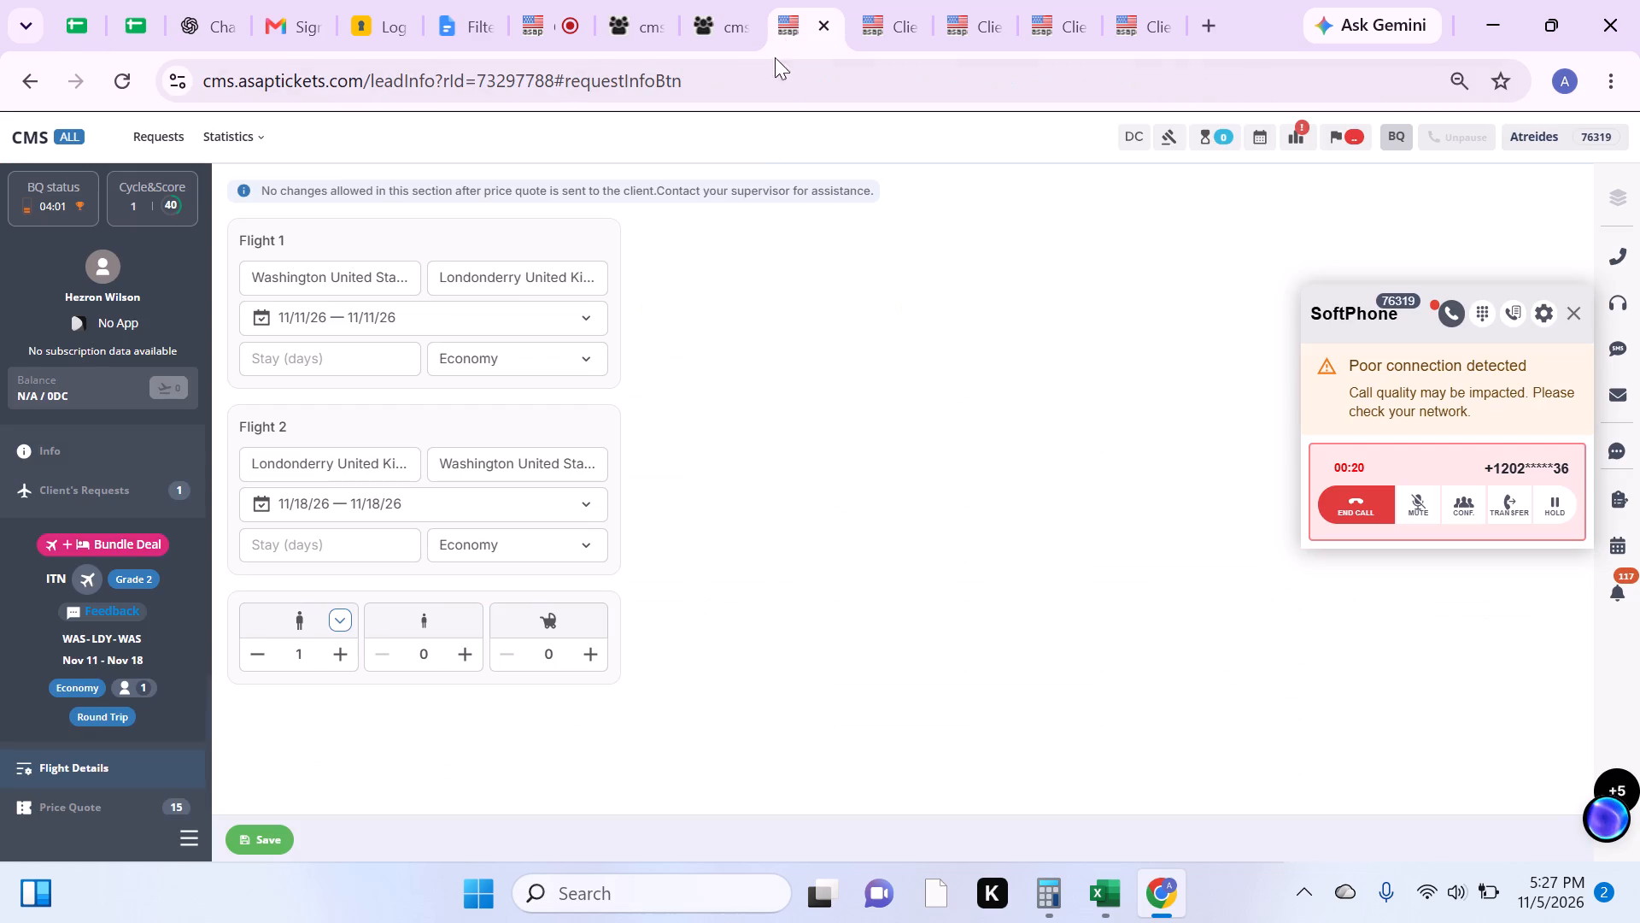
left_click(1408, 506)
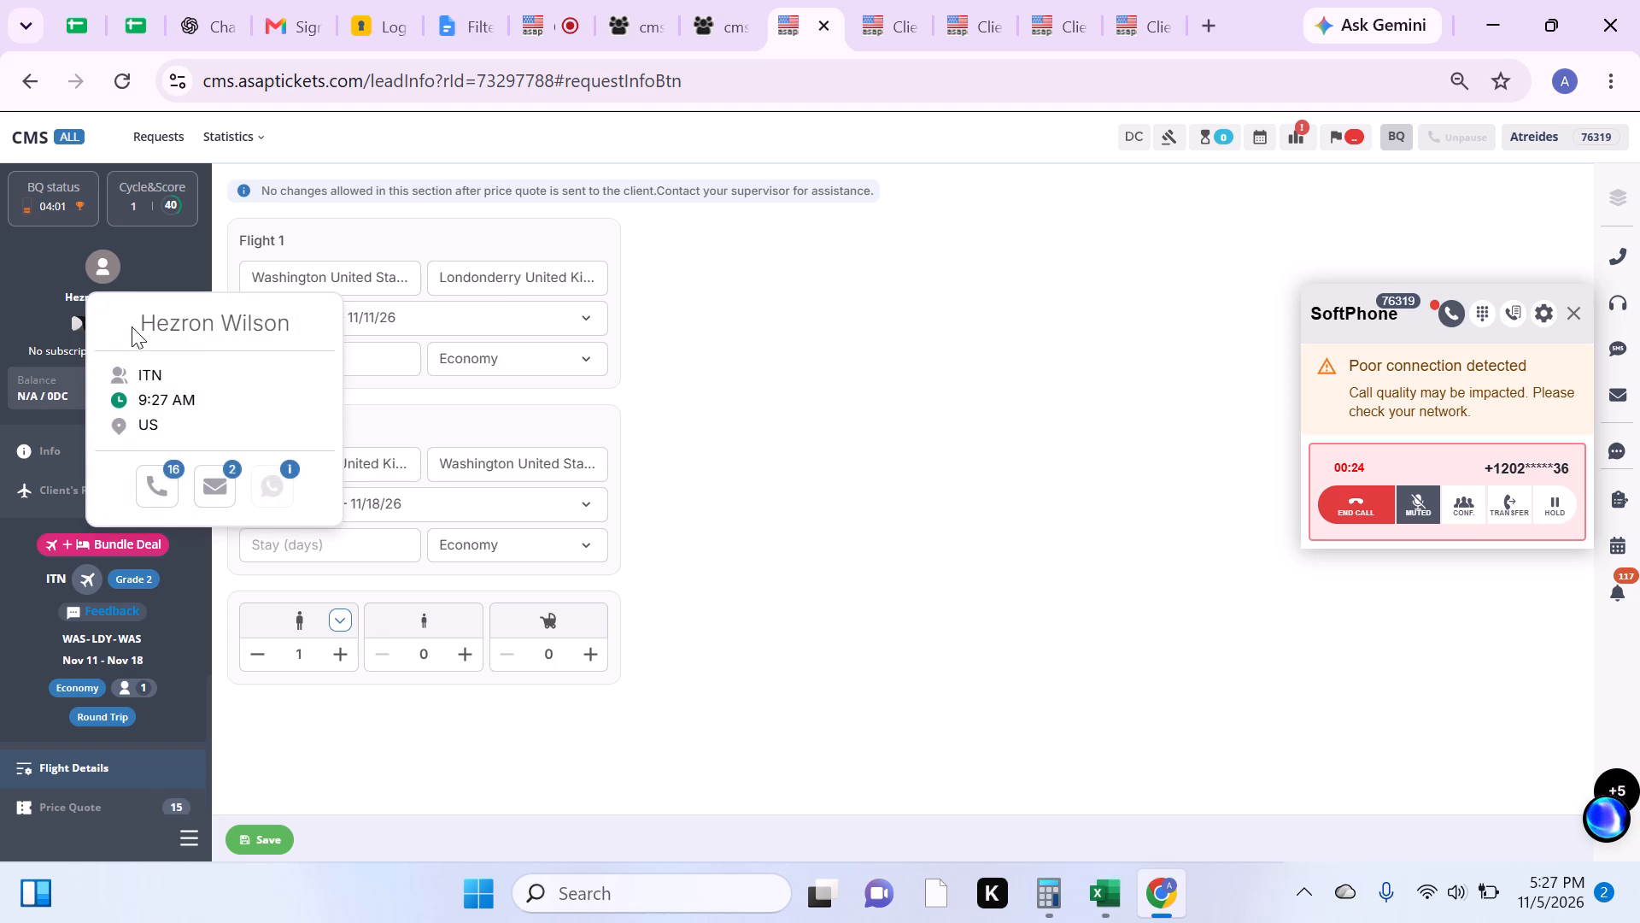
Send the client the "Did you get a quote?" template email about Londonderry and close the mail window.
left_click(216, 483)
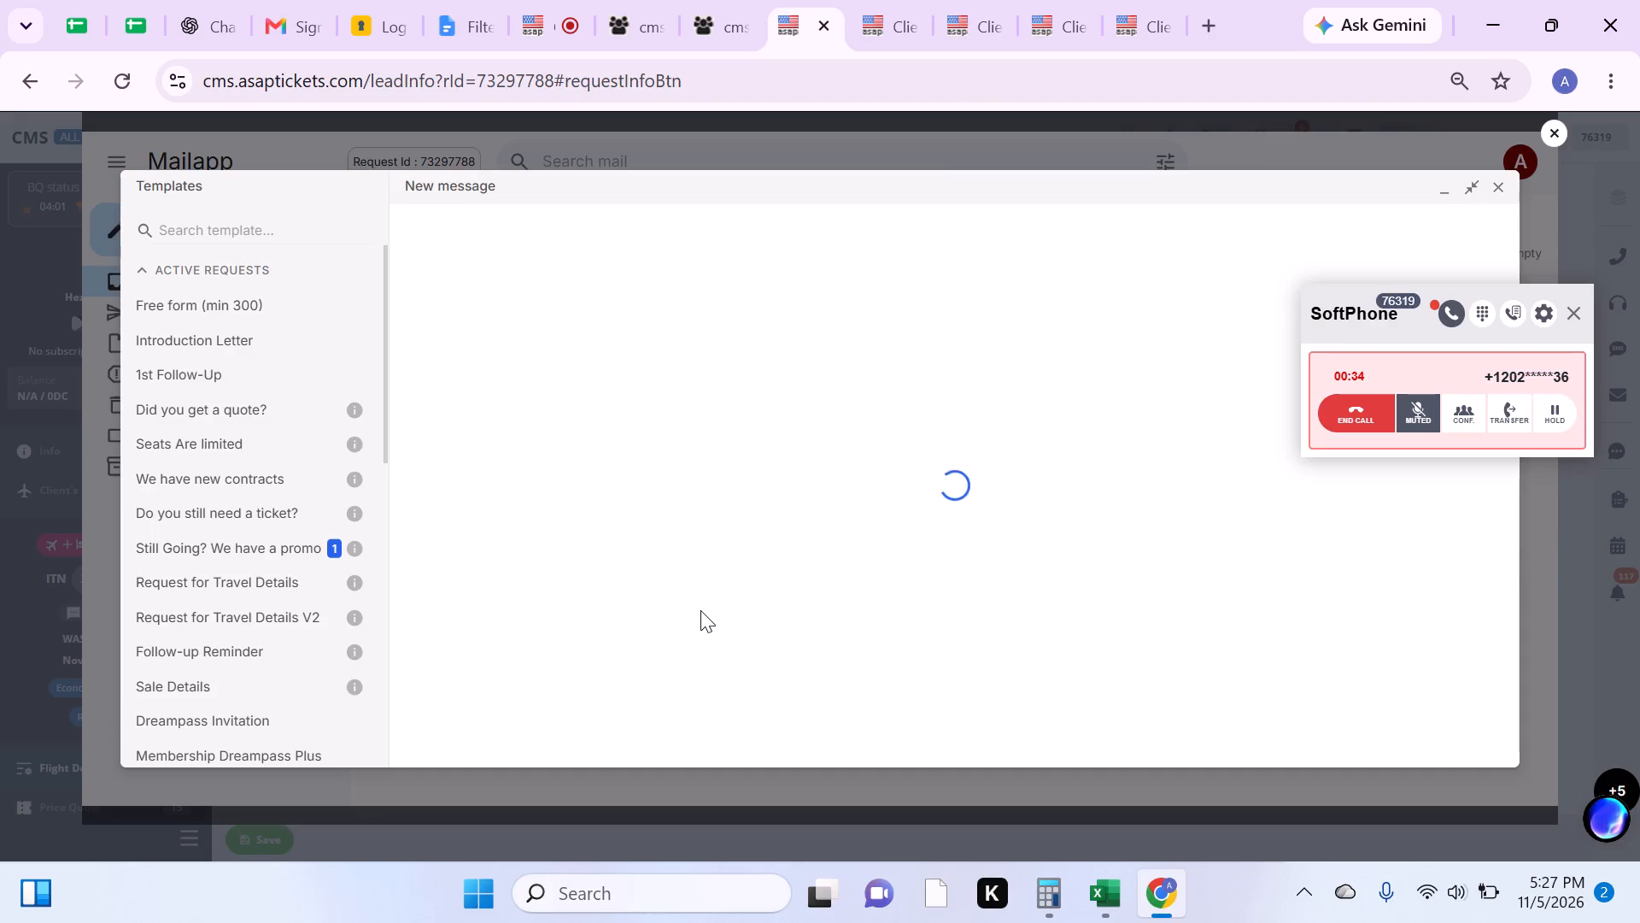
left_click(270, 400)
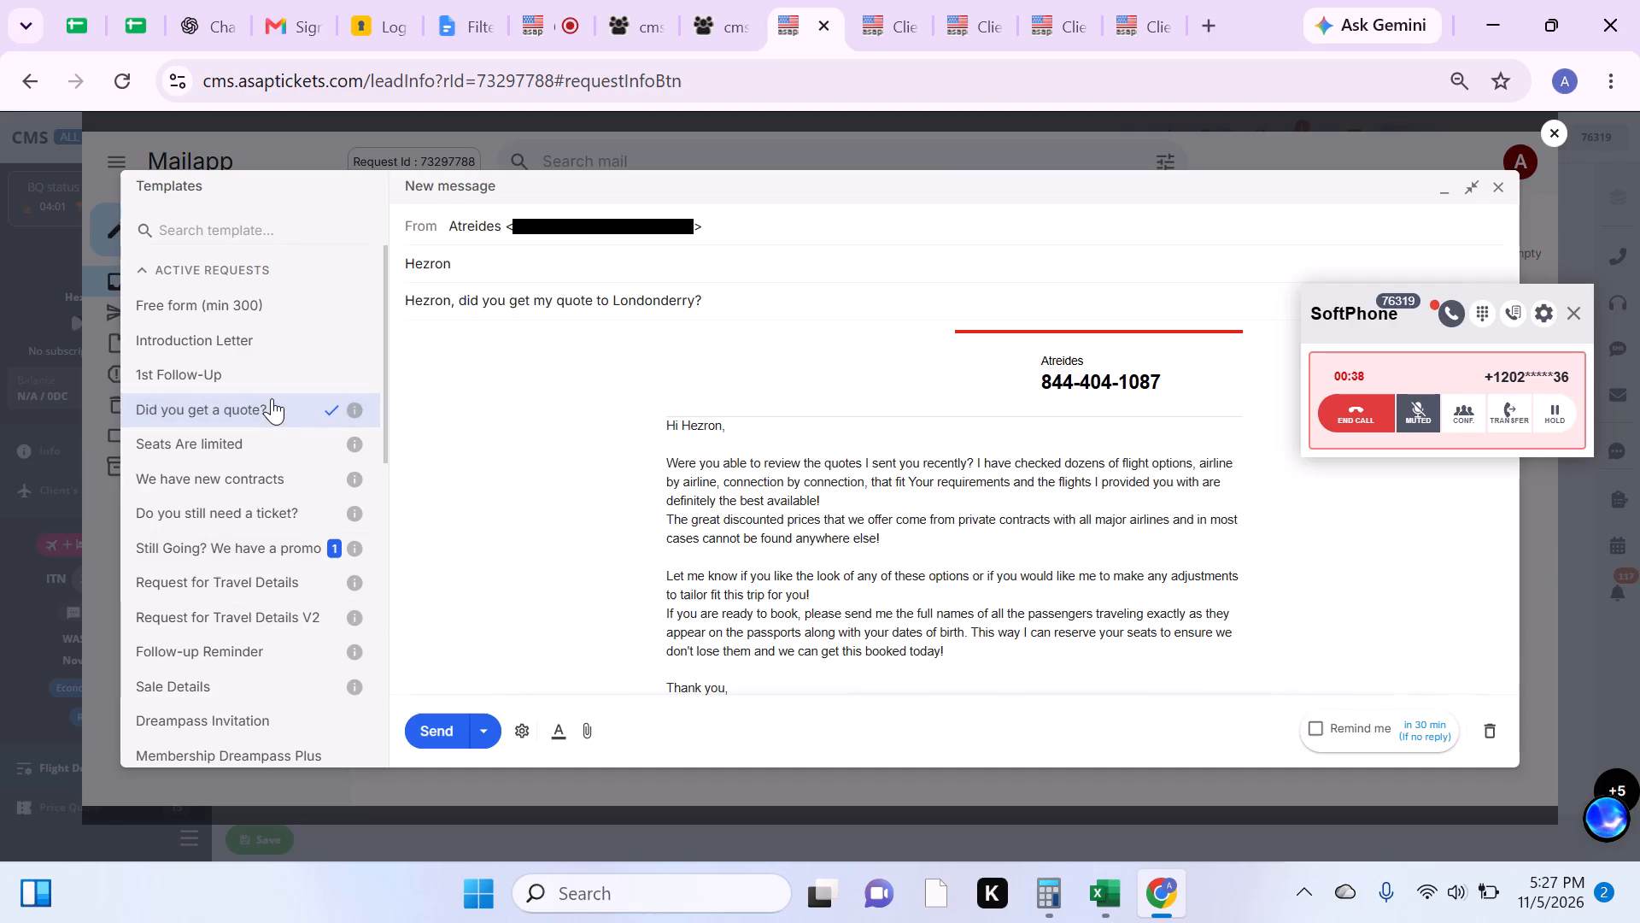
left_click(439, 739)
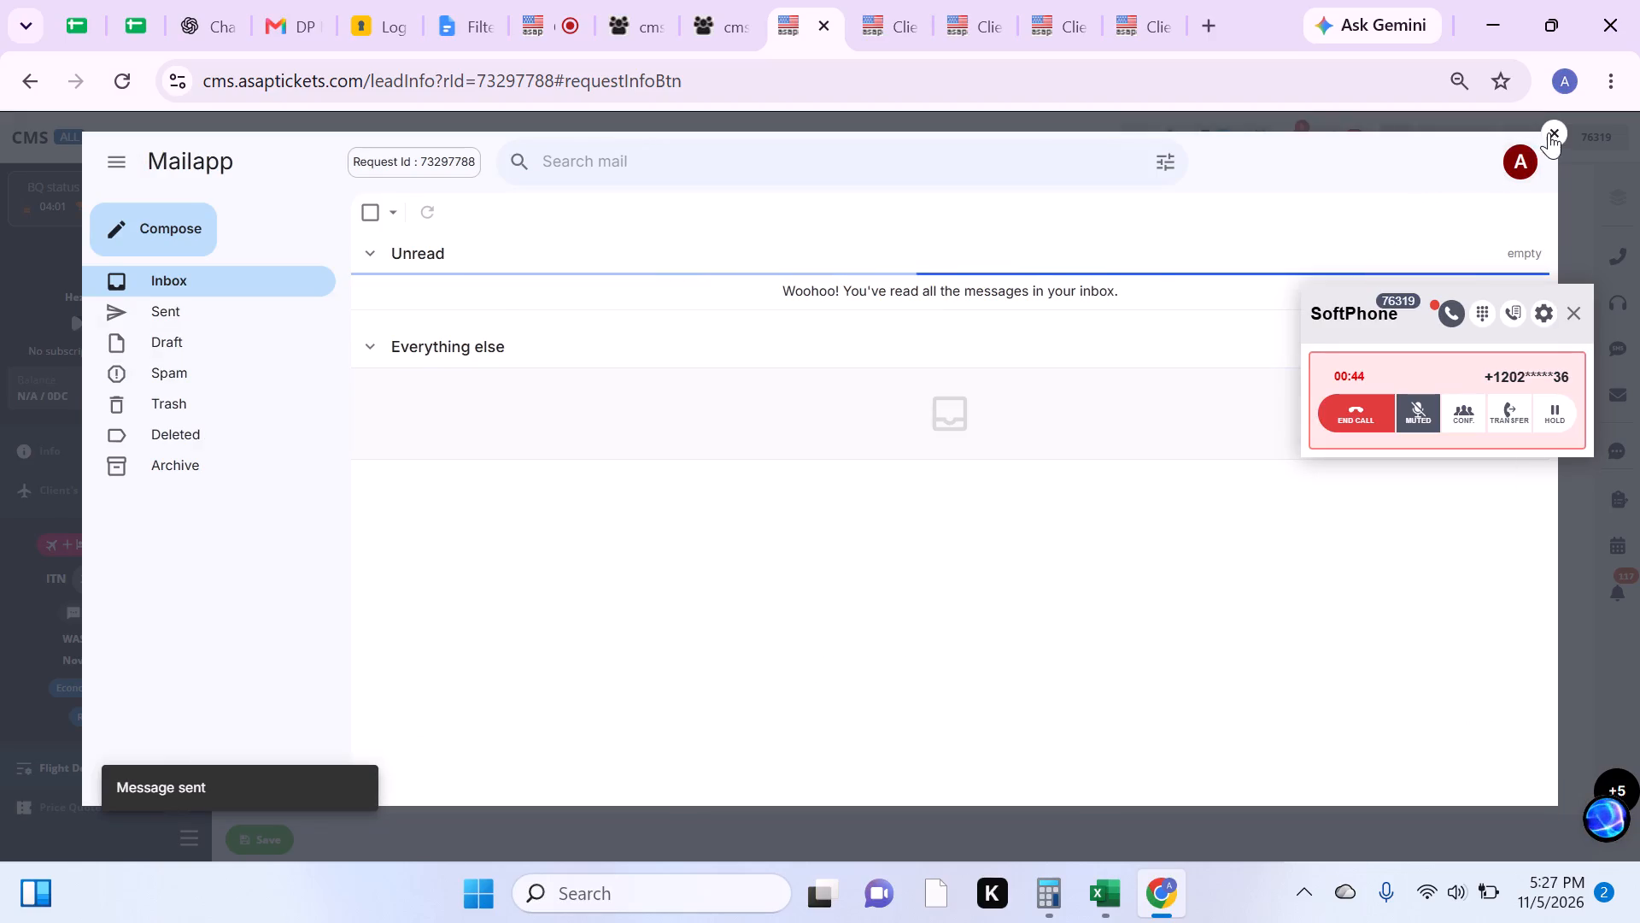
left_click(1555, 132)
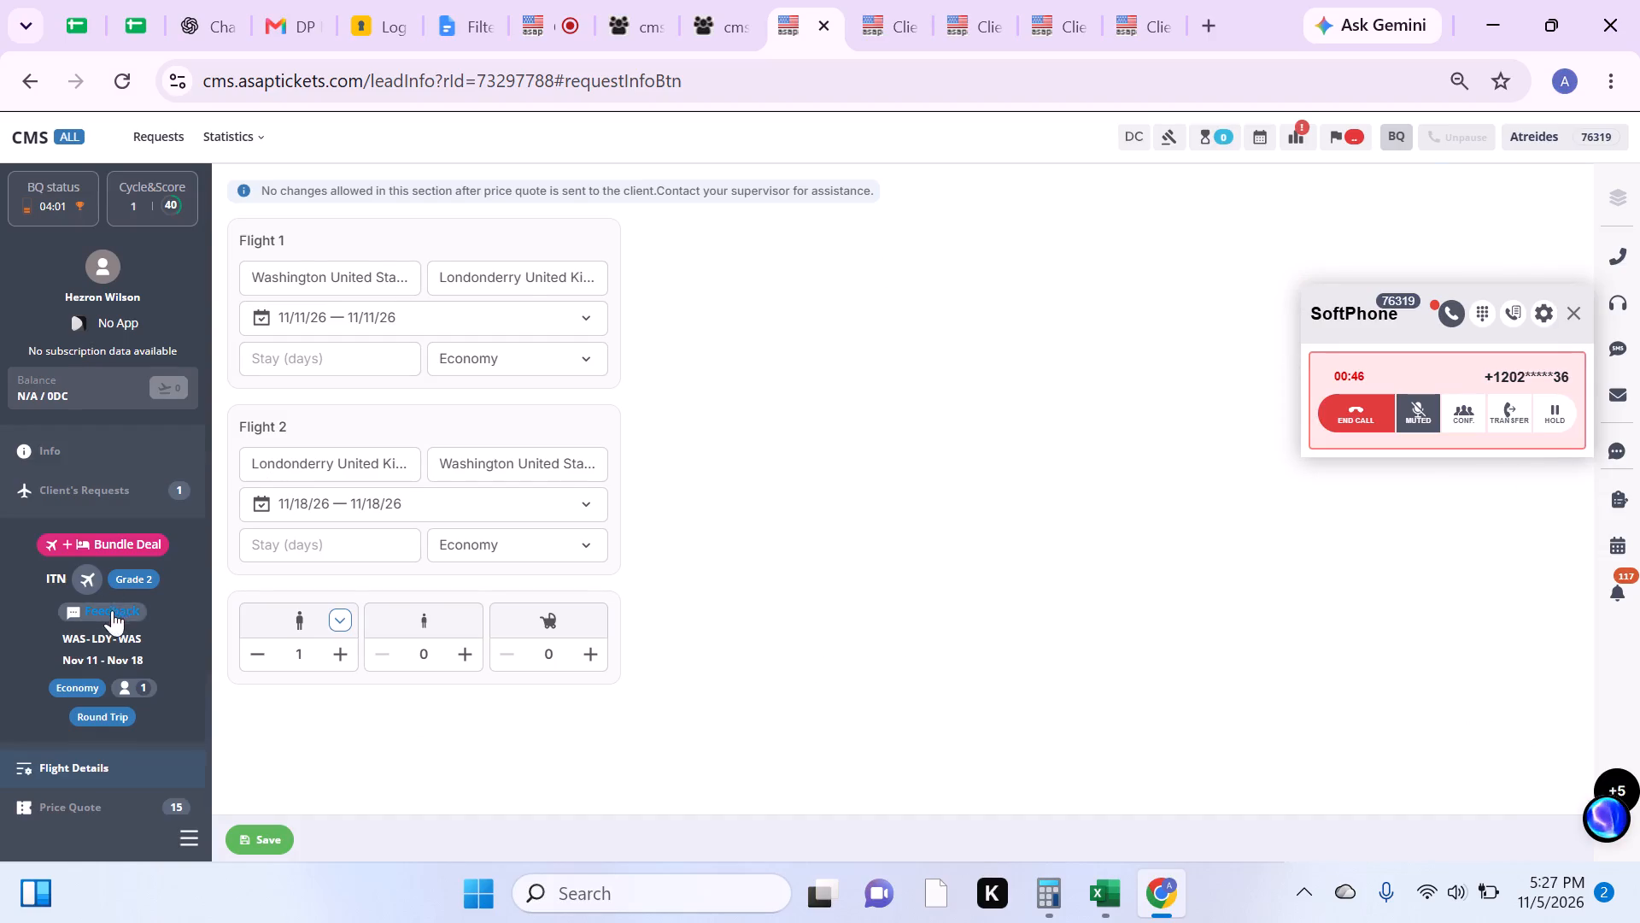
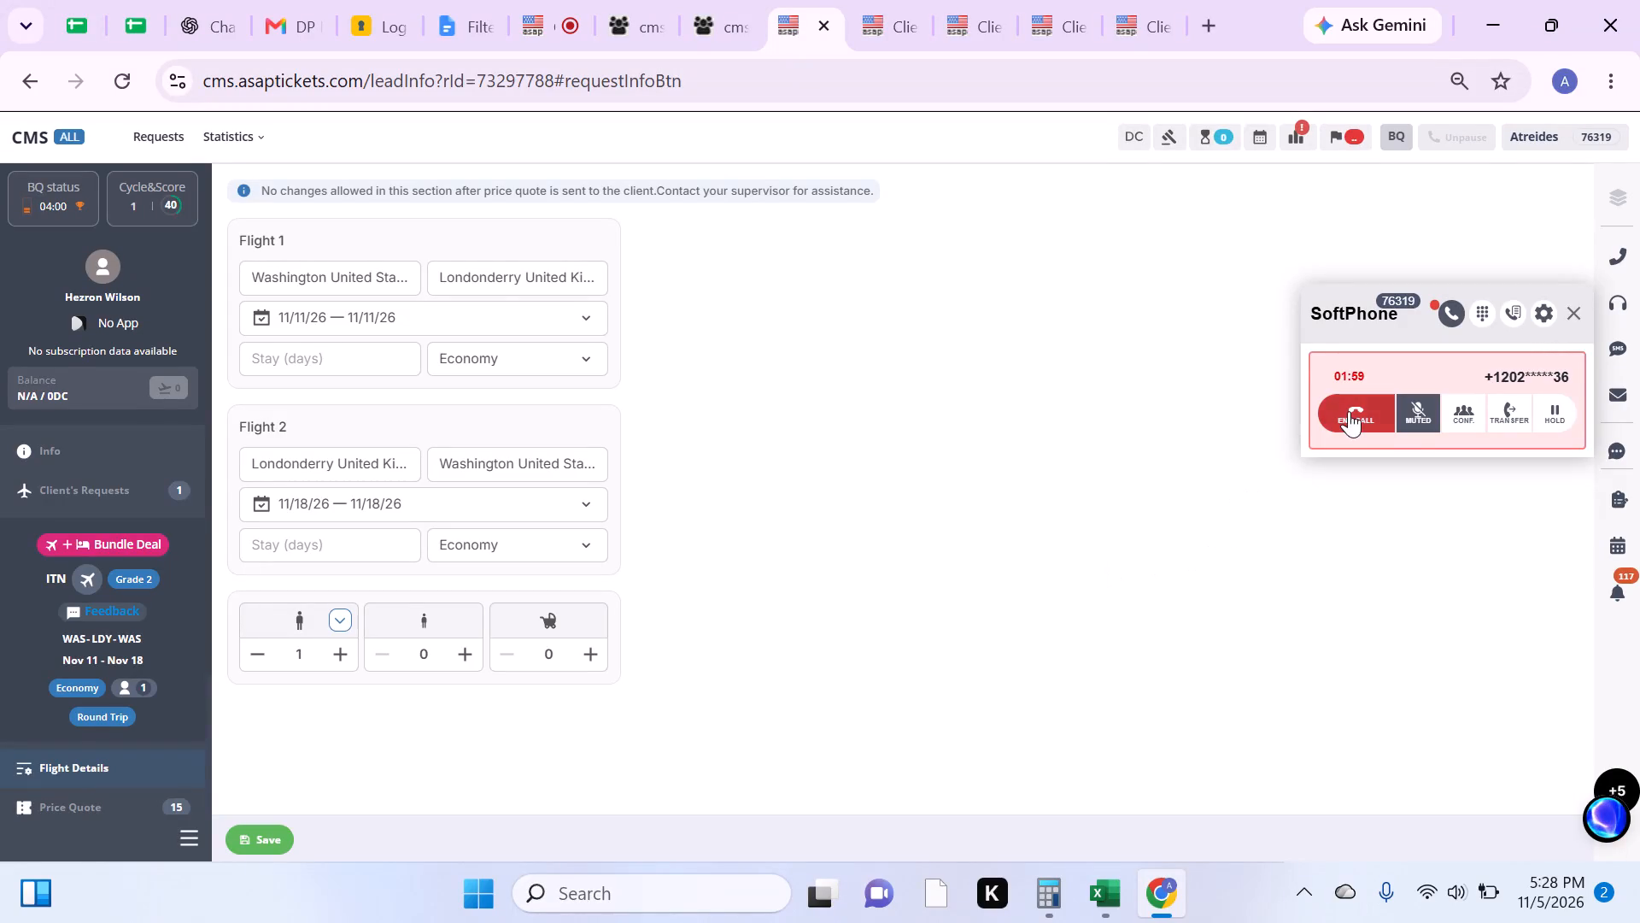
left_click(1350, 413)
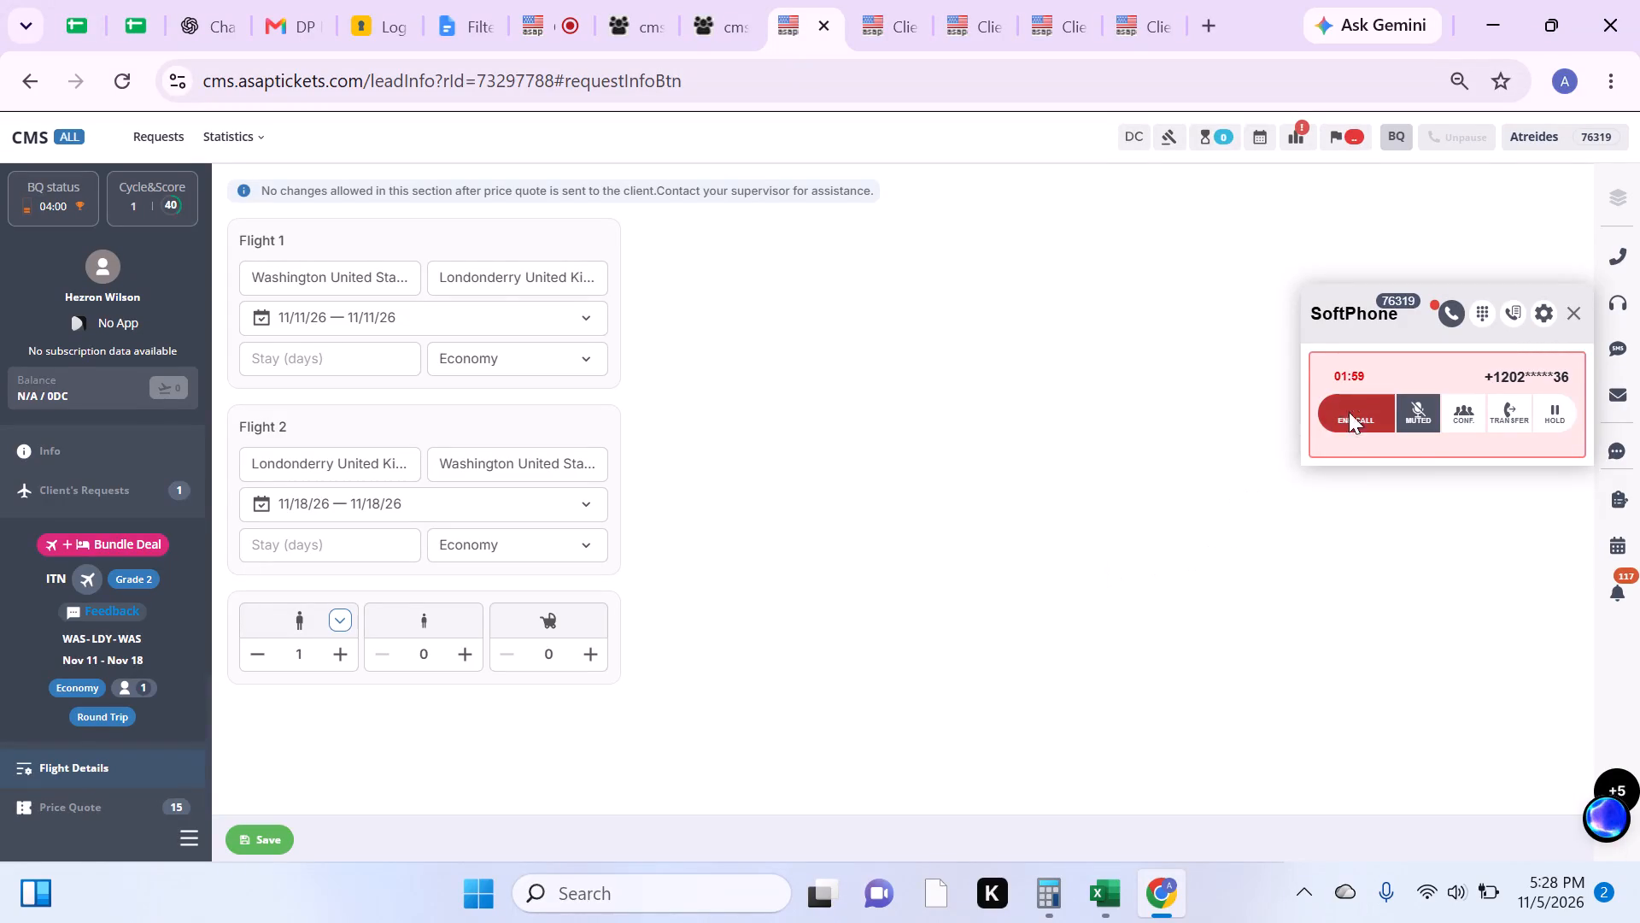
left_click(1572, 309)
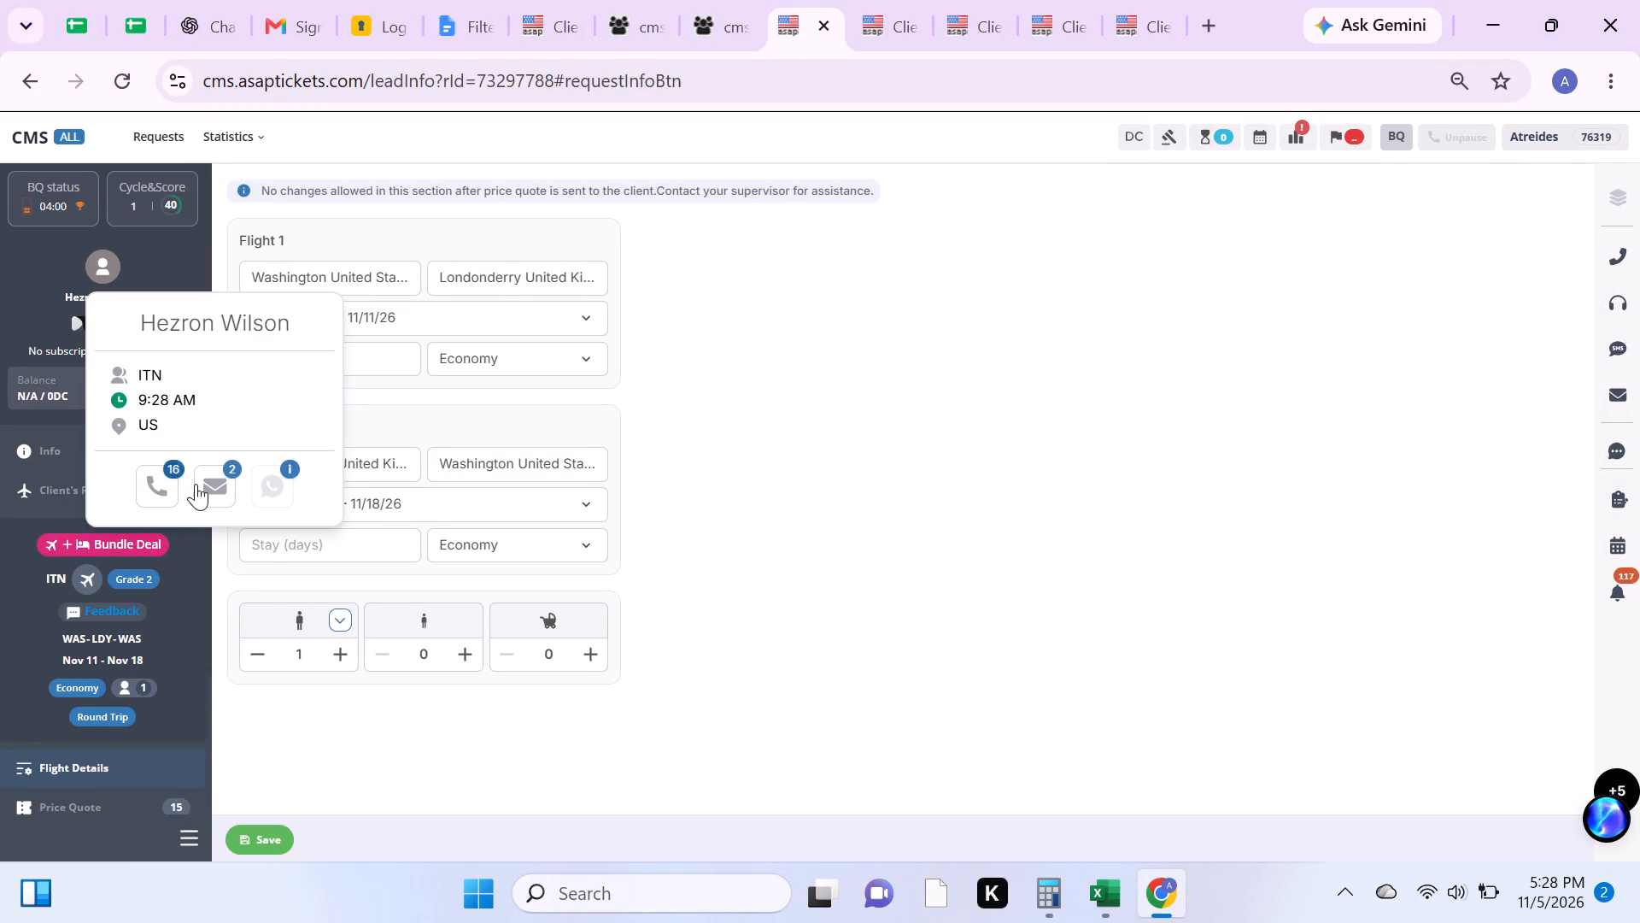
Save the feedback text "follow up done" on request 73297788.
left_click(108, 614)
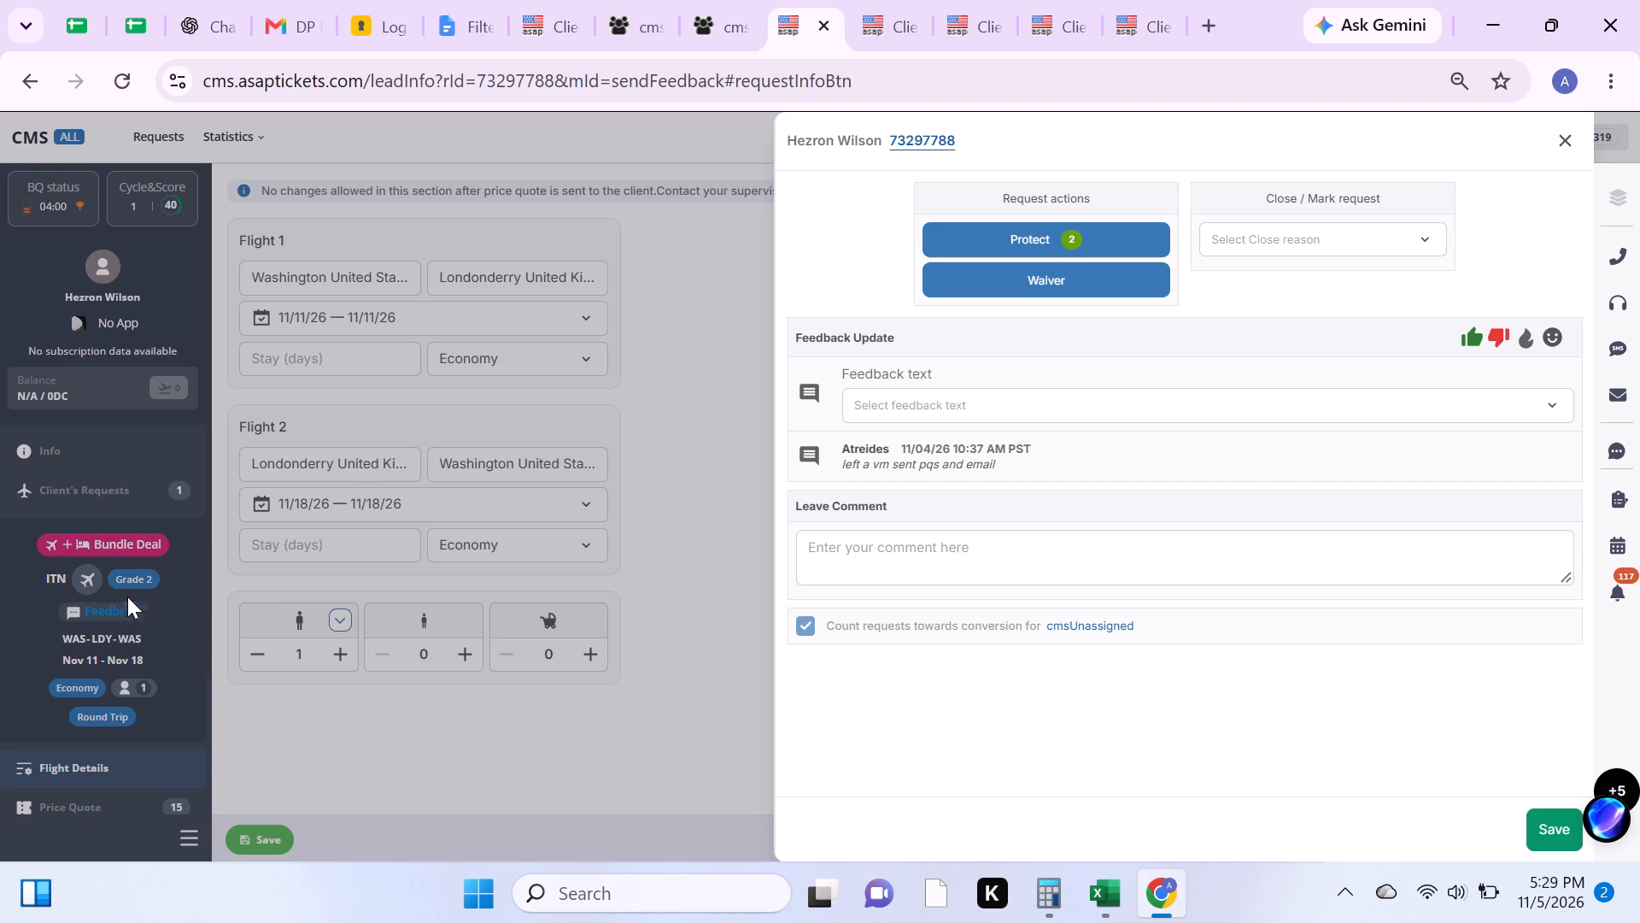
left_click(864, 403)
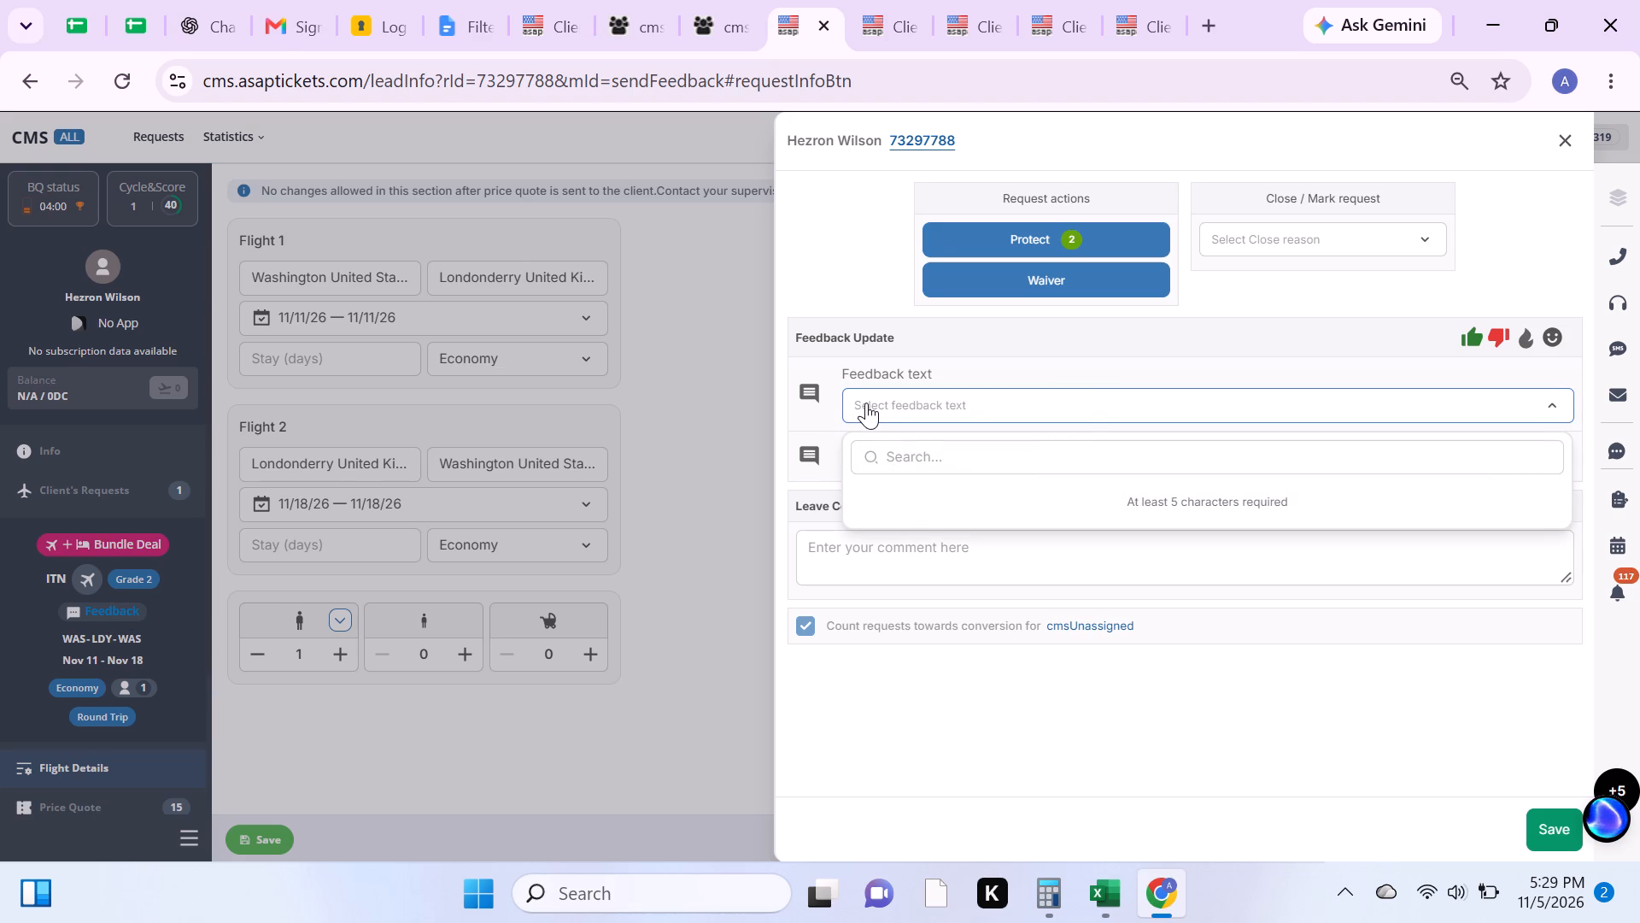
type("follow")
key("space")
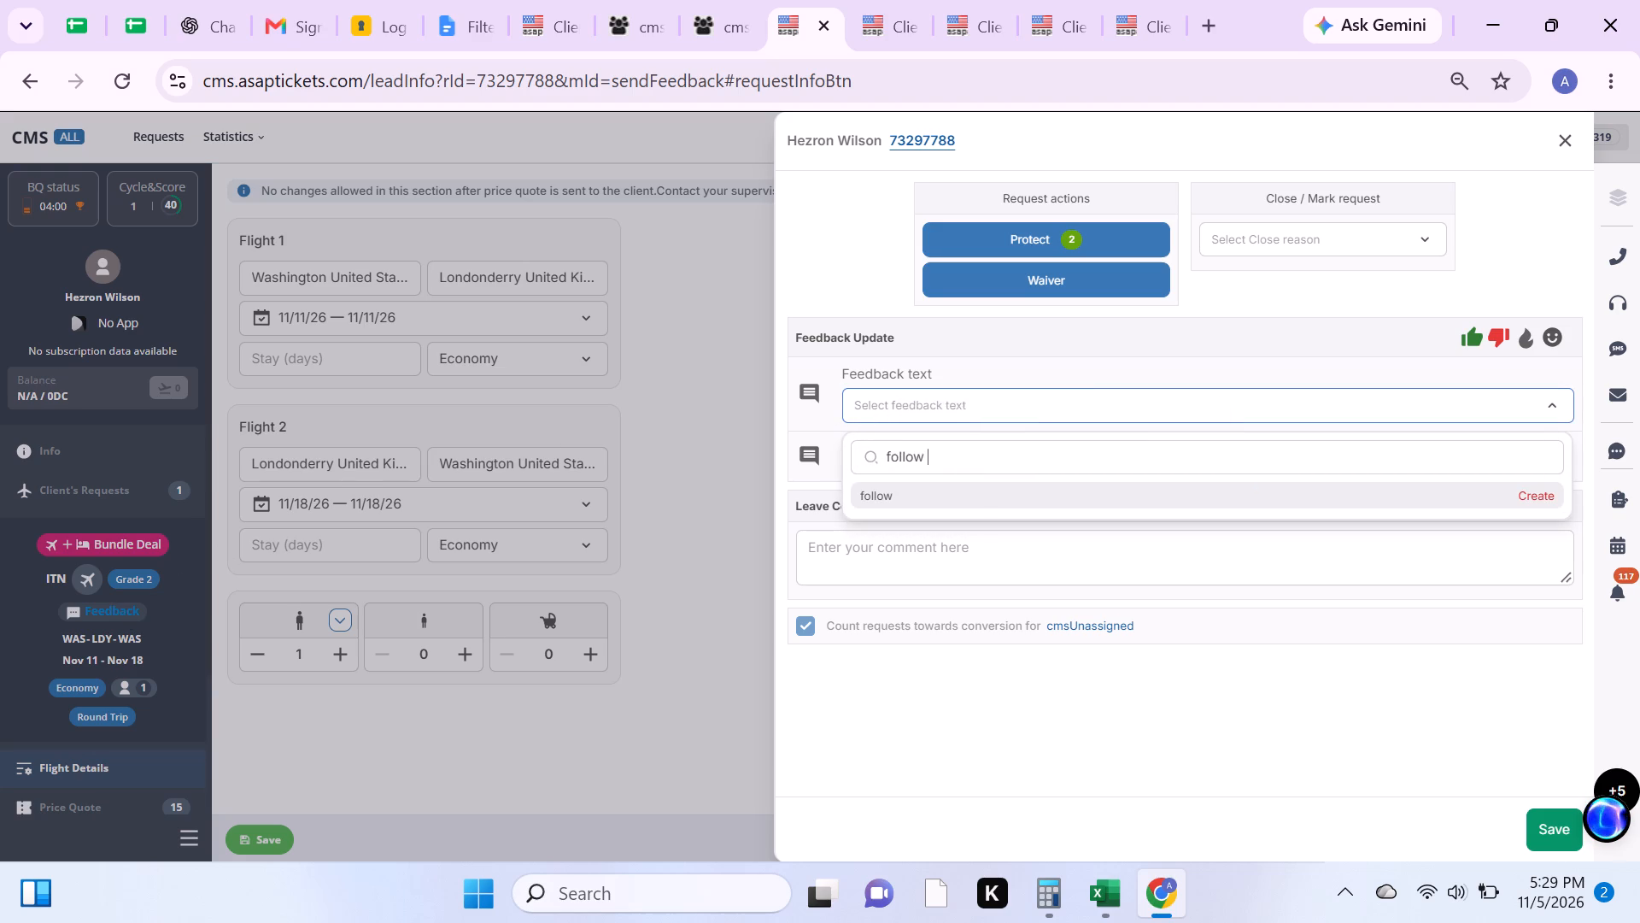
left_click(946, 527)
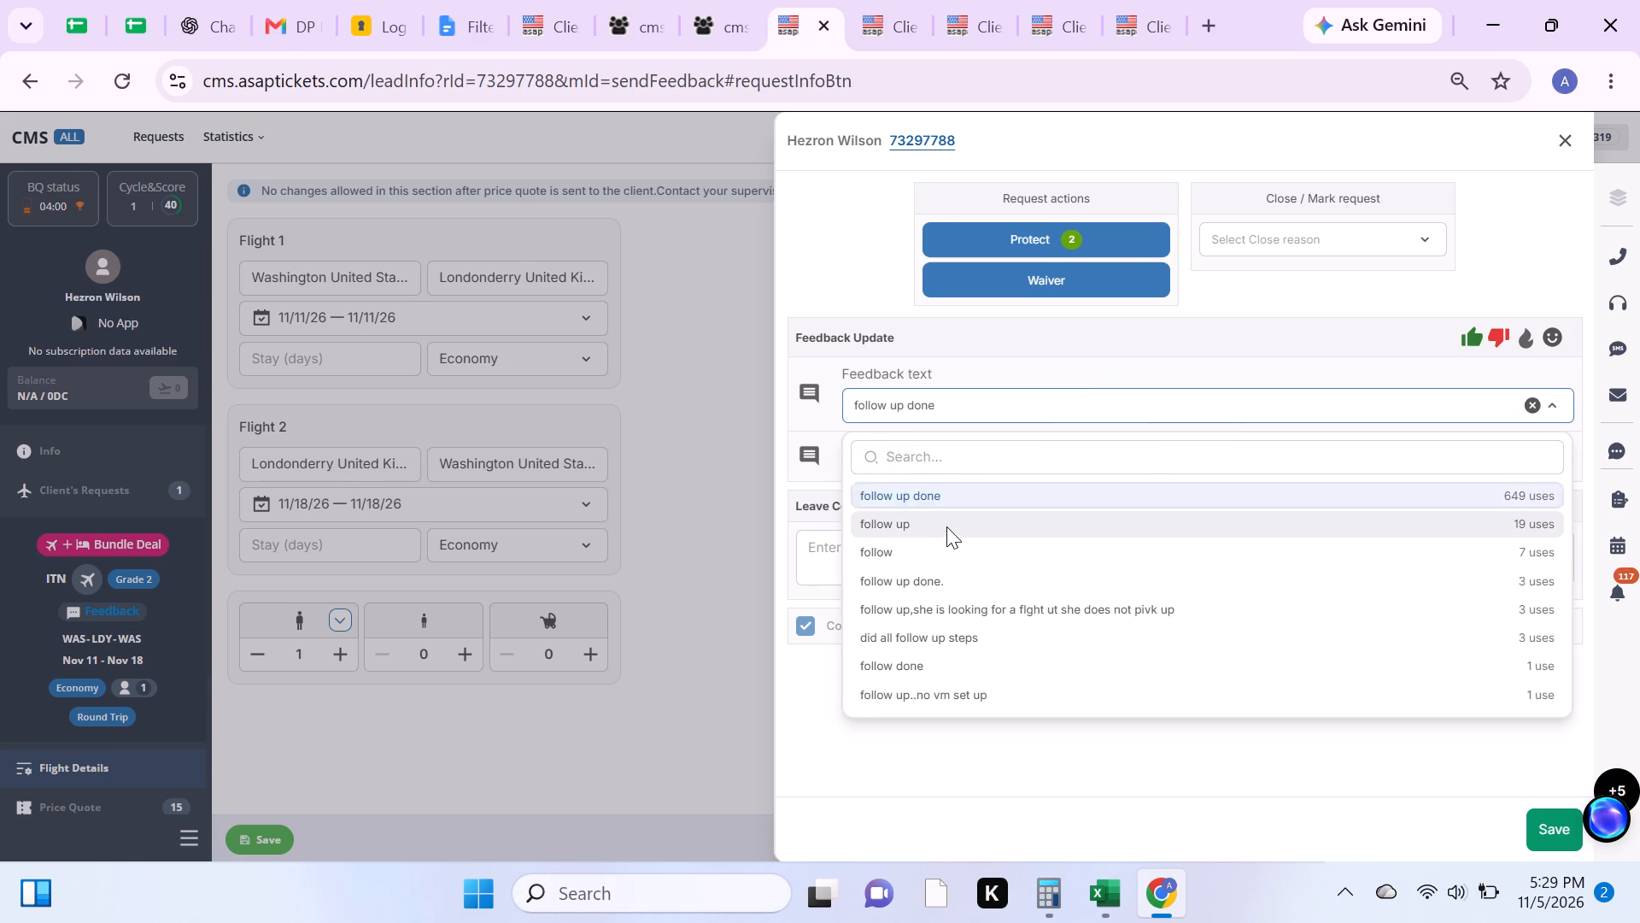
left_click(1553, 819)
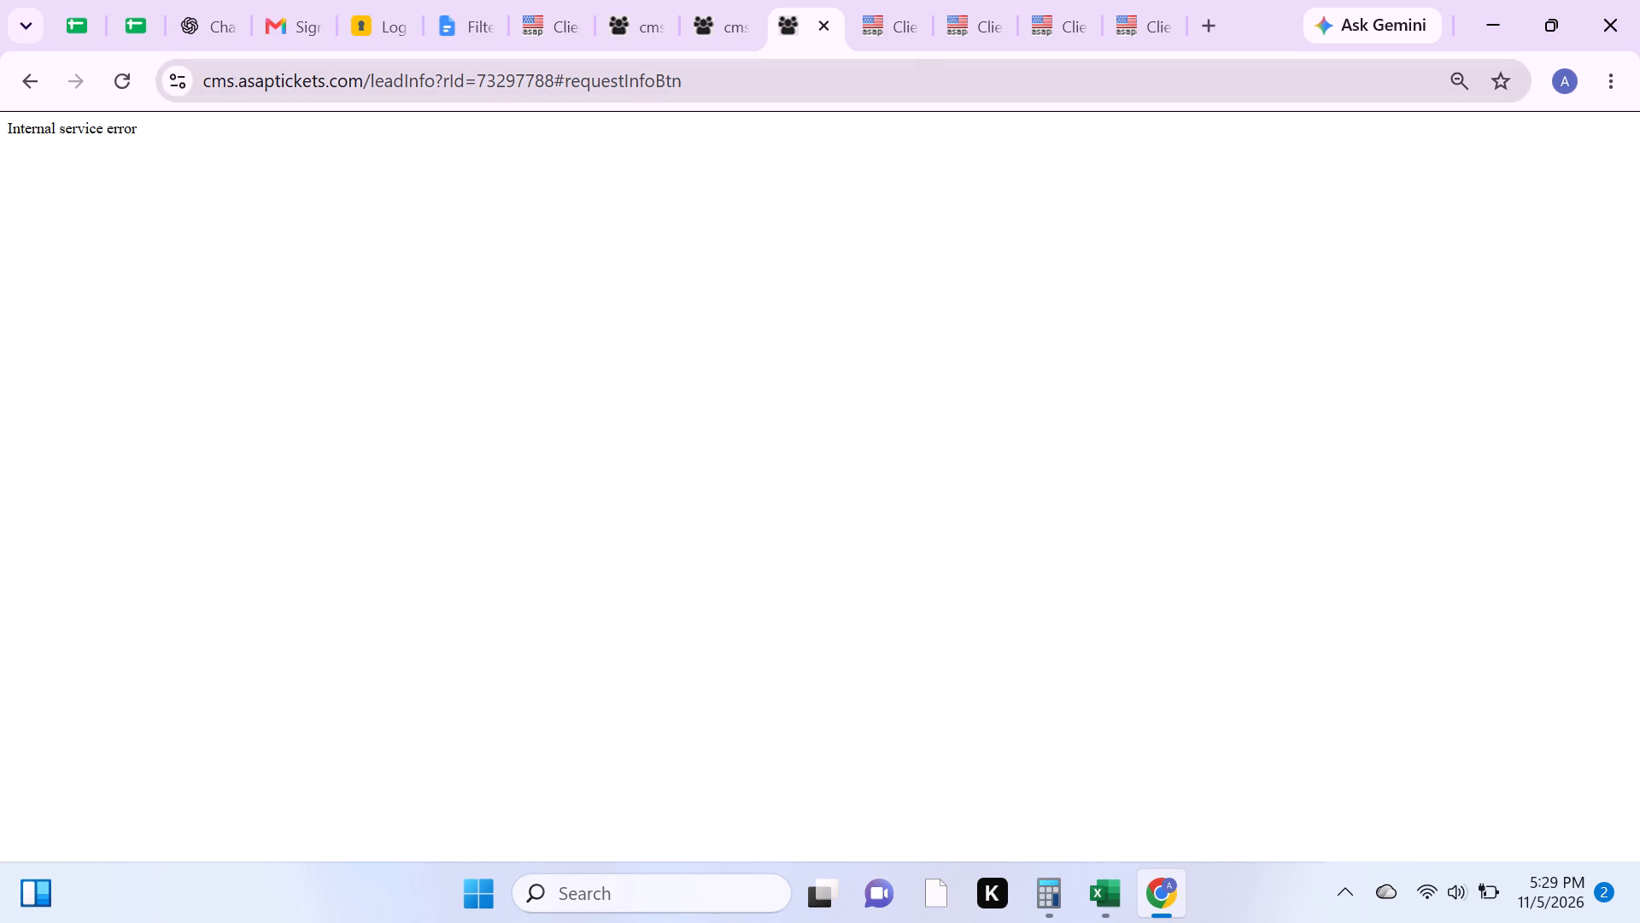
left_click(896, 32)
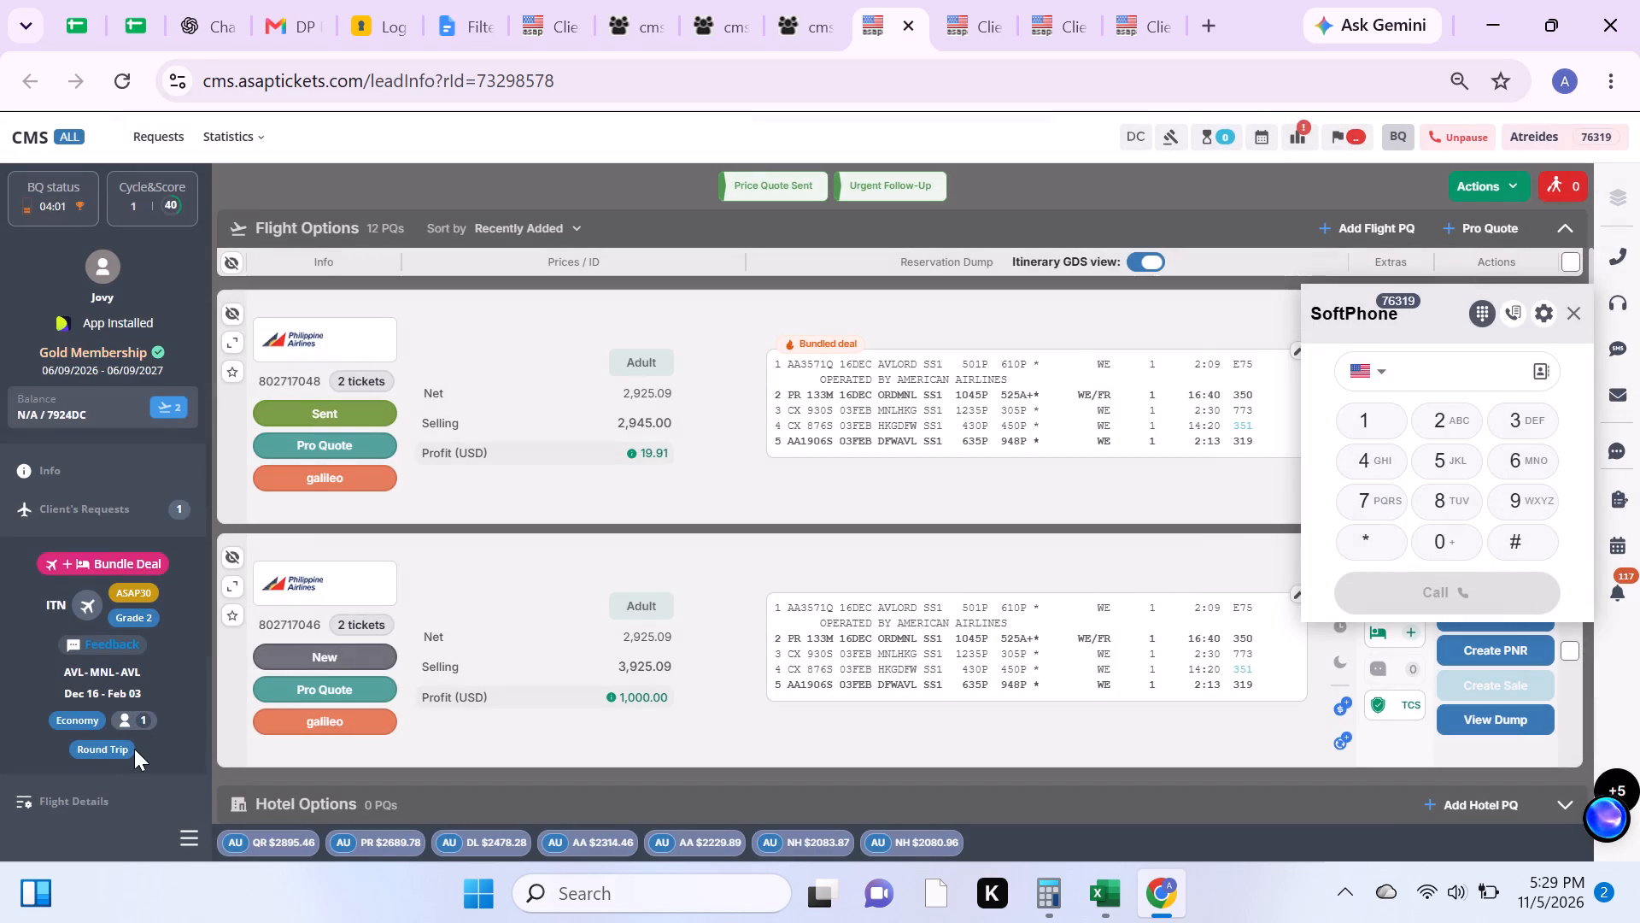
scroll(138, 778, "down", 1)
left_click(133, 680)
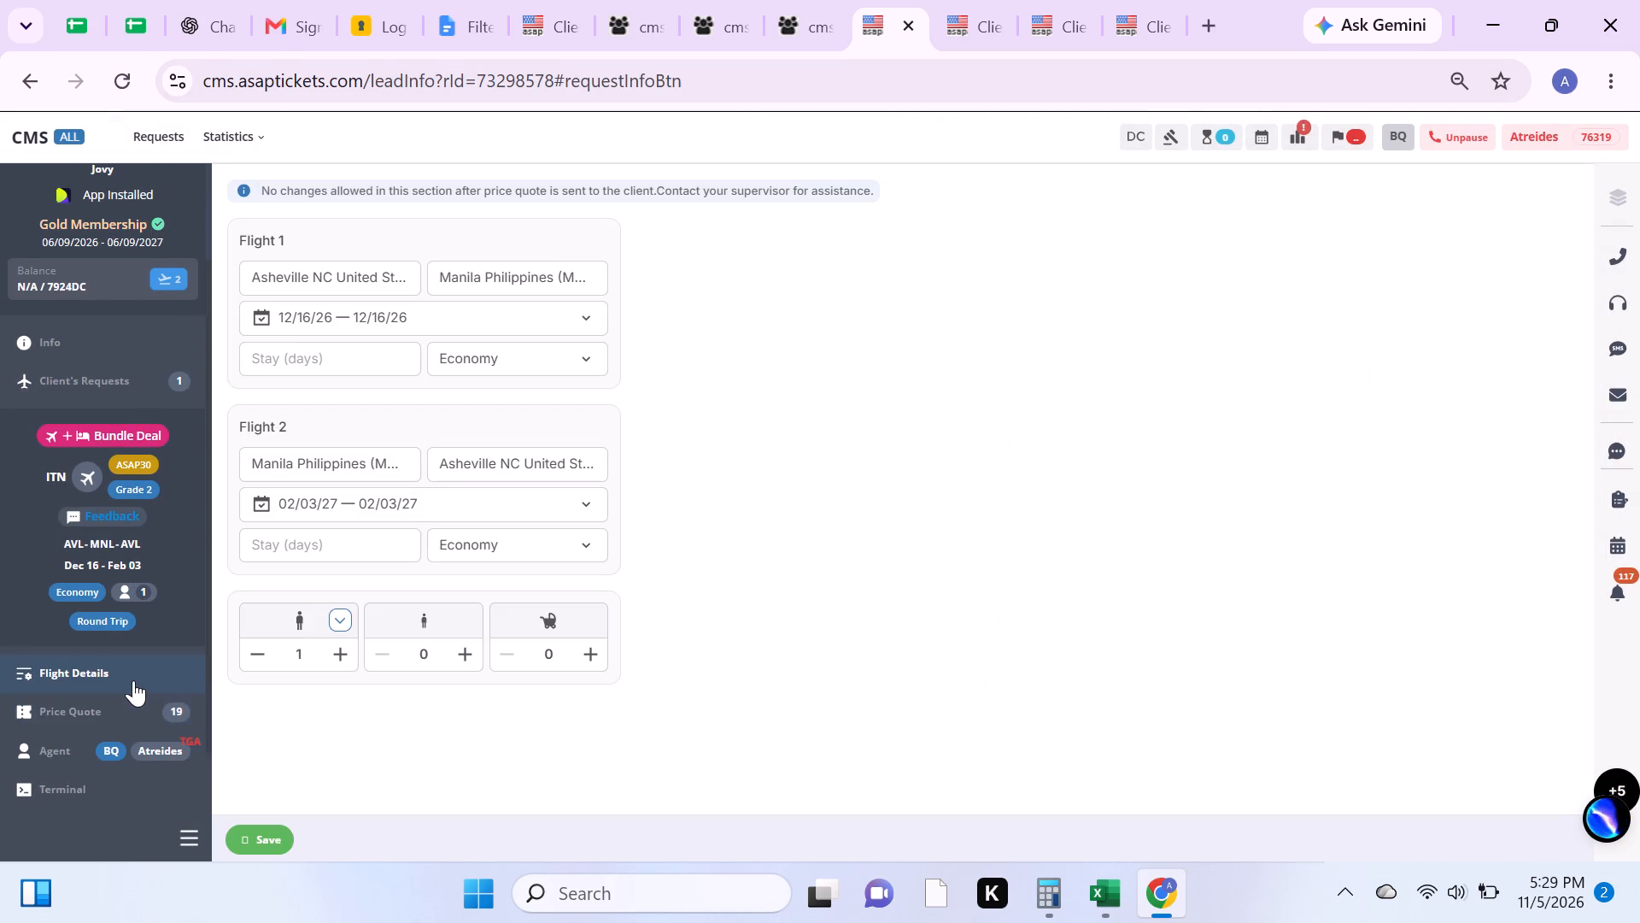
scroll(133, 682, "up", 3)
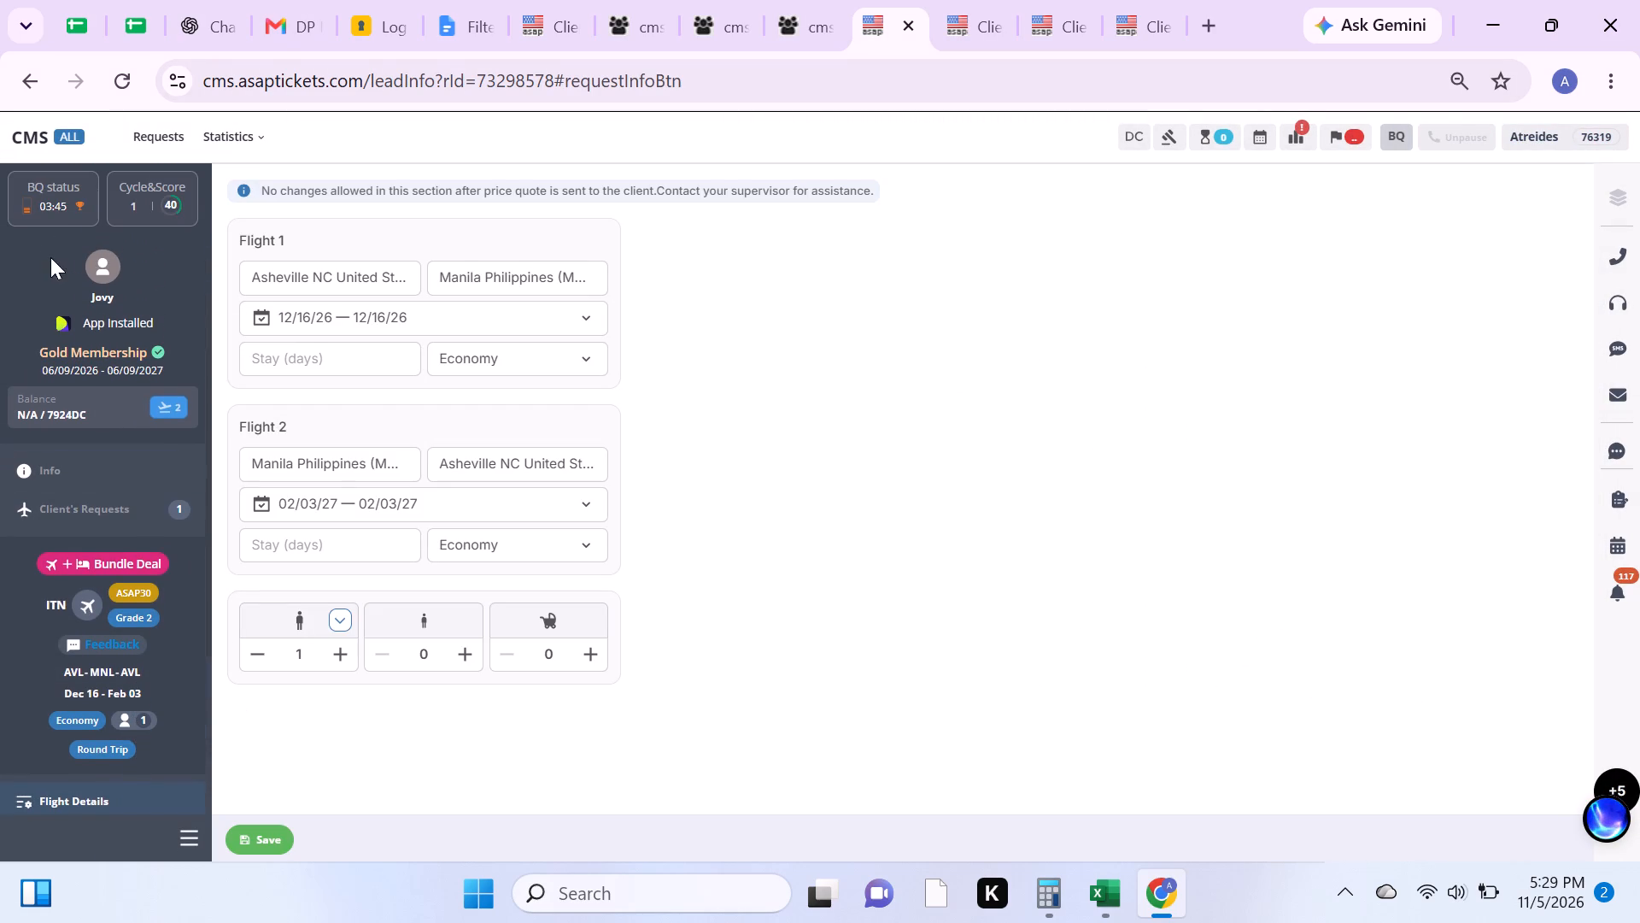
left_click(153, 485)
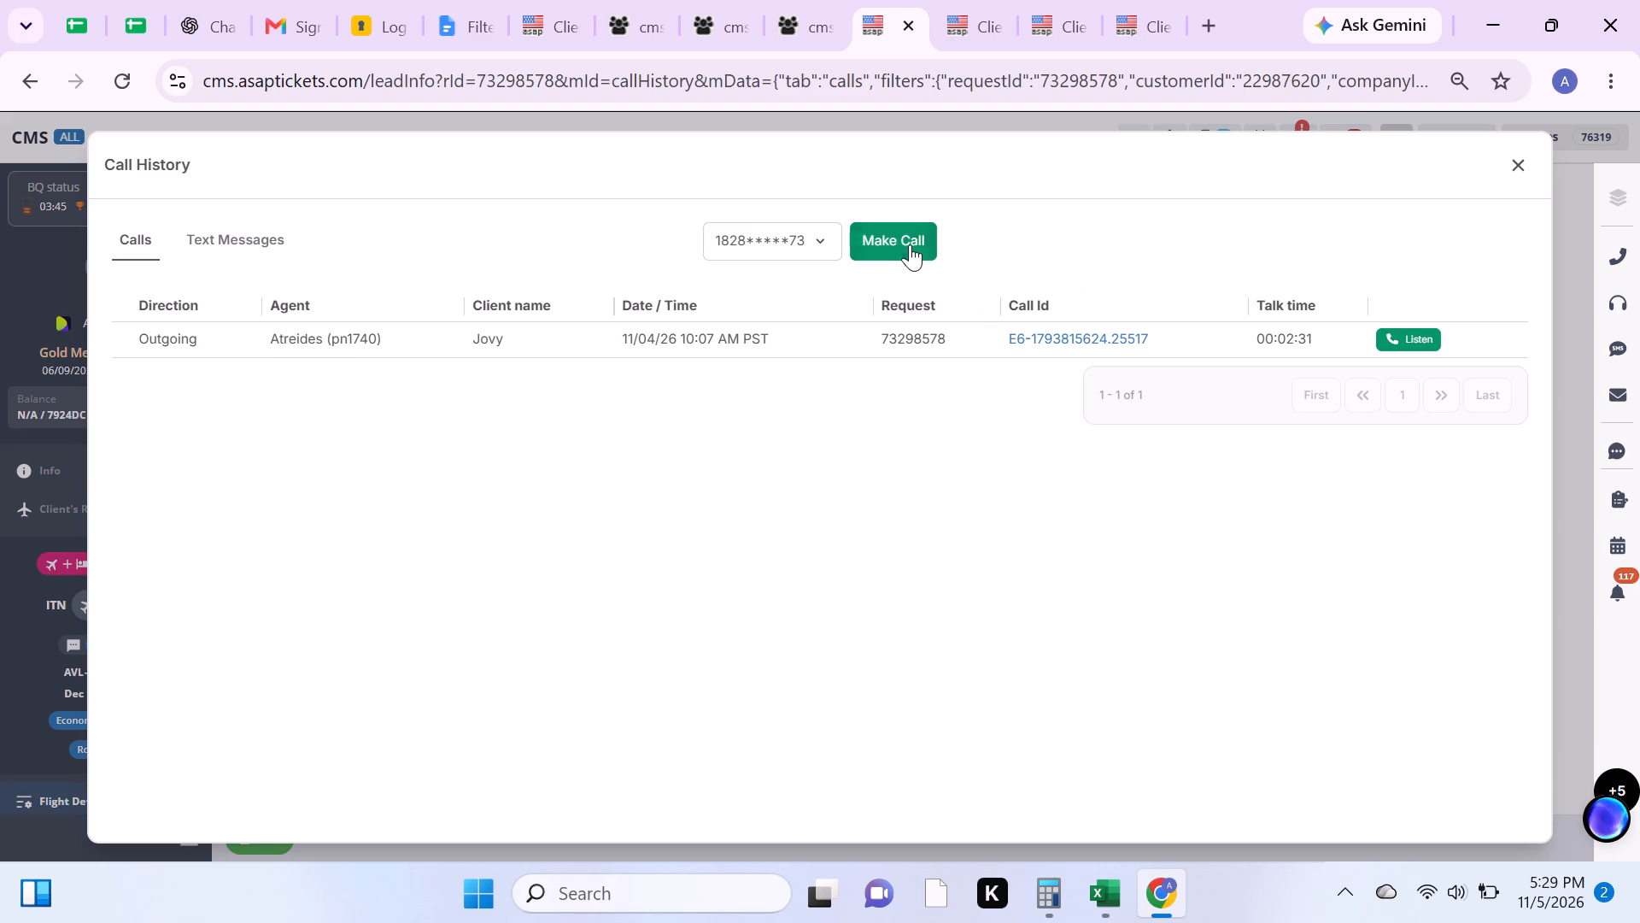
left_click(904, 241)
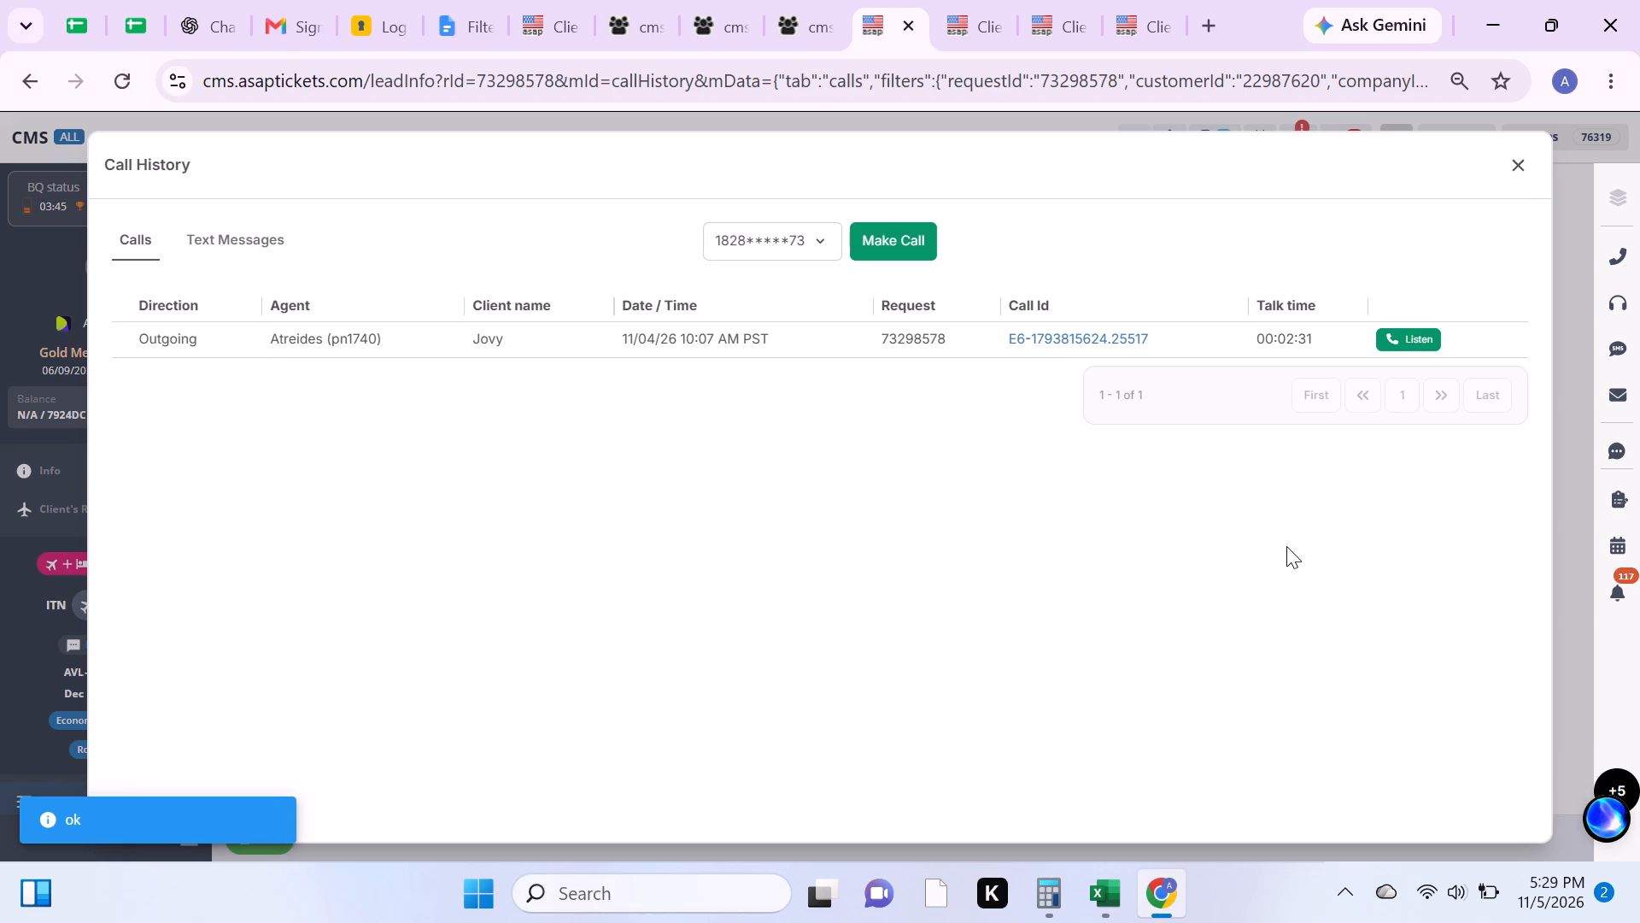
left_click(1609, 301)
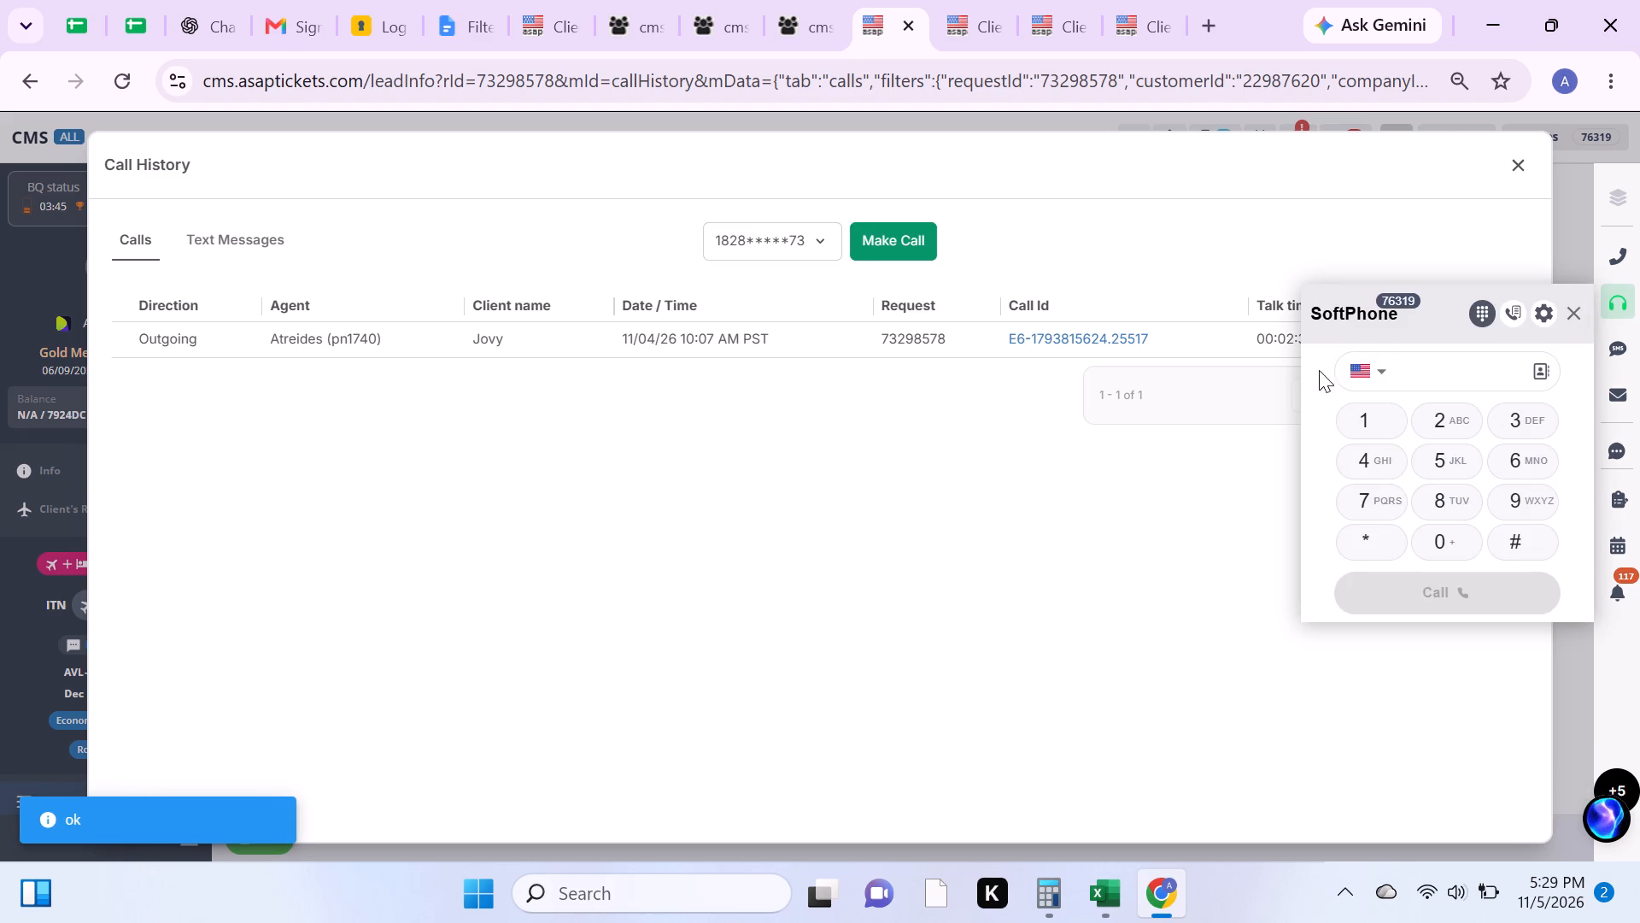
left_click(1391, 412)
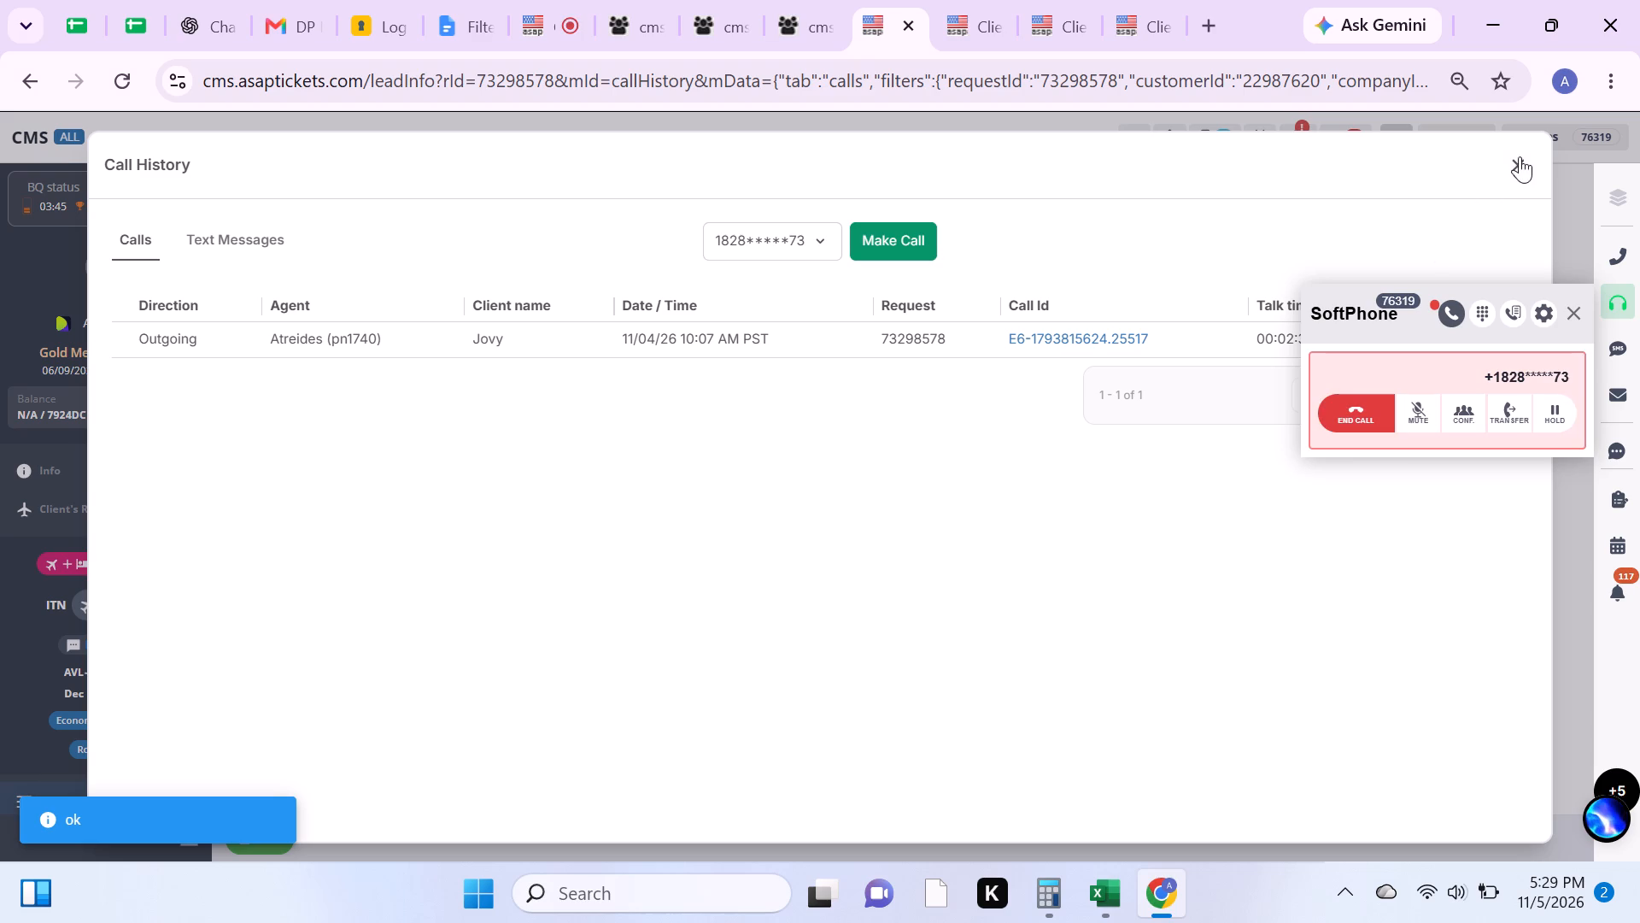
left_click(1521, 156)
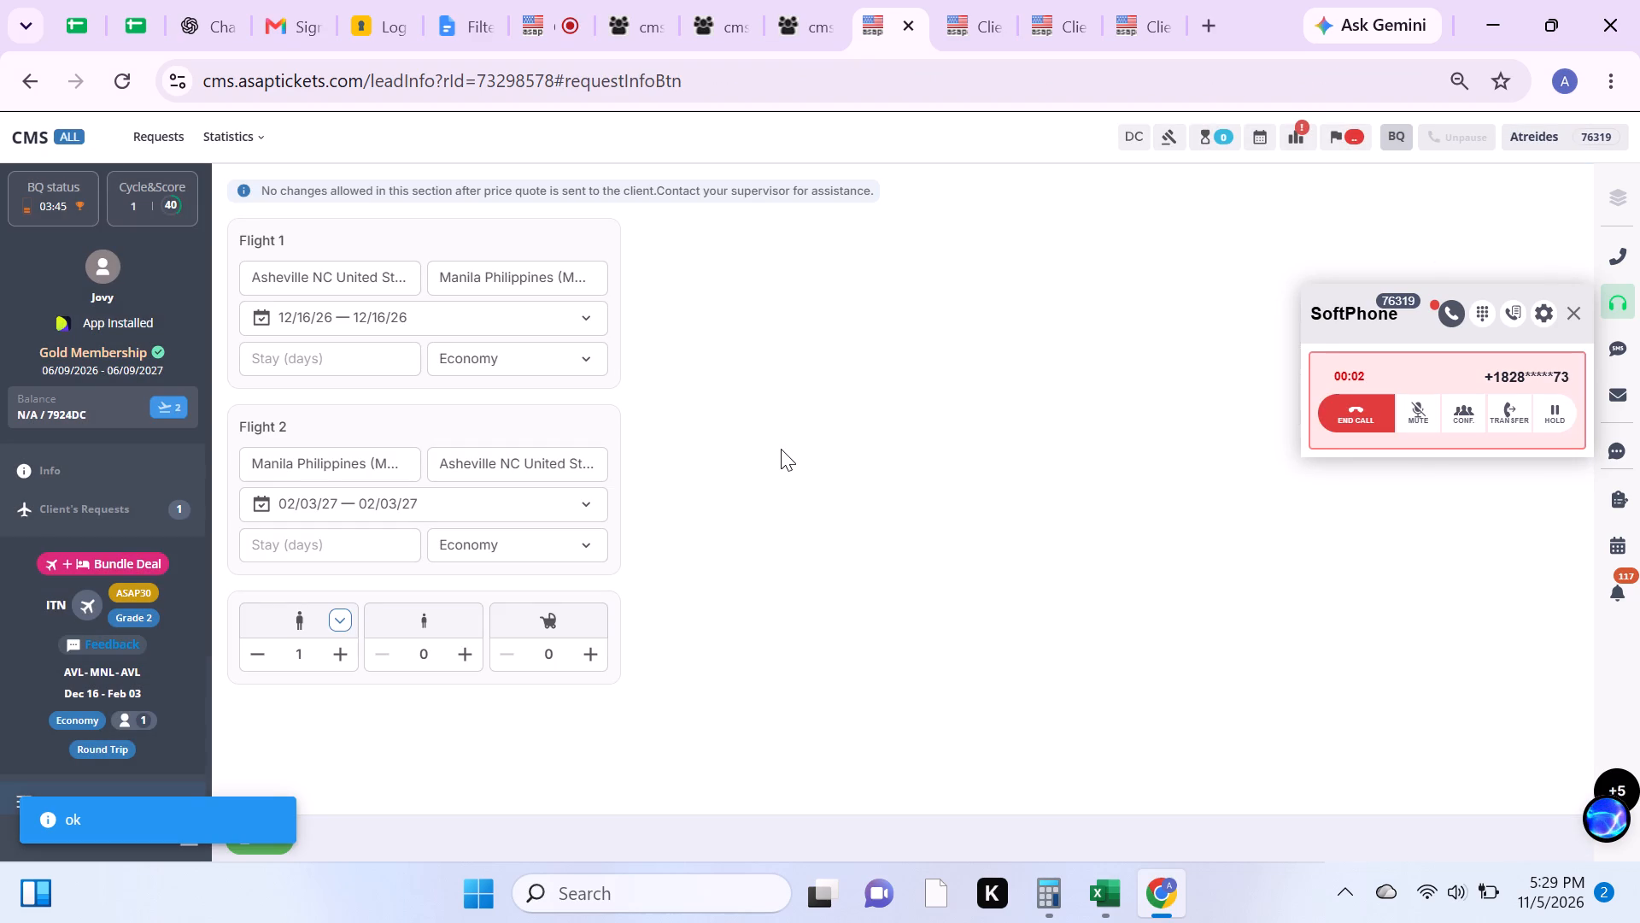
scroll(125, 656, "down", 1)
scroll(129, 649, "up", 2)
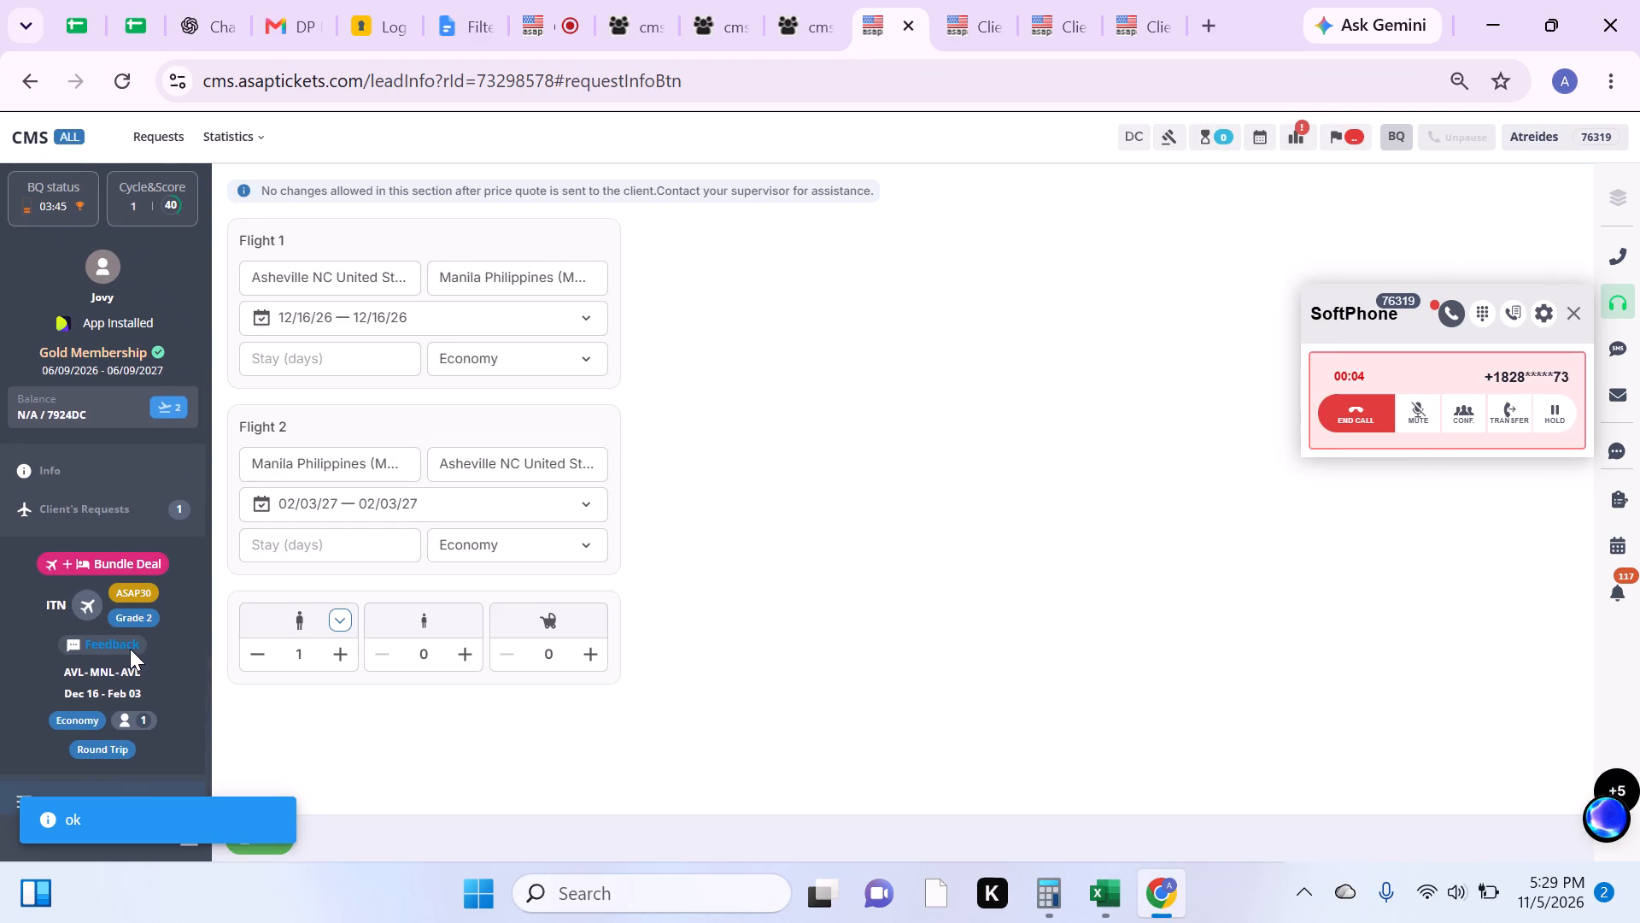
left_click(1417, 403)
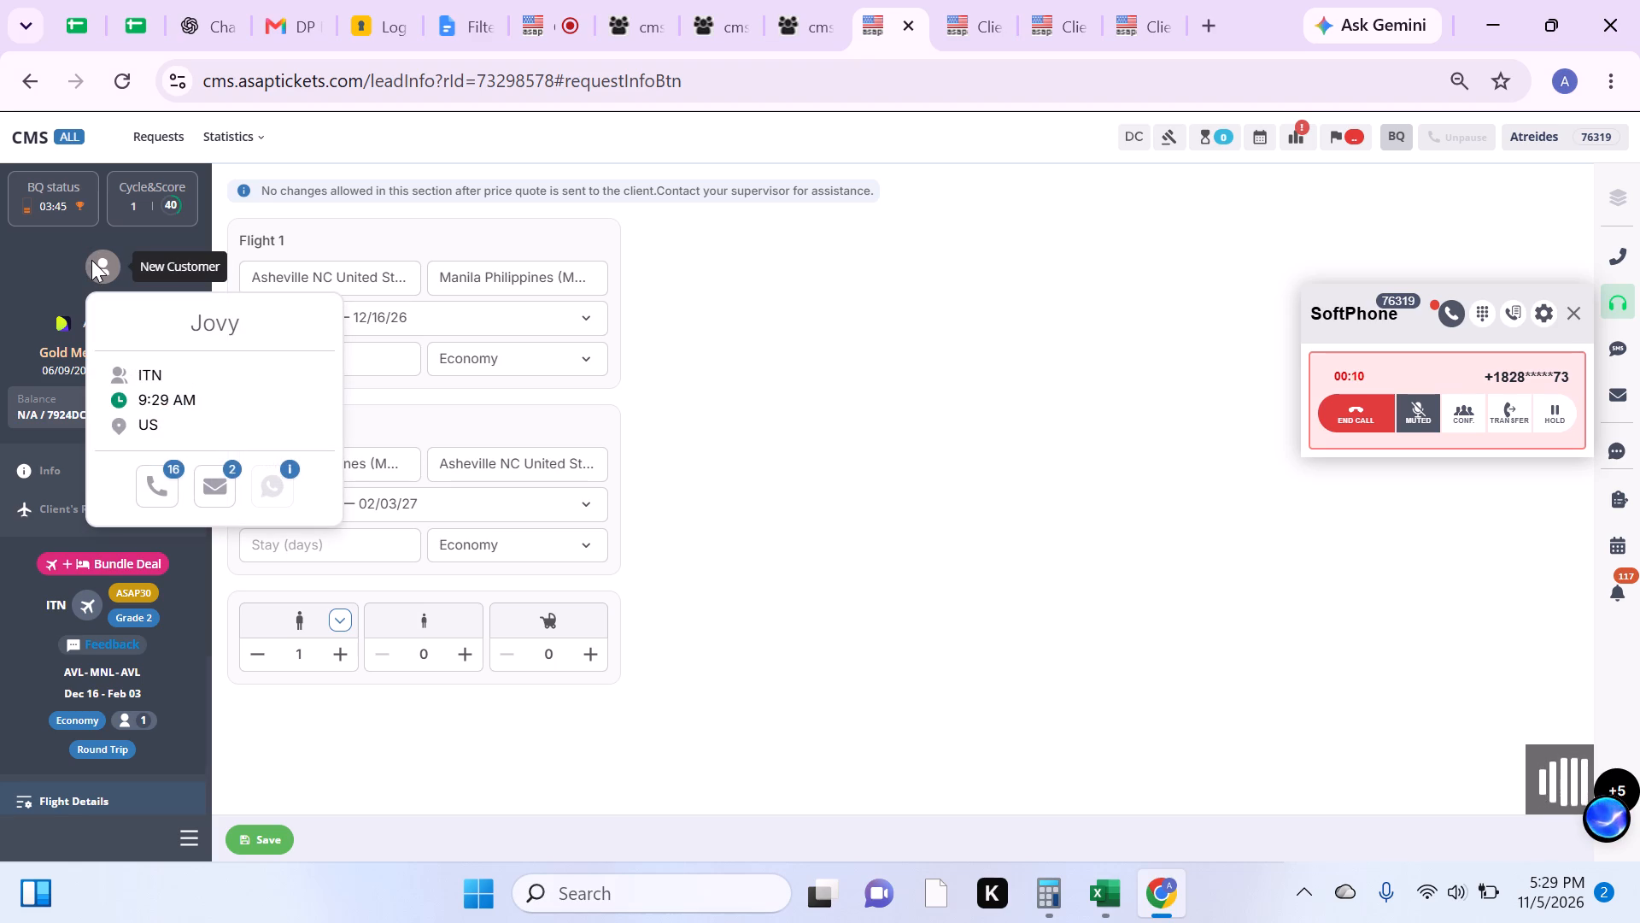
left_click_drag(201, 71, 713, 69)
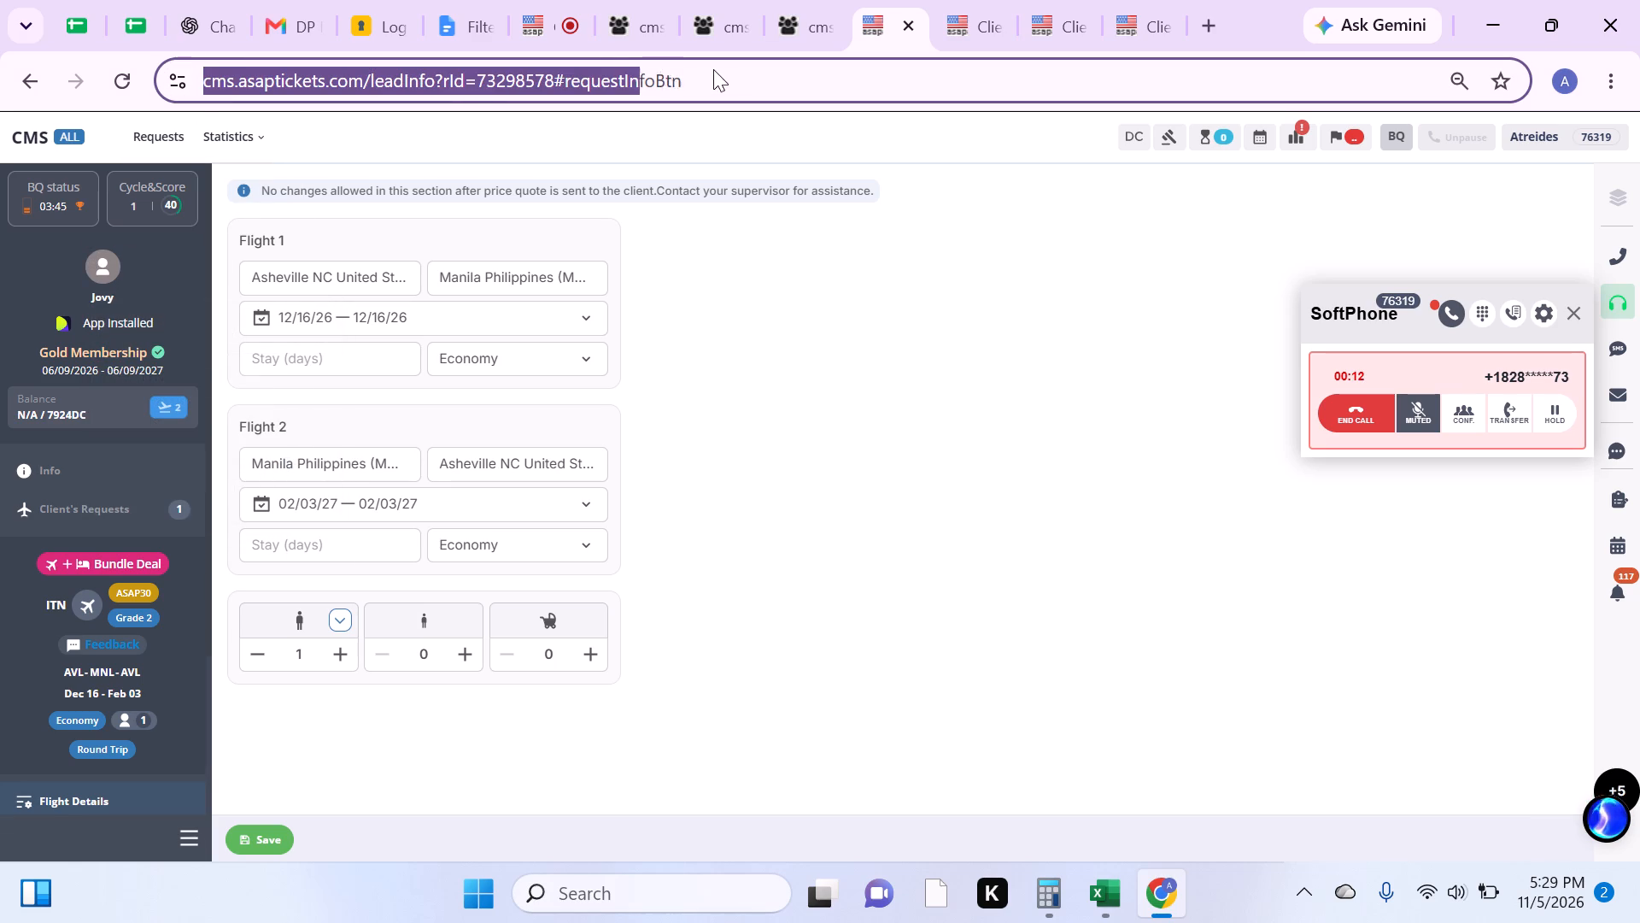
left_click_drag(713, 69, 731, 70)
key("ctrl+c")
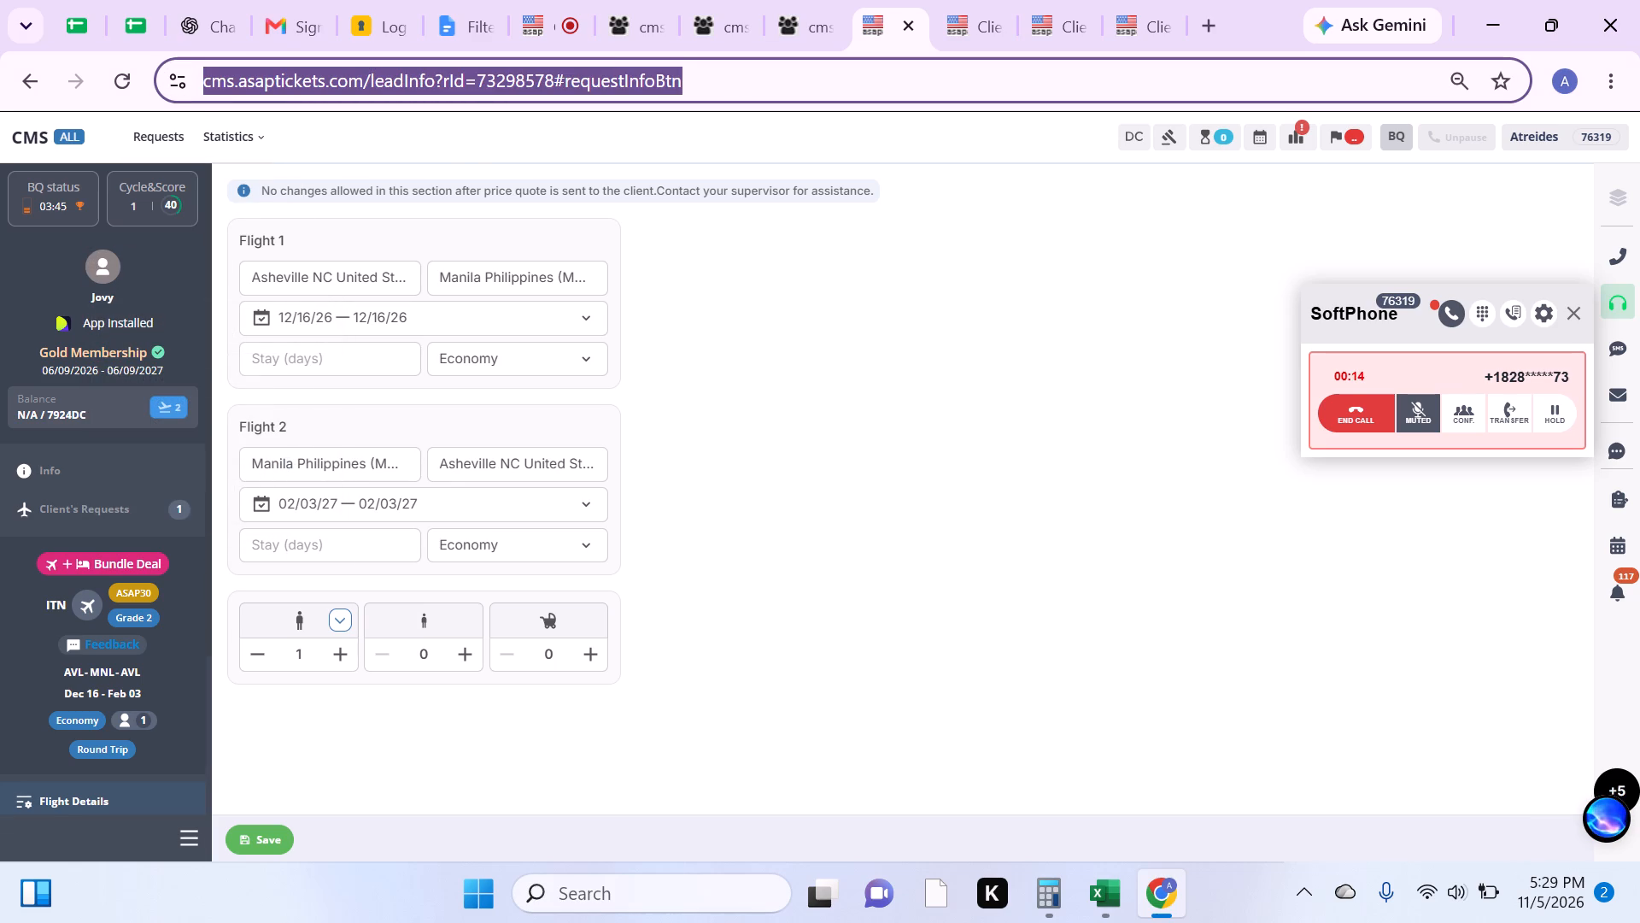
left_click(72, 31)
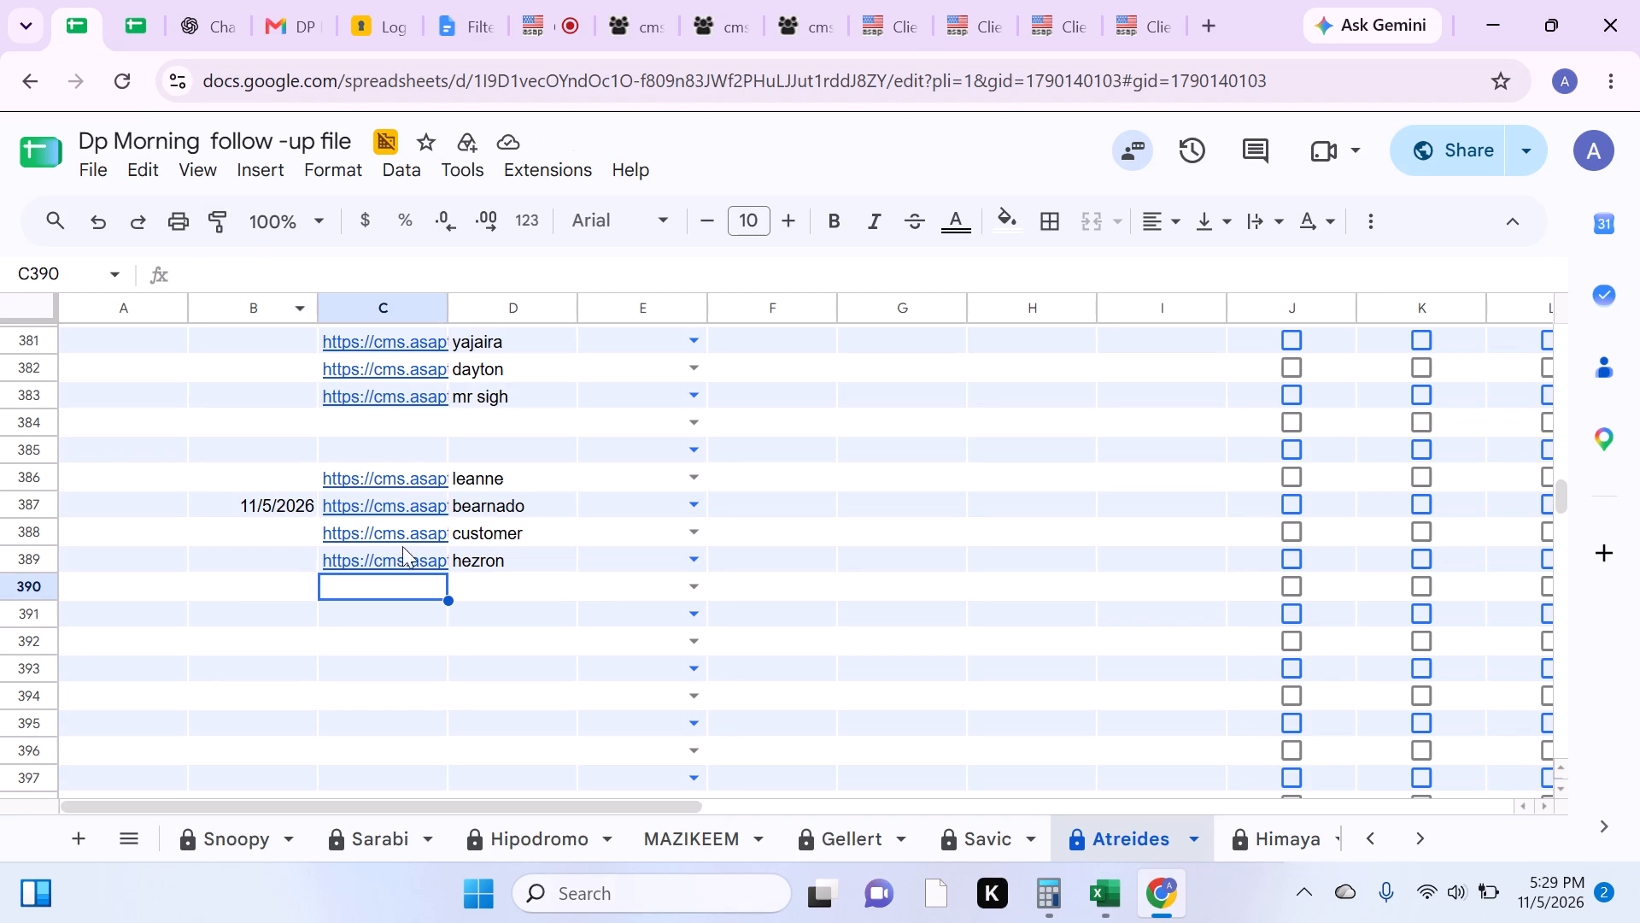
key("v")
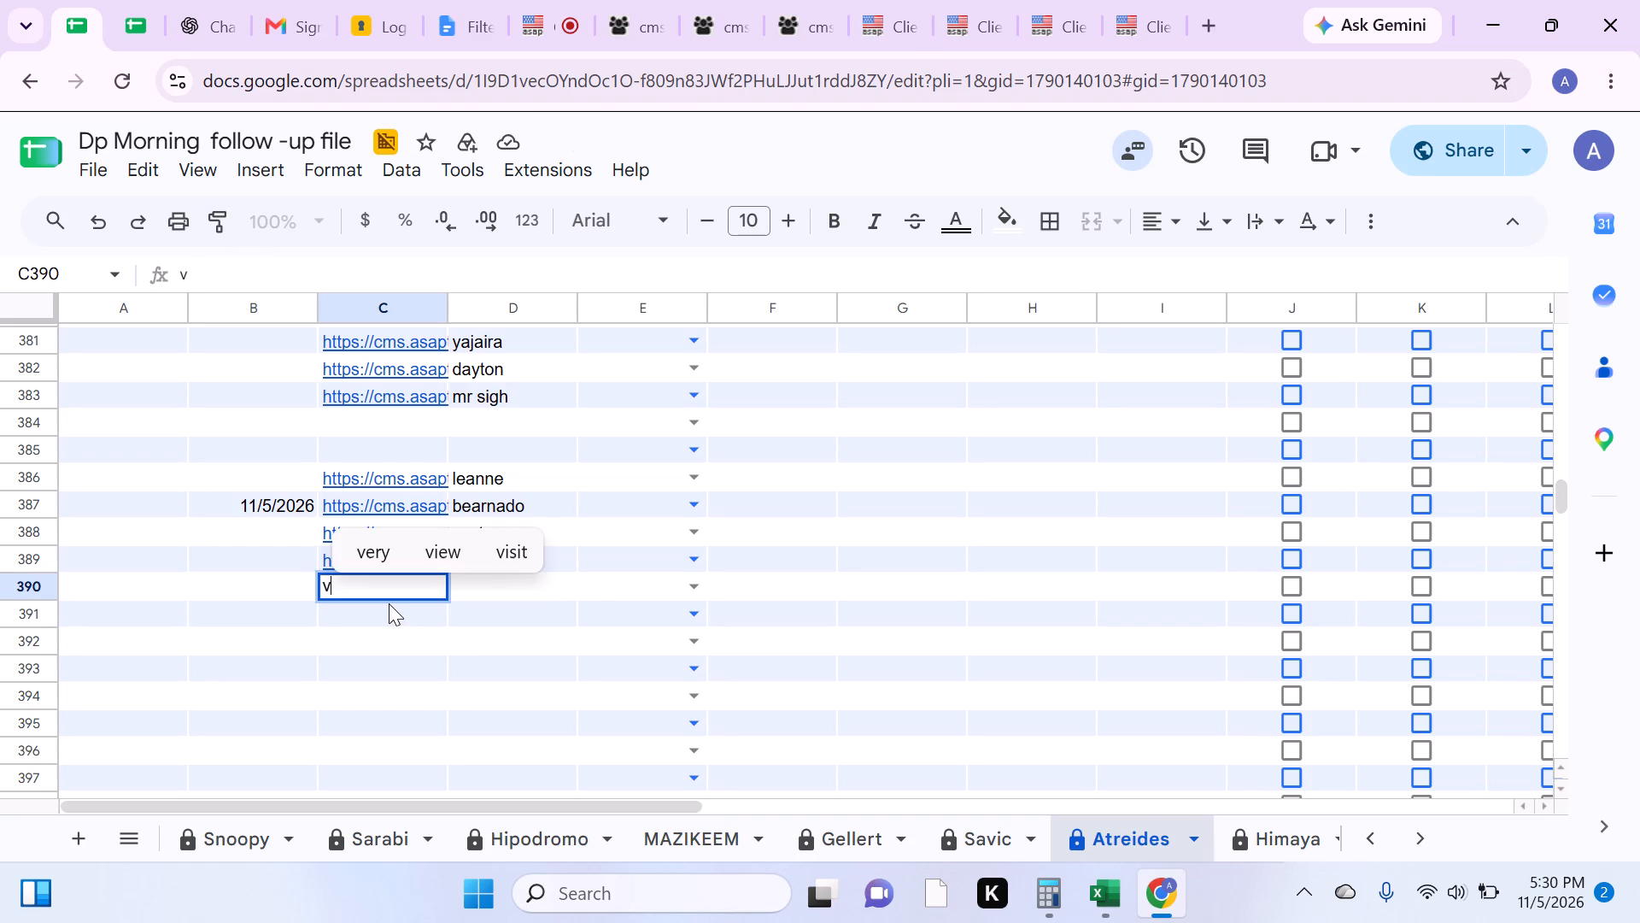
key("BackSpace")
key("ctrl+v")
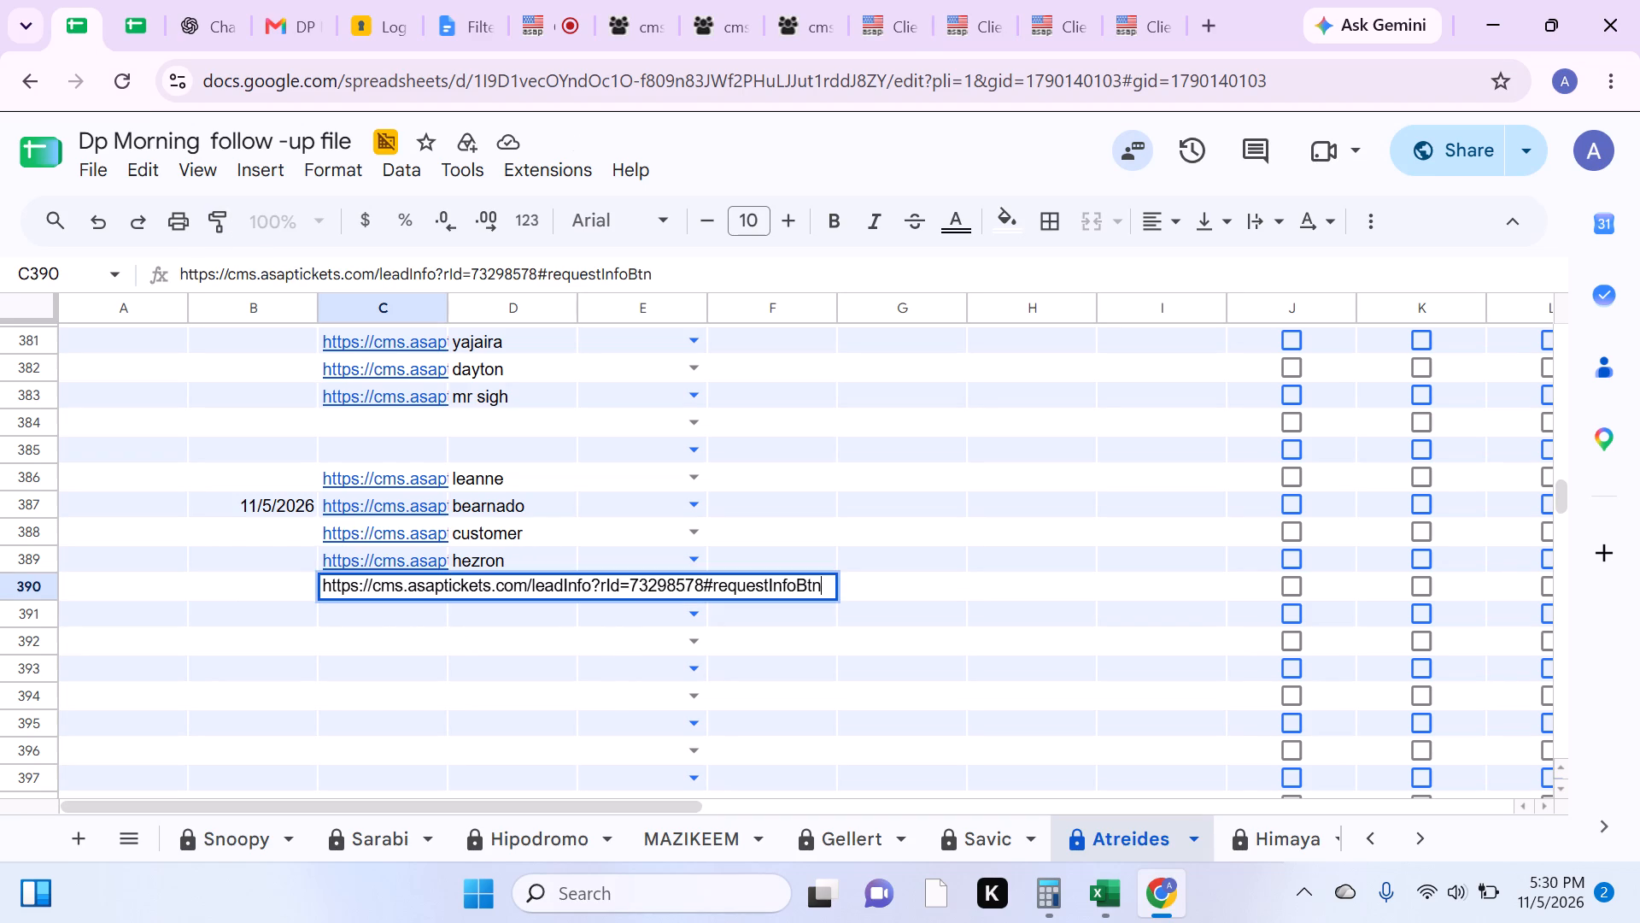
key("Right")
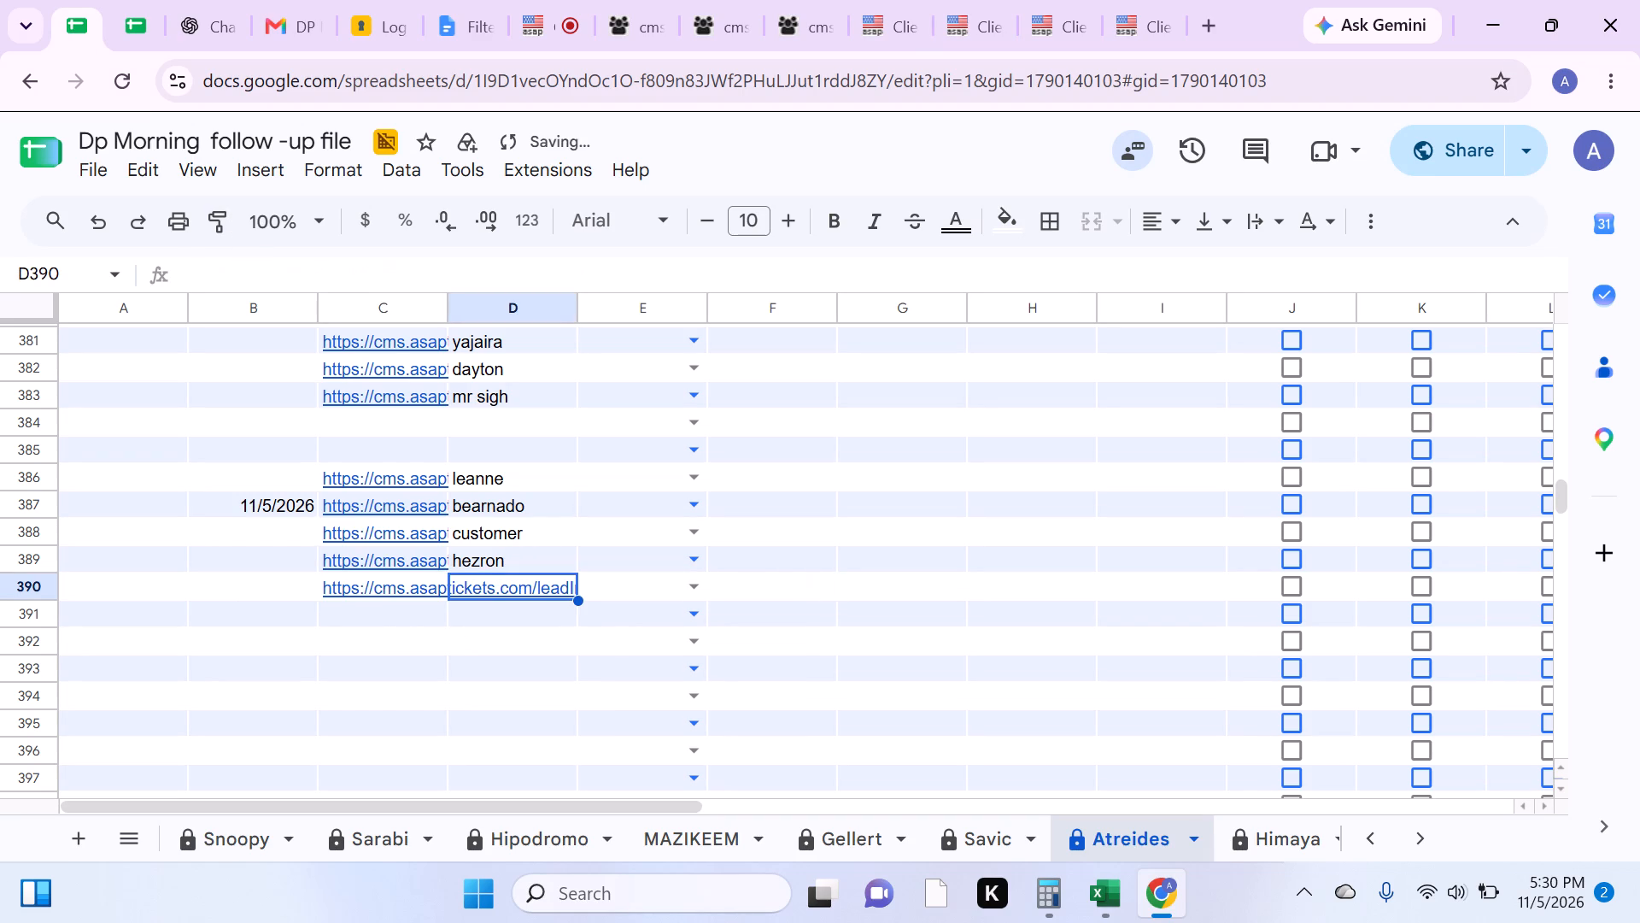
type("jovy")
left_click(389, 603)
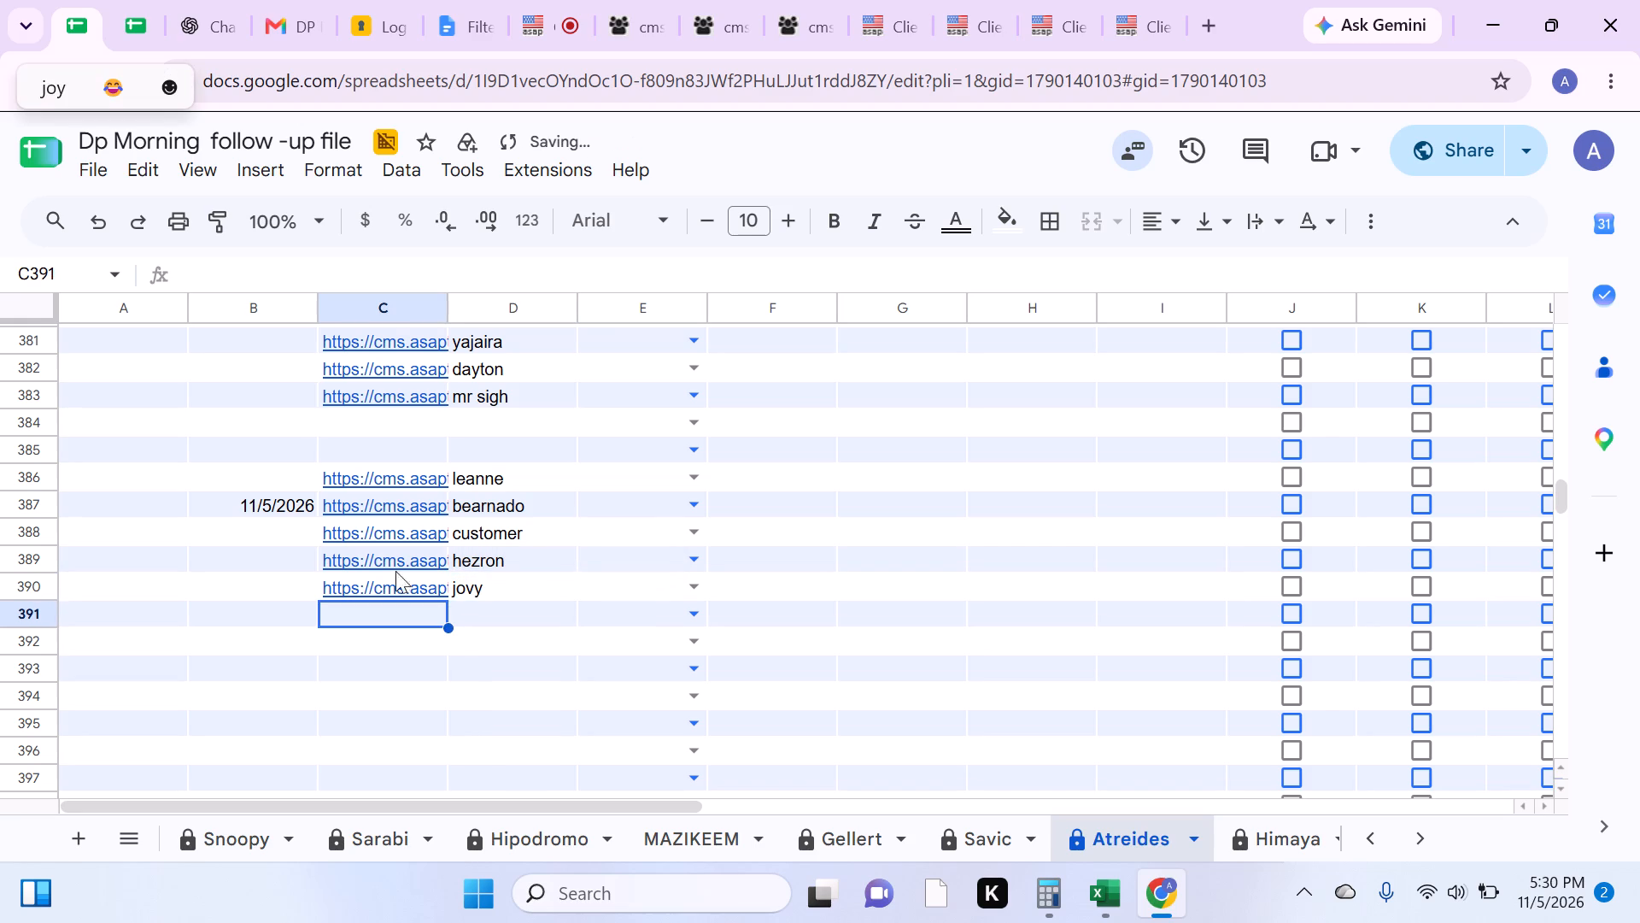
Move the request link and client name "leanne" from row 386 to row 384 of the Atreides sheet.
left_click(380, 476)
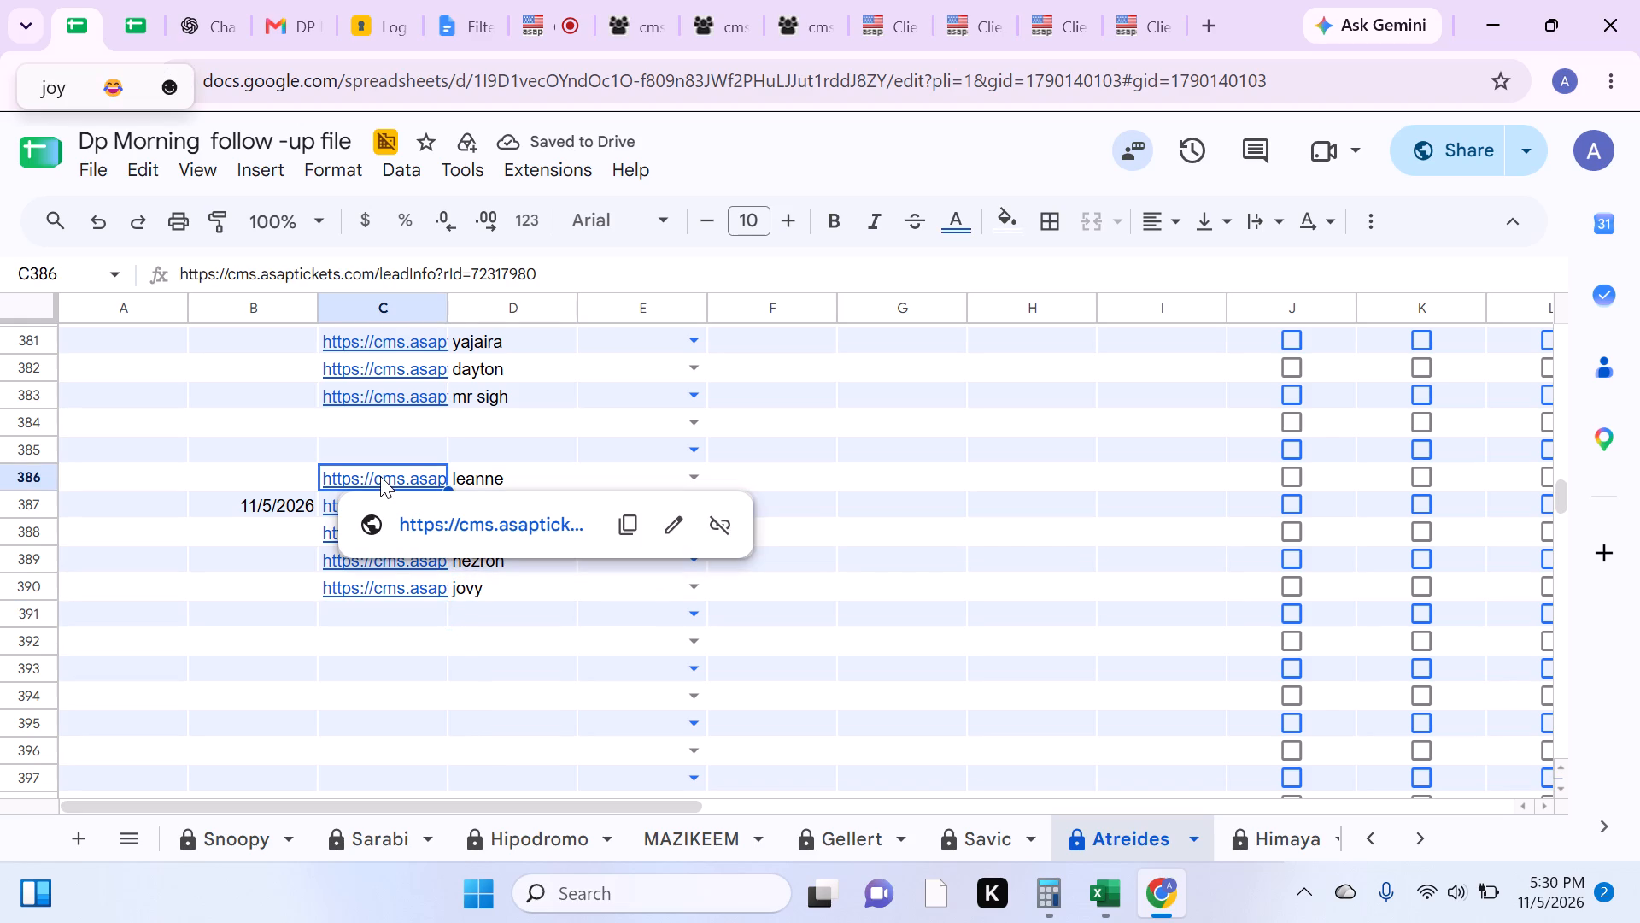
left_click(630, 530)
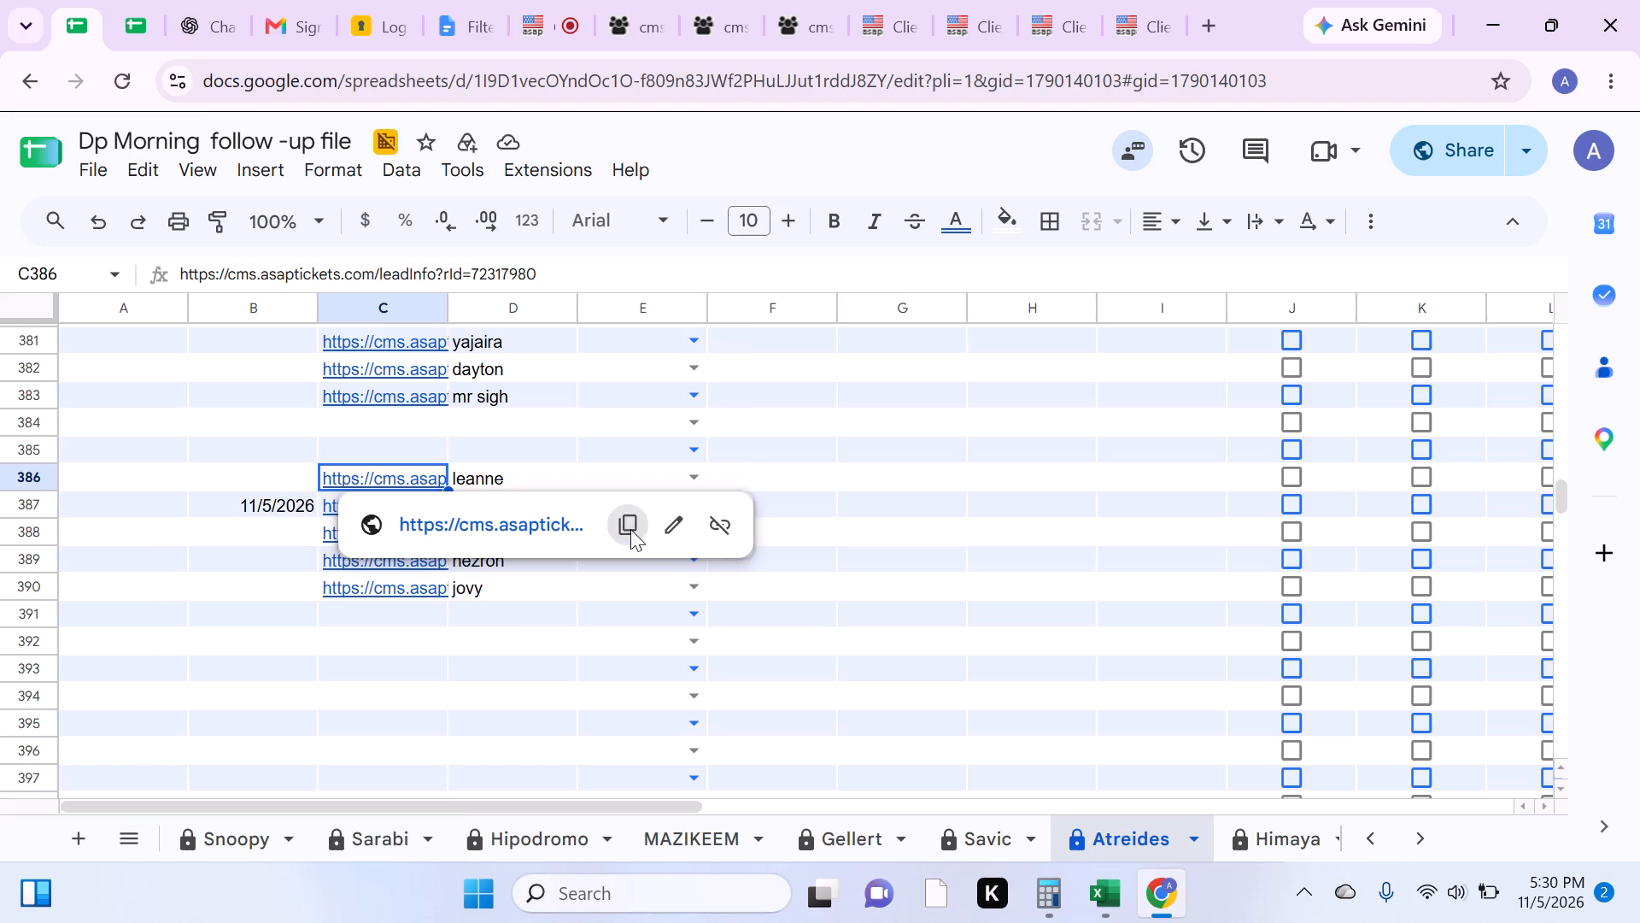
key("BackSpace")
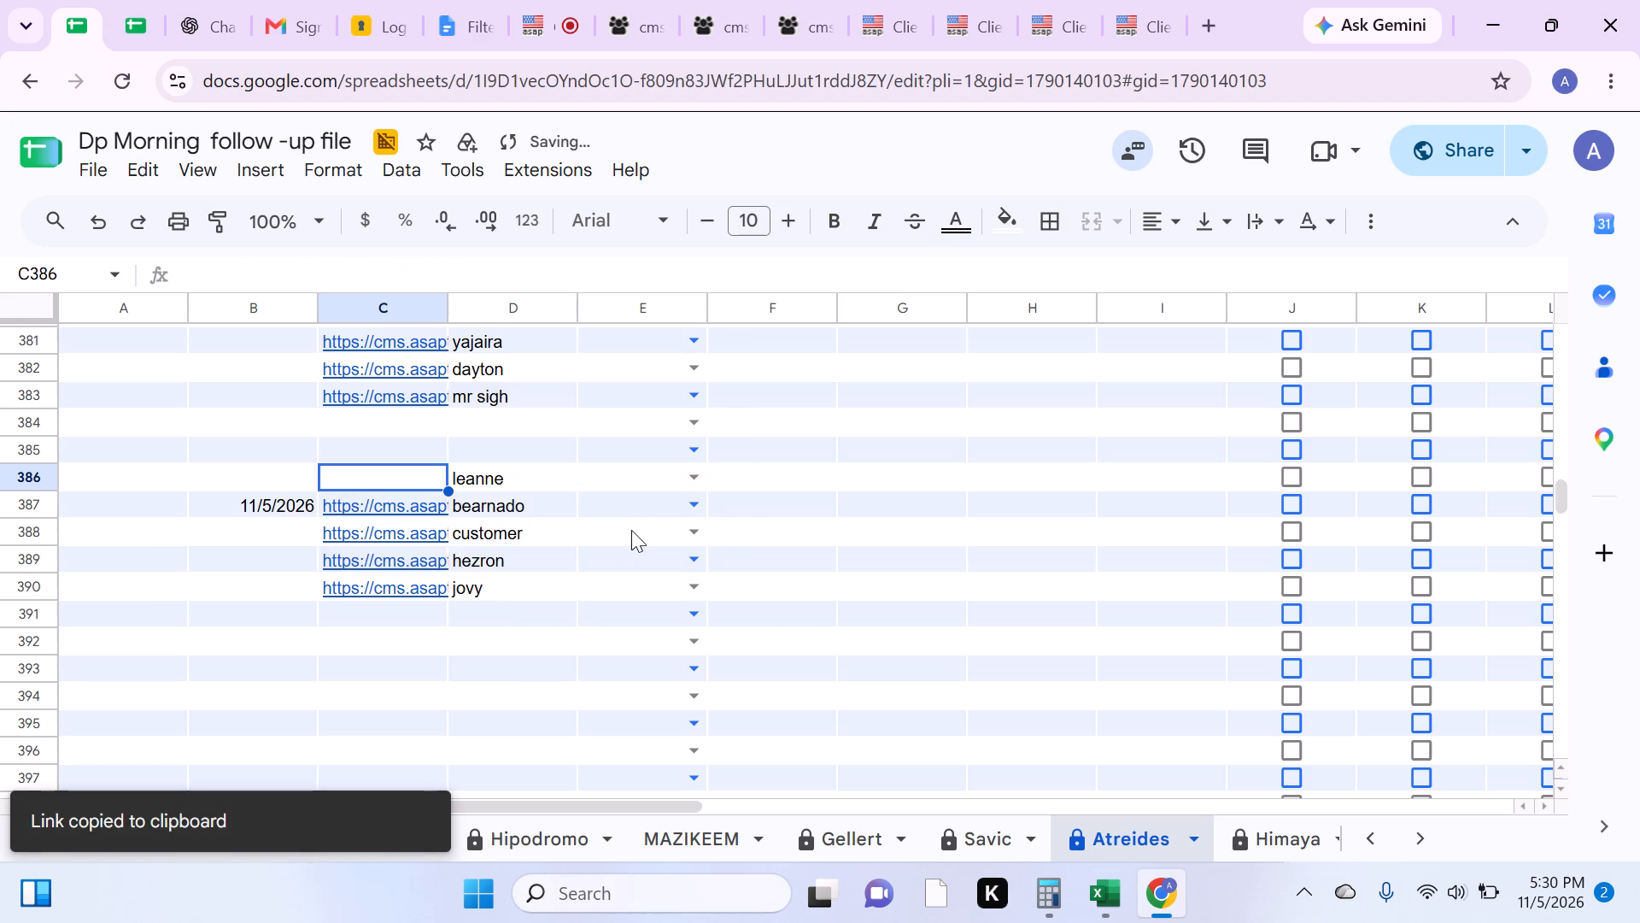
left_click(425, 421)
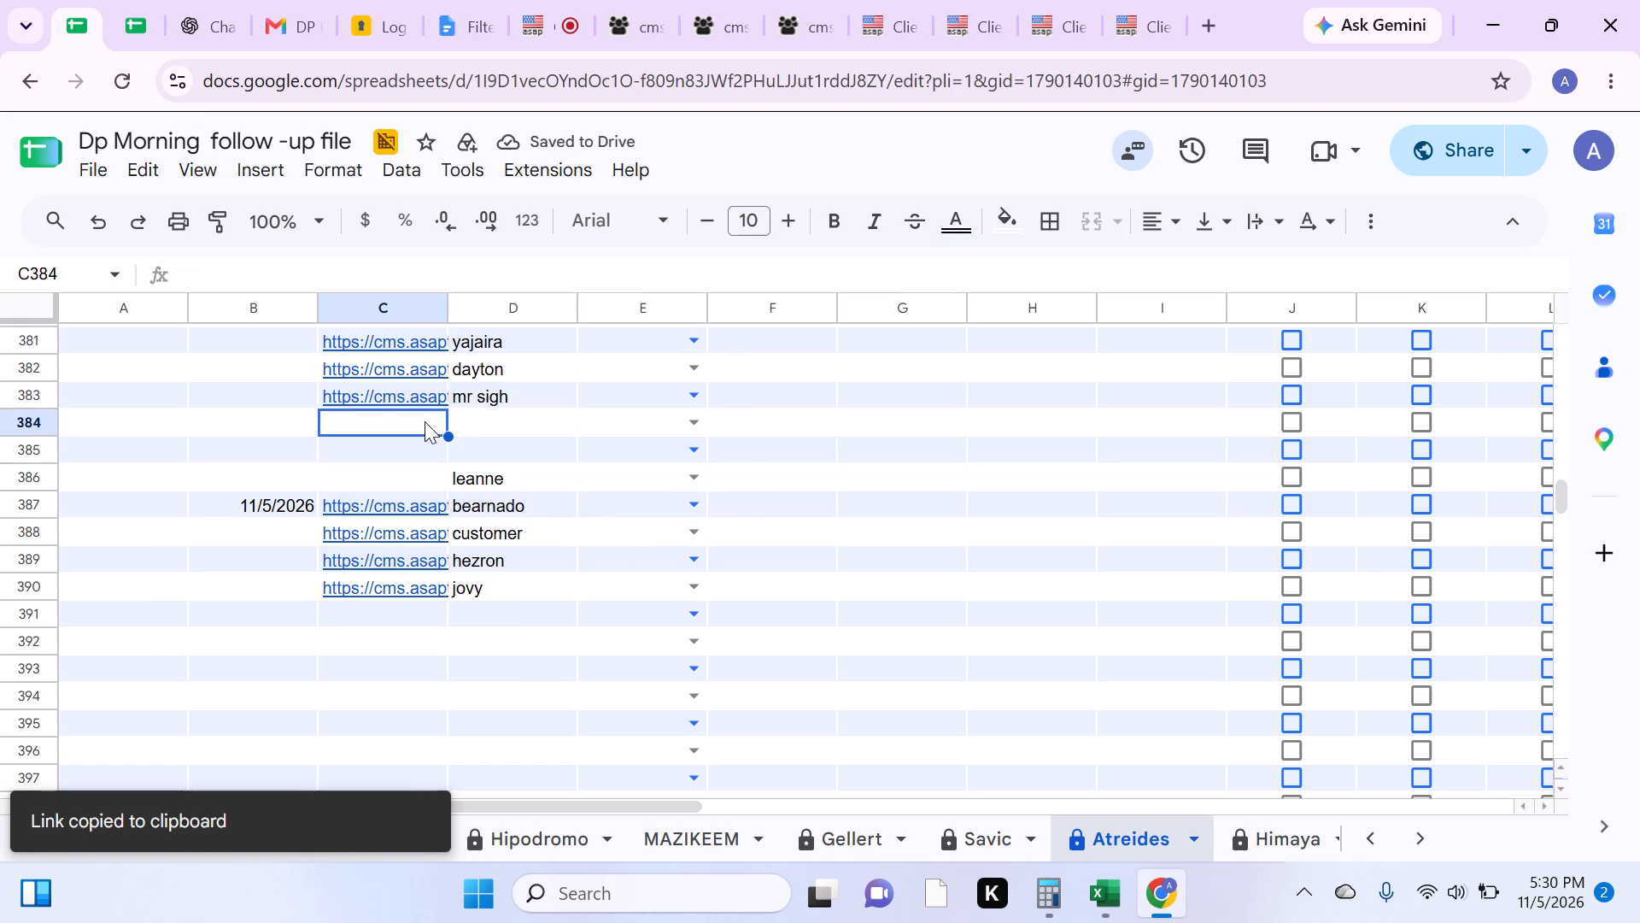
key("ctrl+v")
left_click(486, 418)
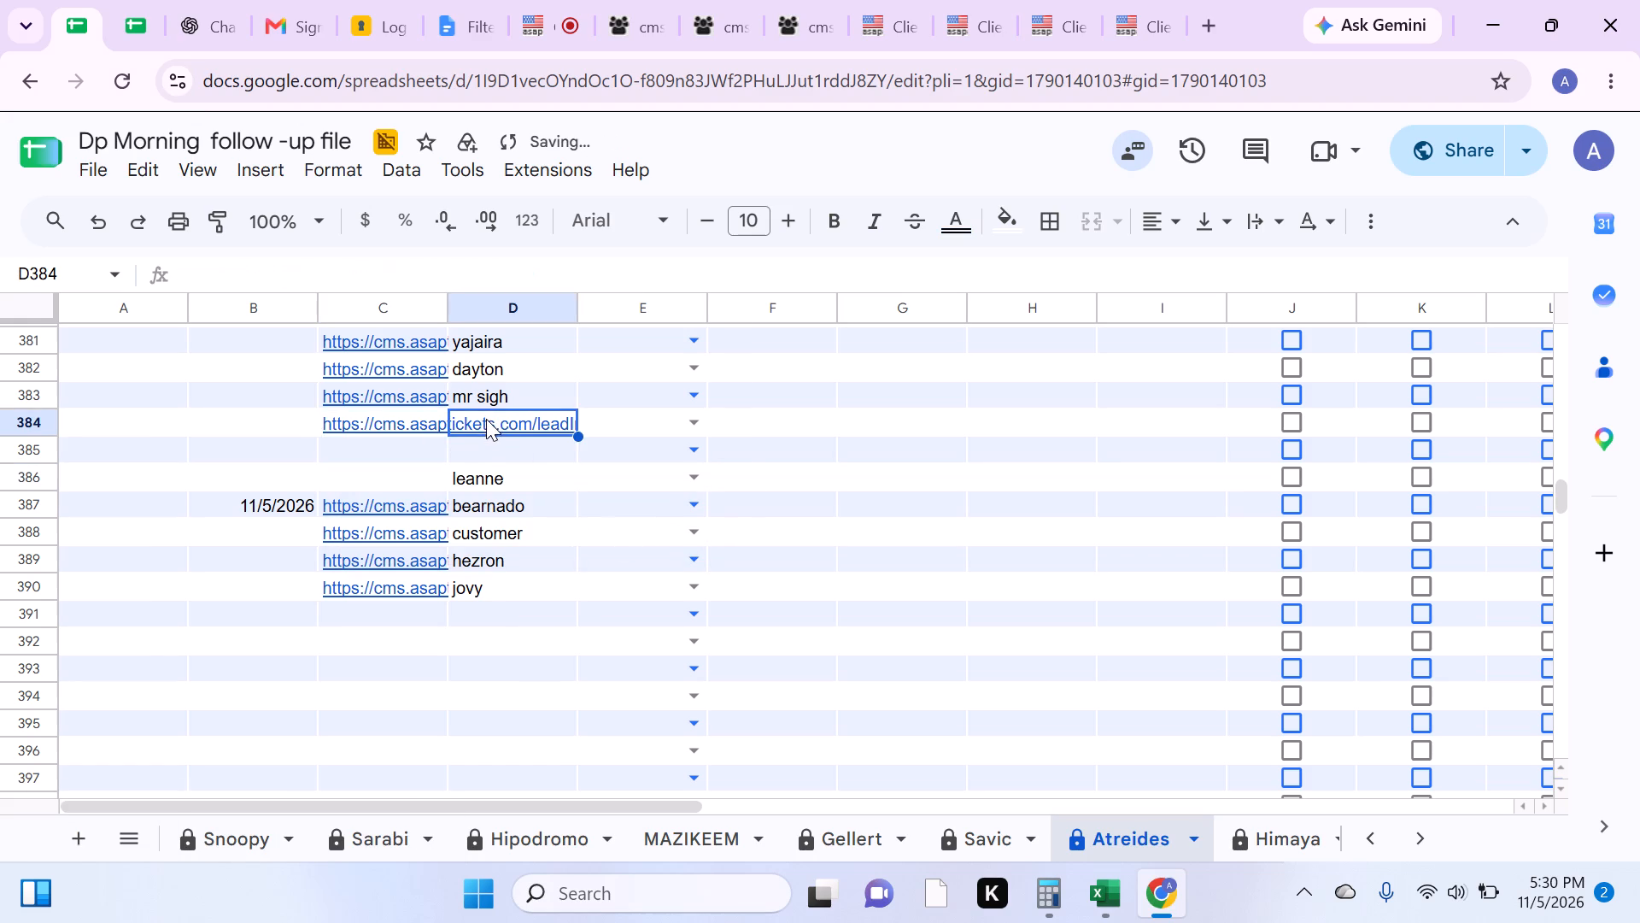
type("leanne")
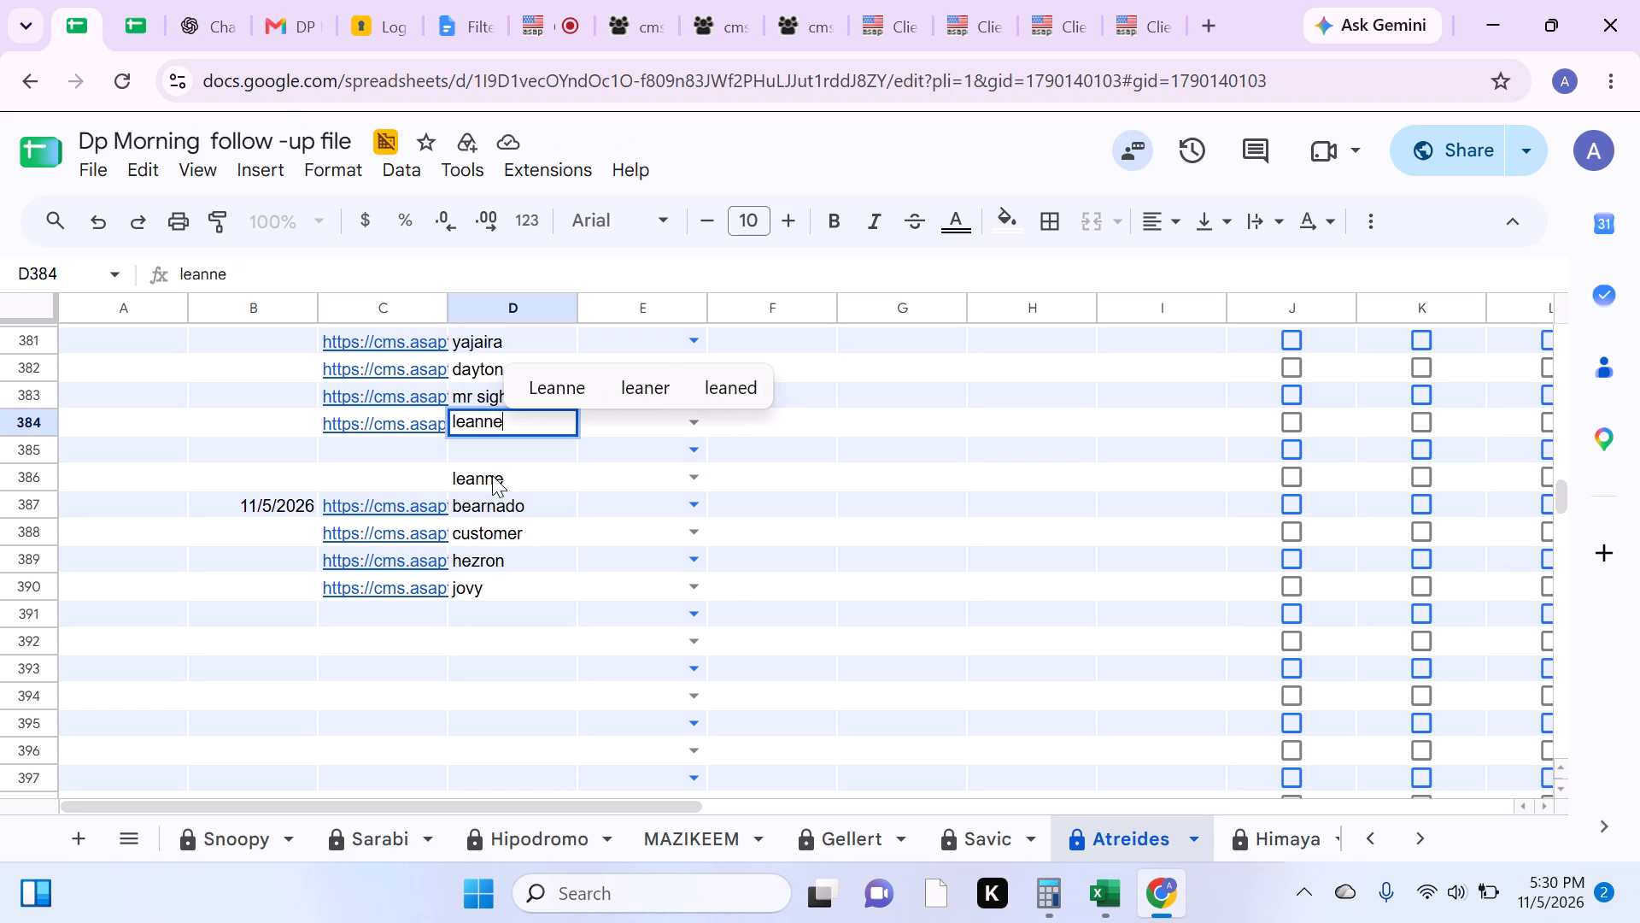
left_click(492, 476)
key("BackSpace")
scroll(493, 476, "down", 1)
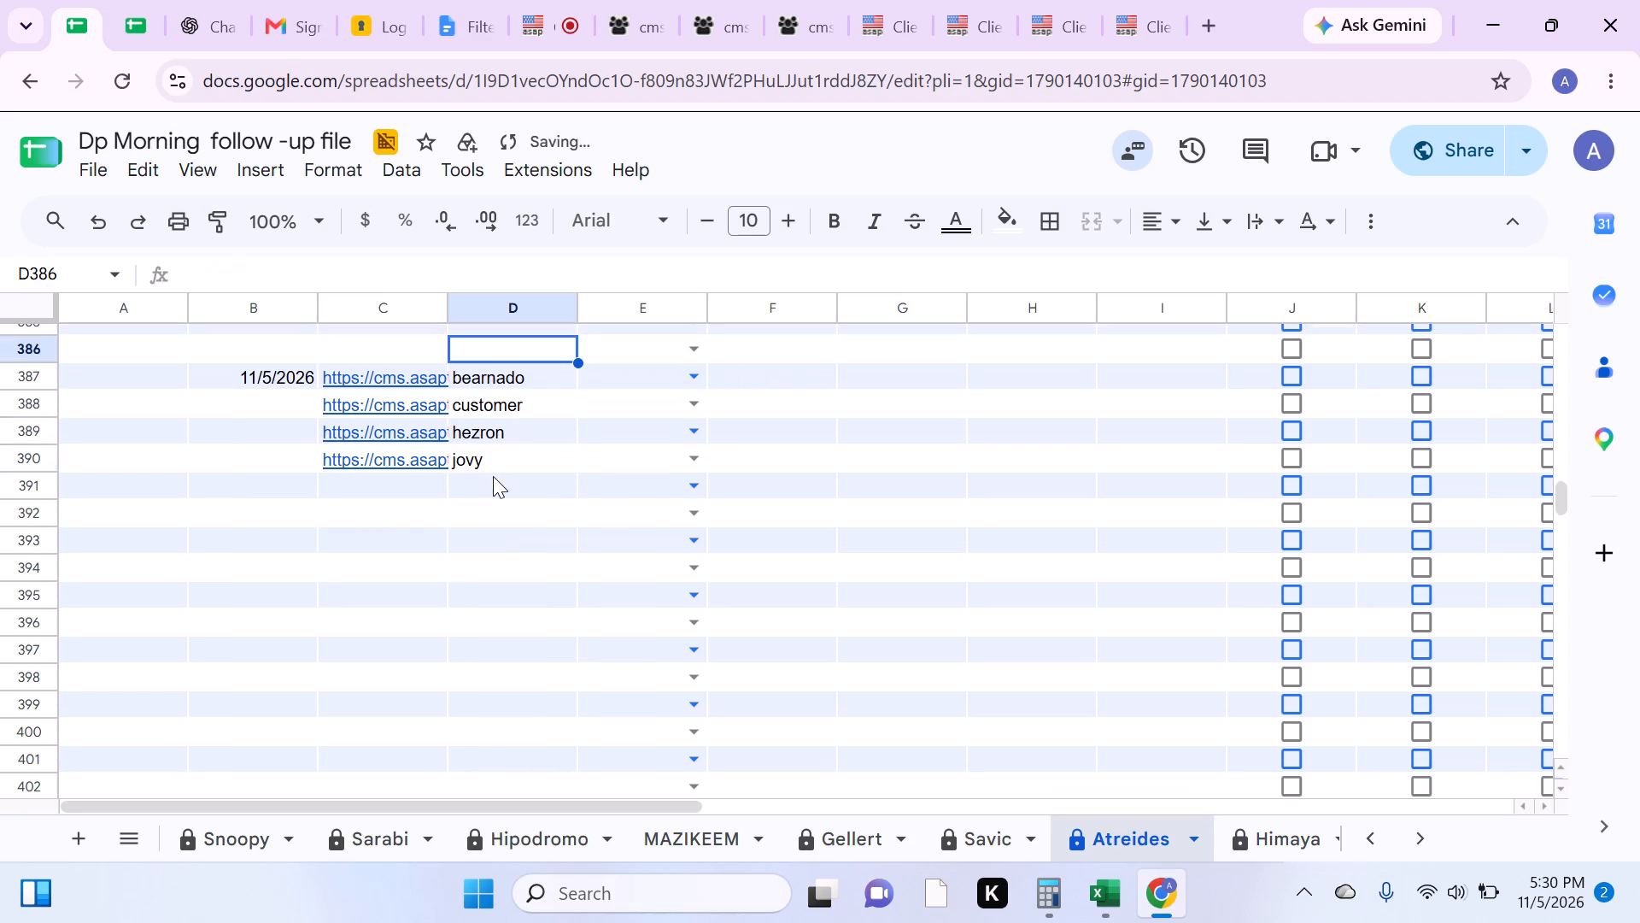
left_click(371, 491)
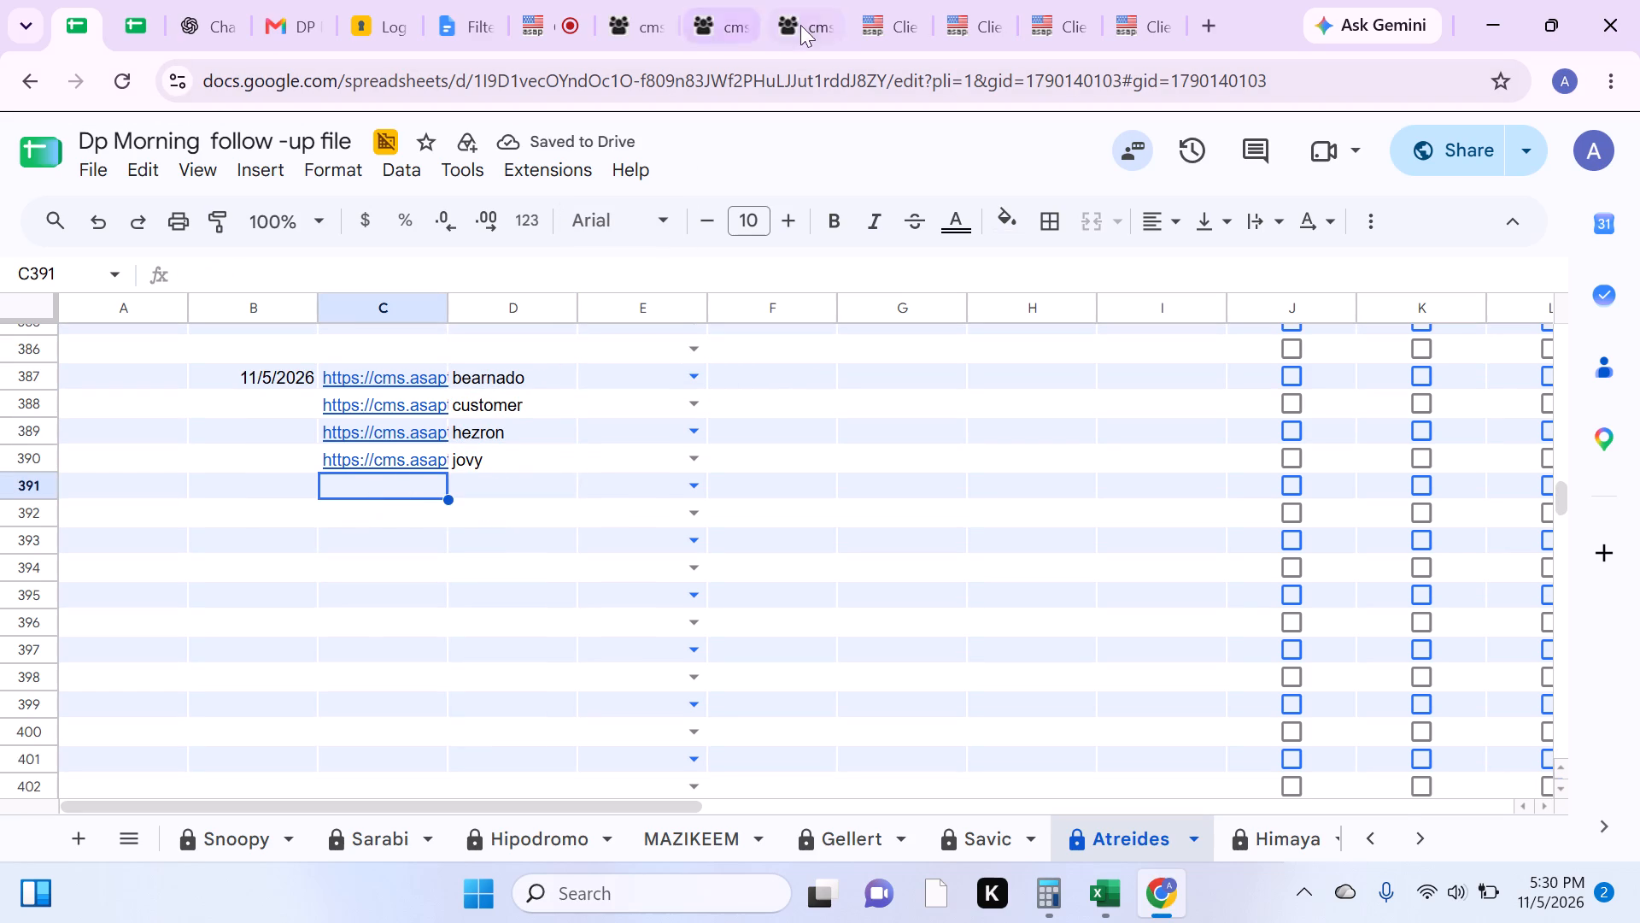
left_click(883, 15)
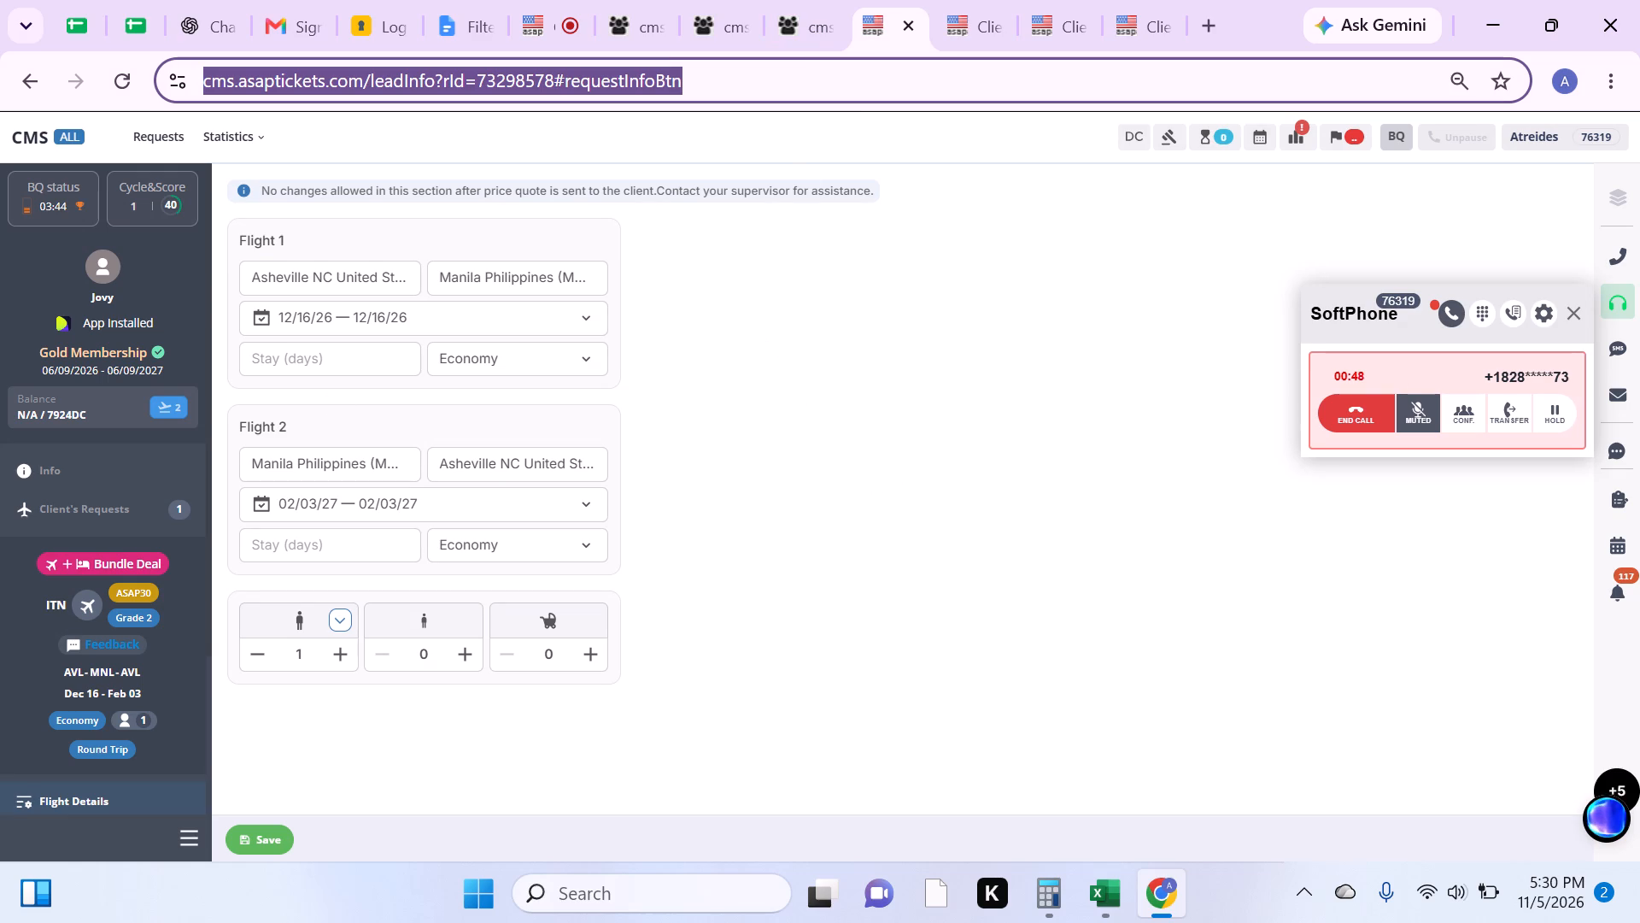
left_click(215, 471)
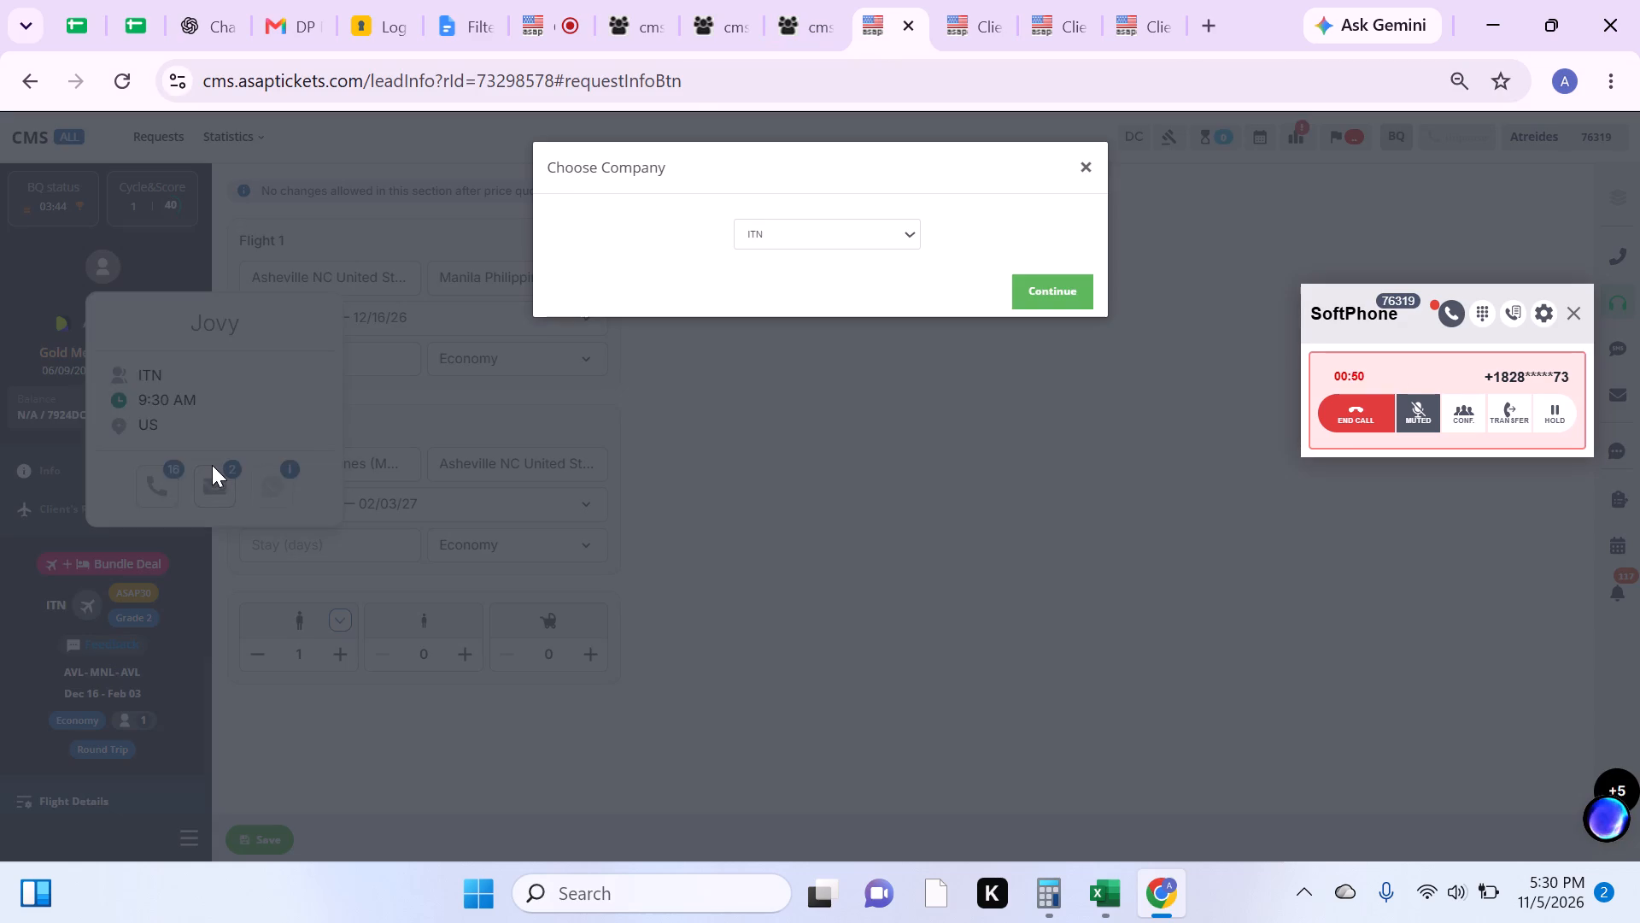
left_click(1059, 291)
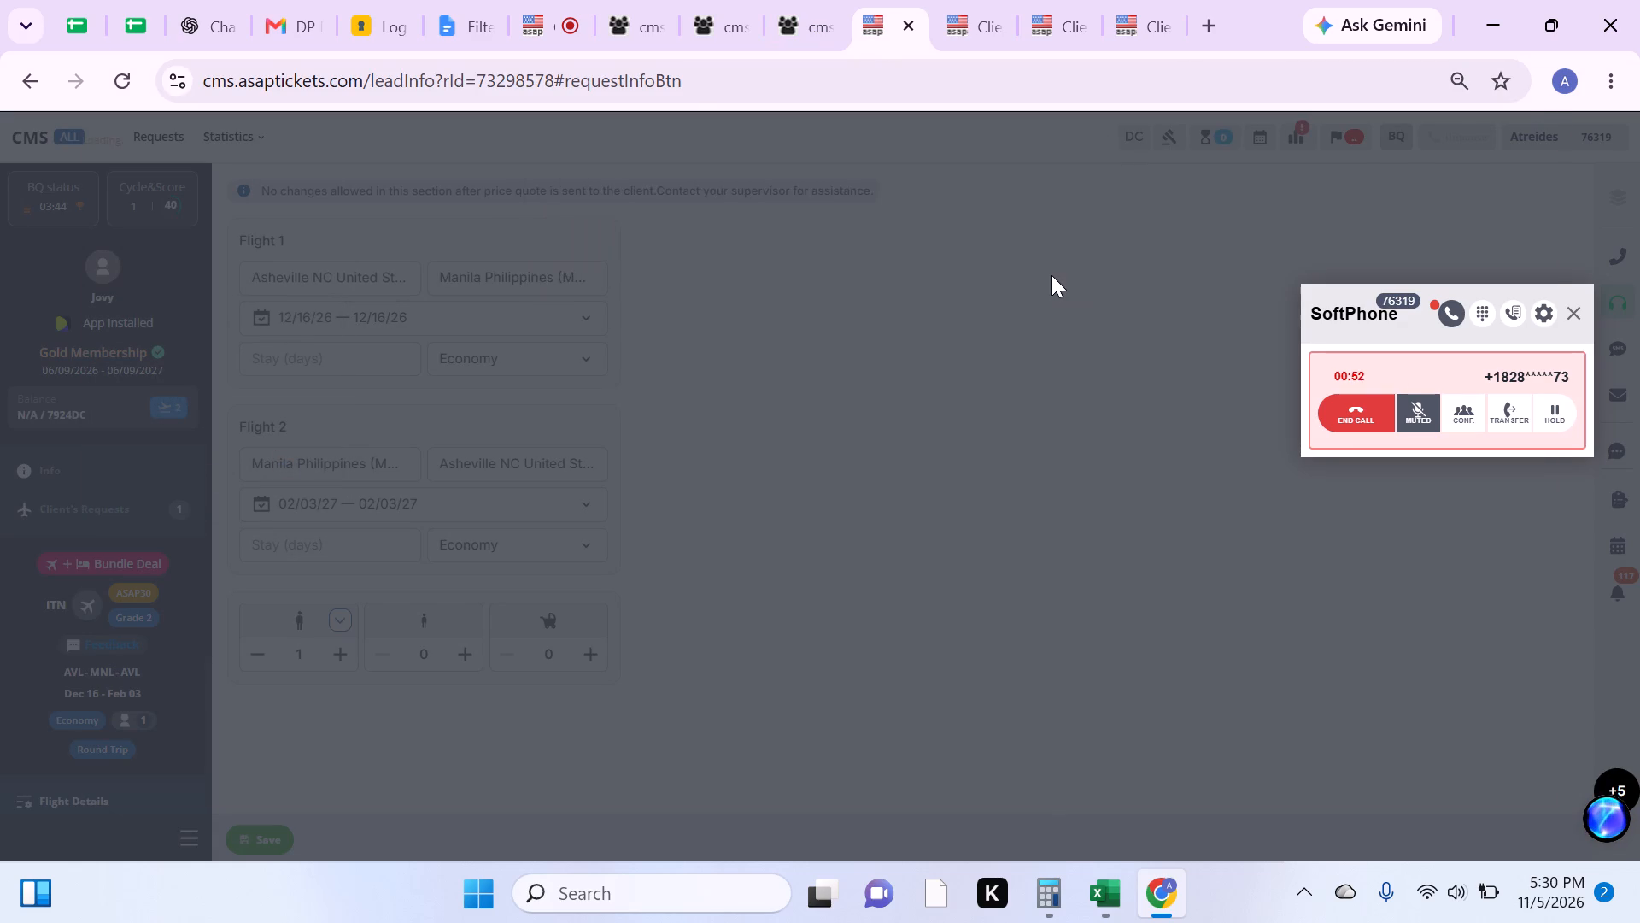
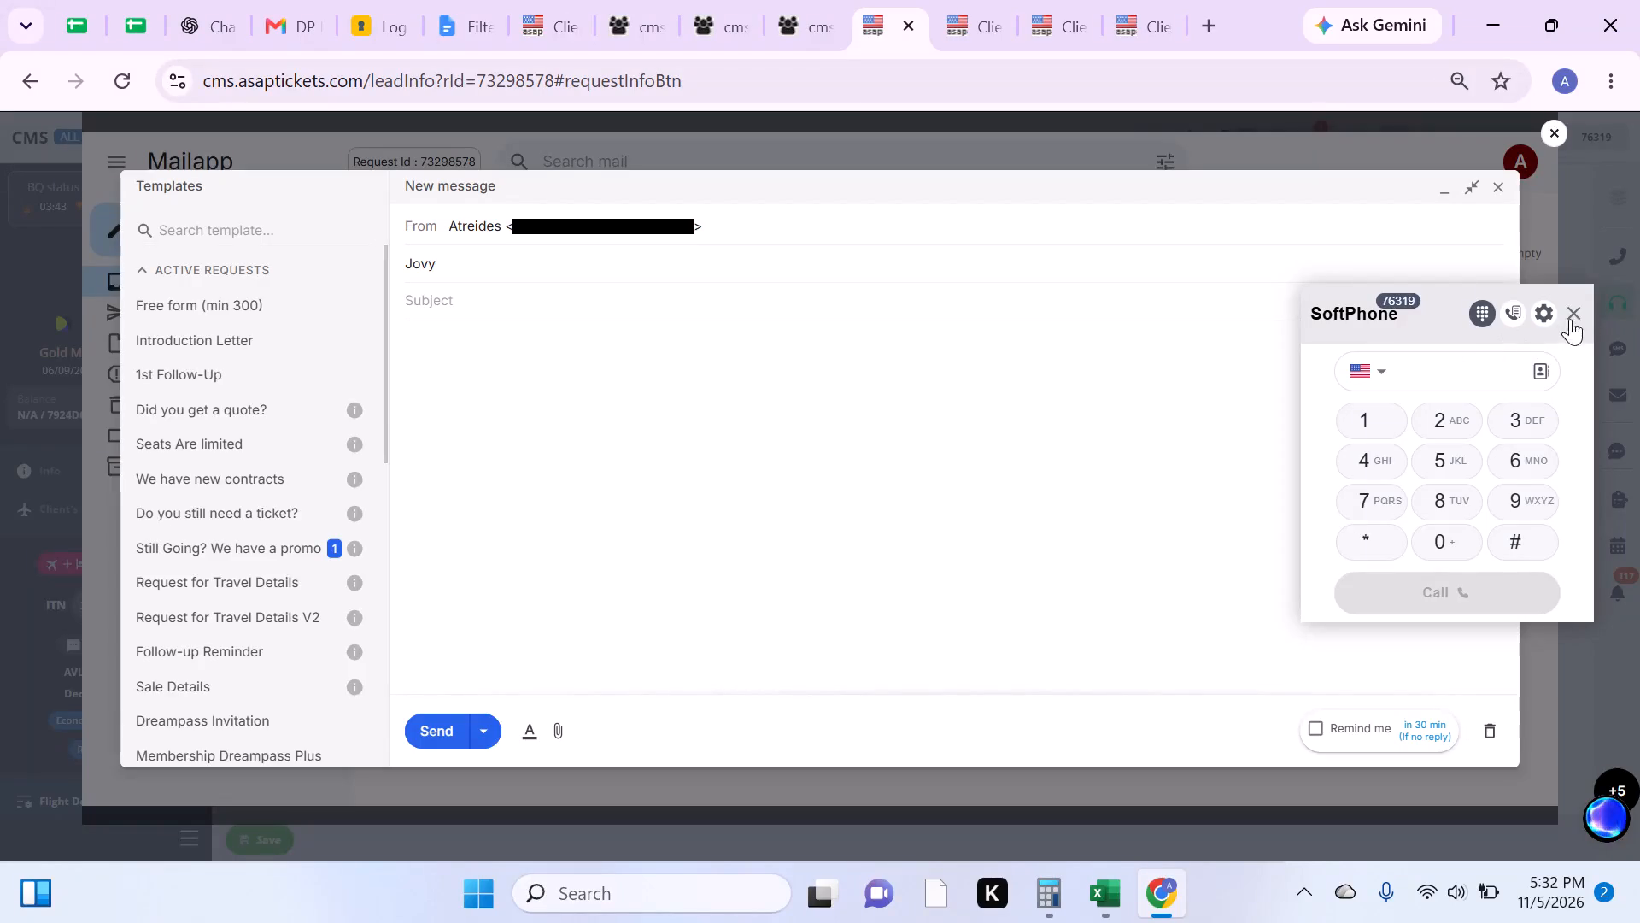
left_click(1589, 305)
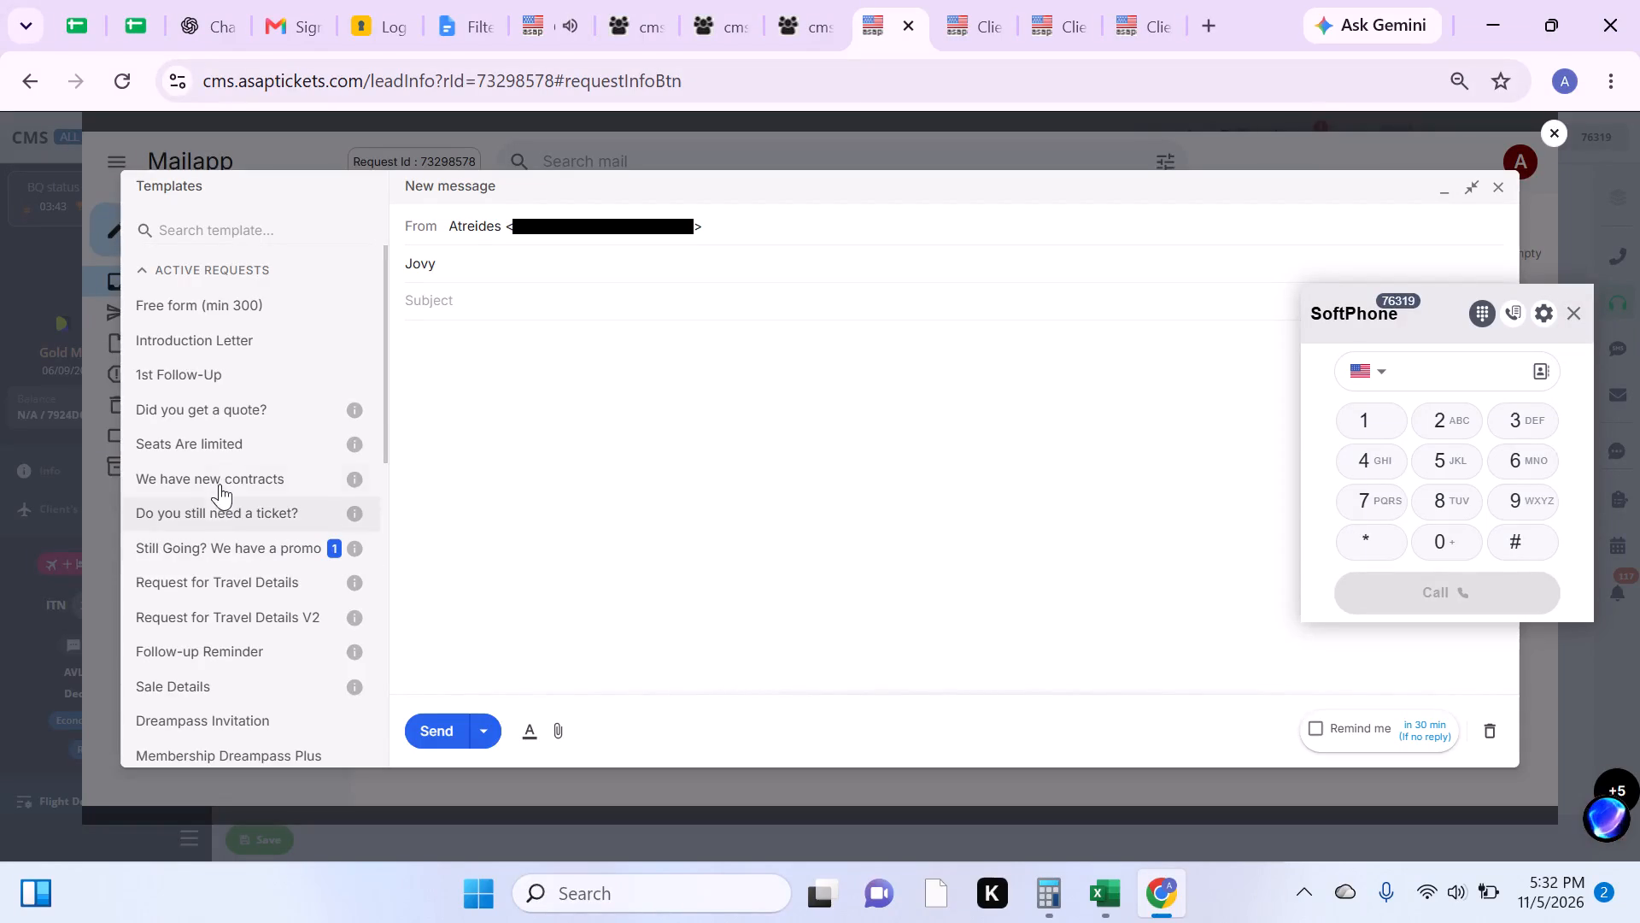
left_click(255, 416)
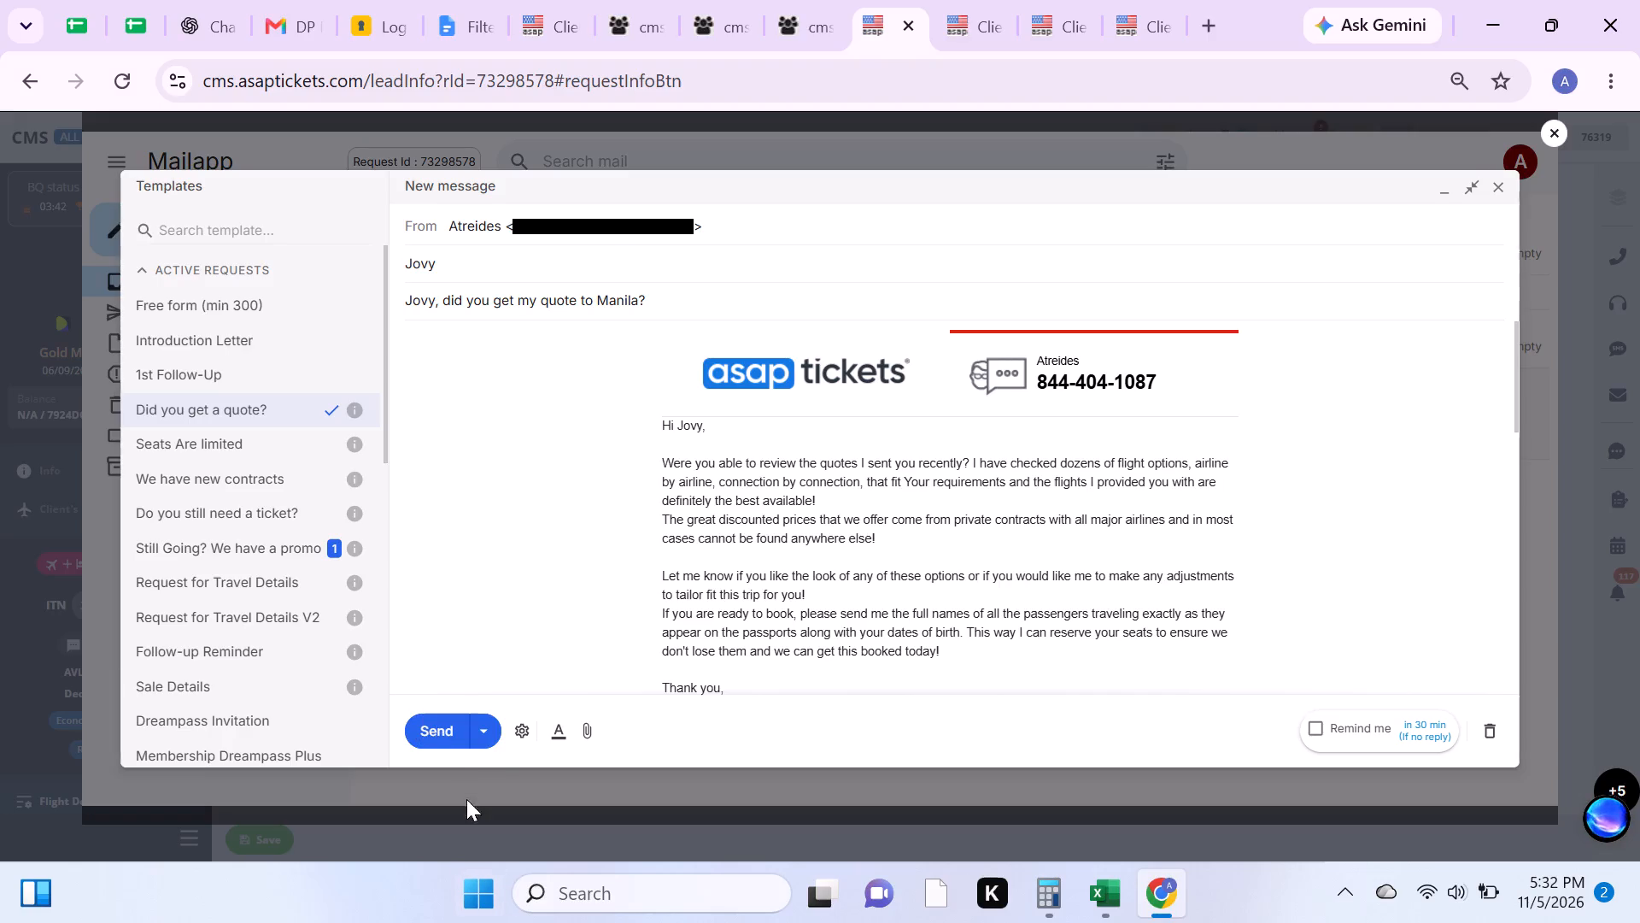
left_click(451, 744)
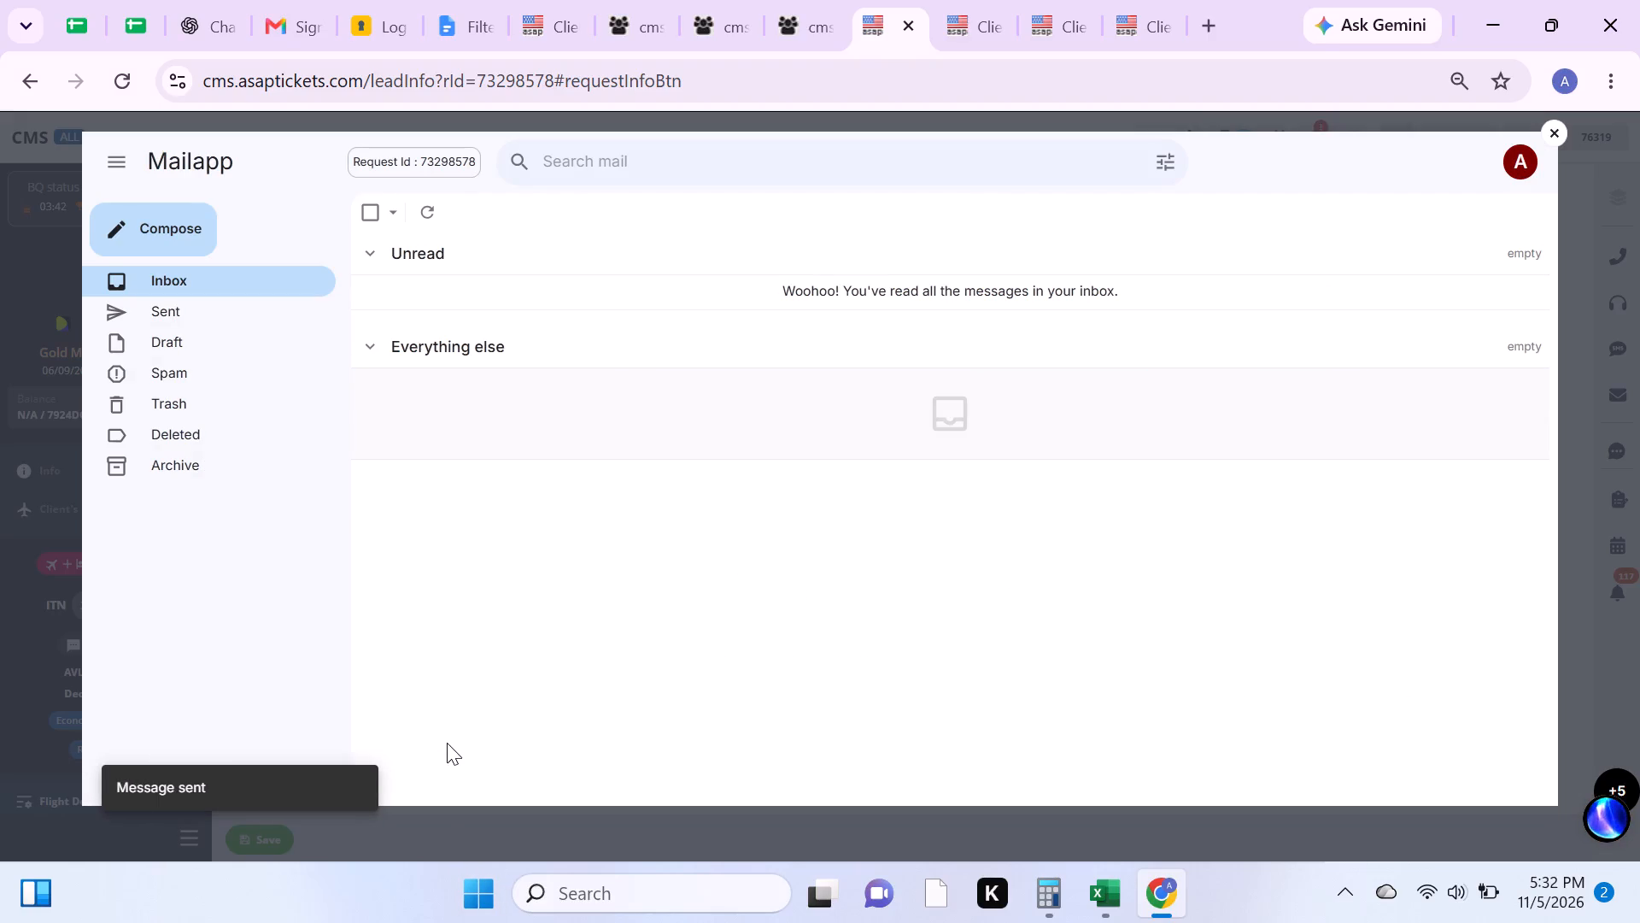
left_click(1558, 128)
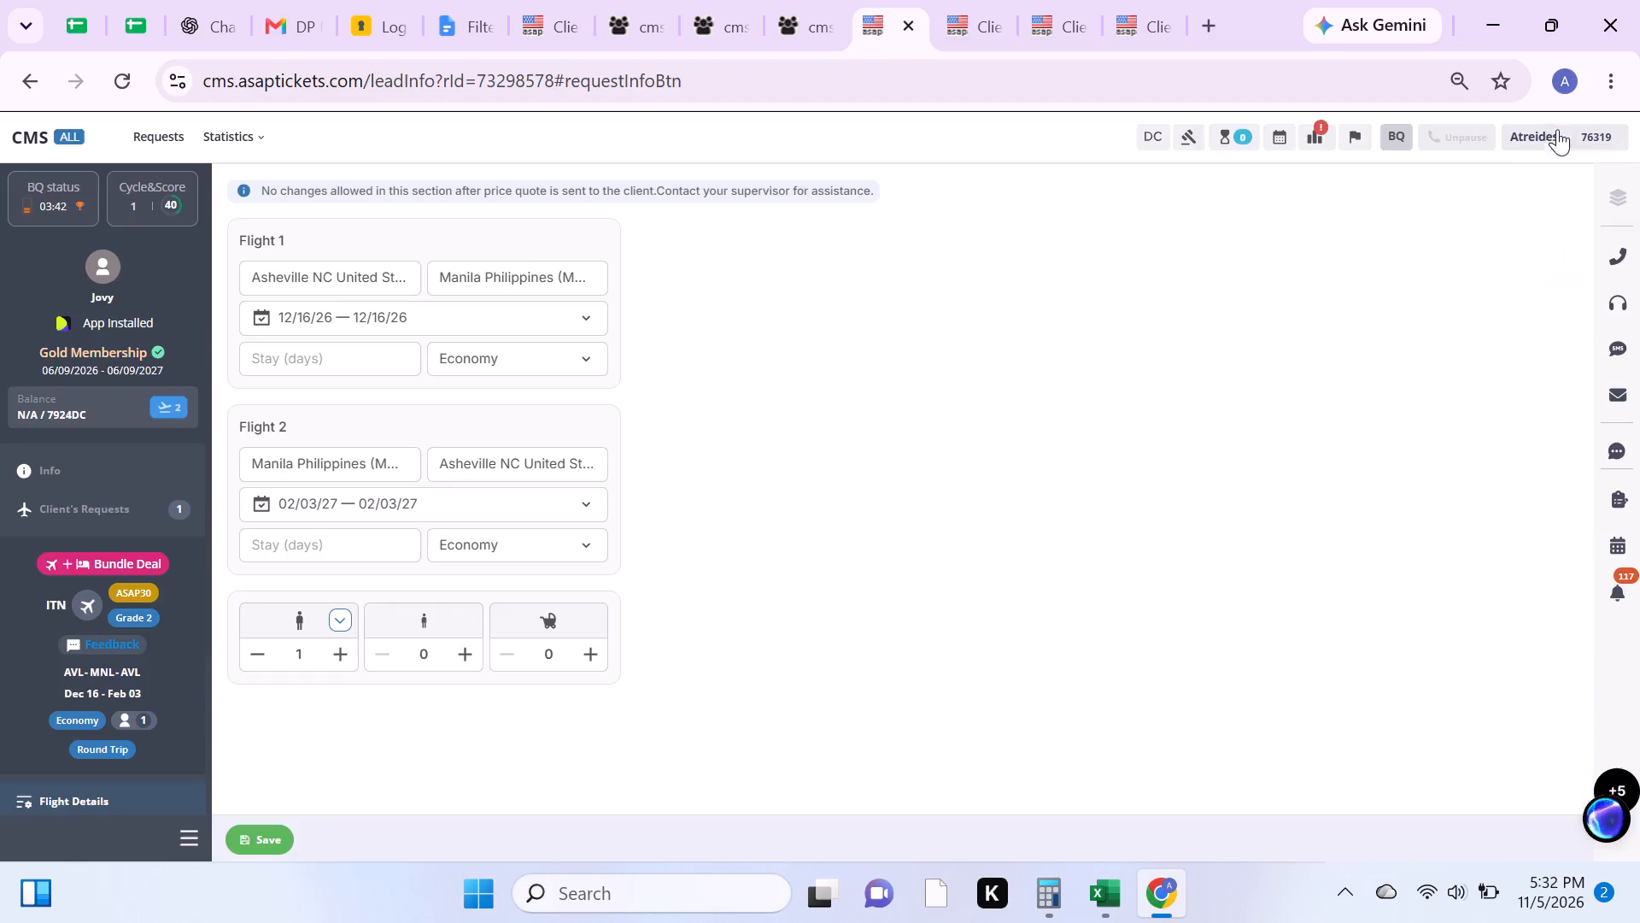
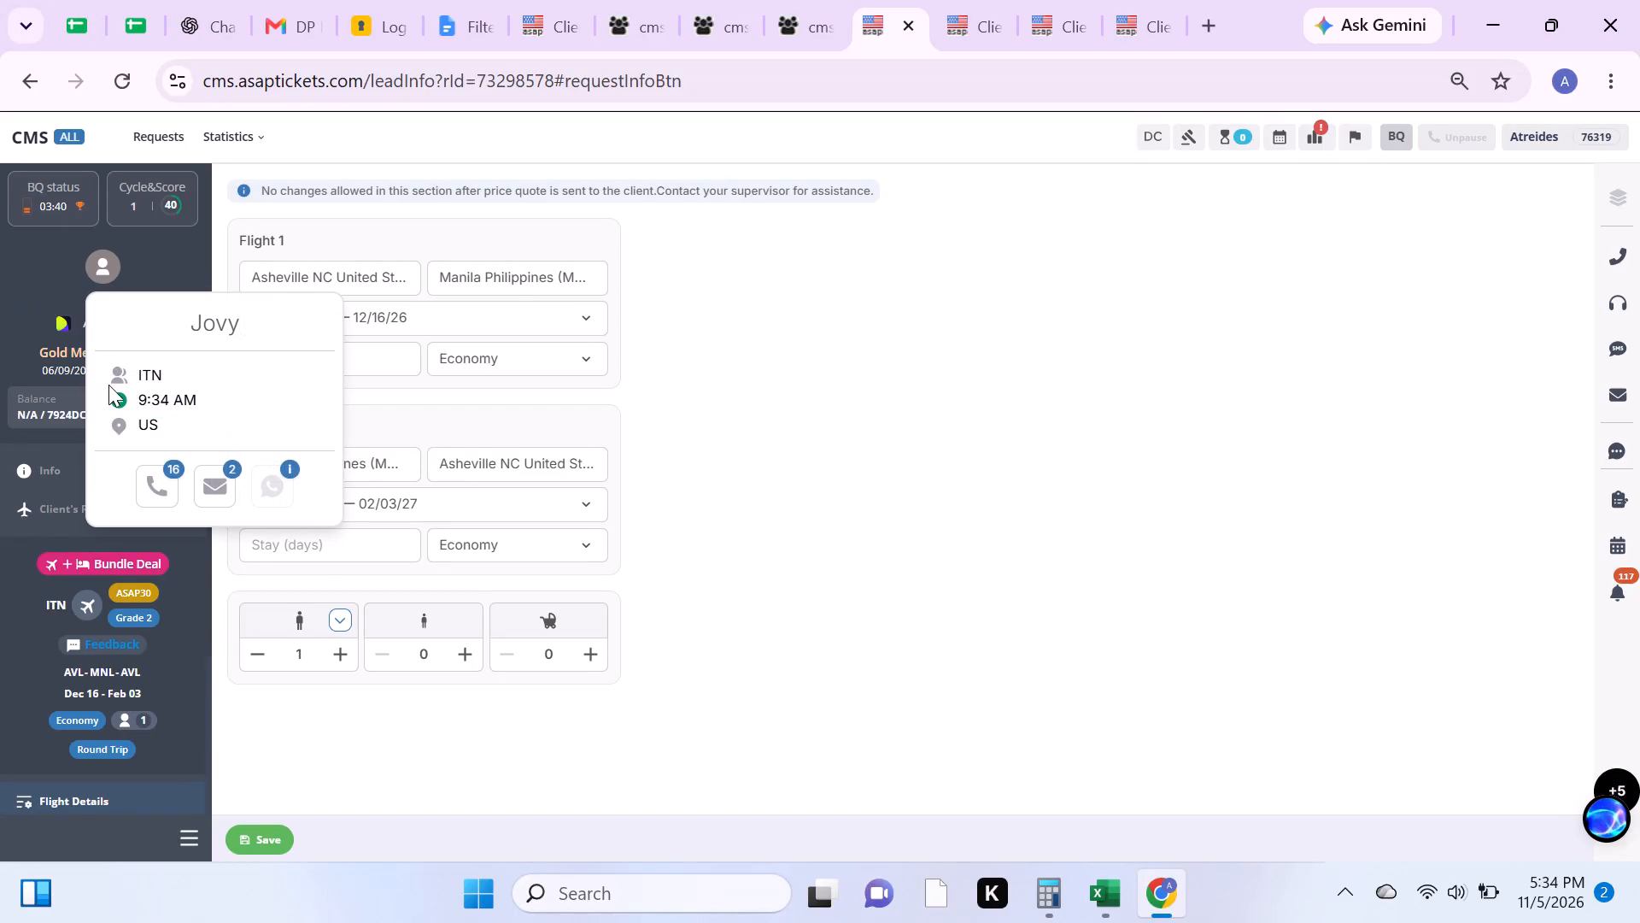
Open the feedback form for request 73298578 and search the feedback texts for "follow".
left_click(105, 642)
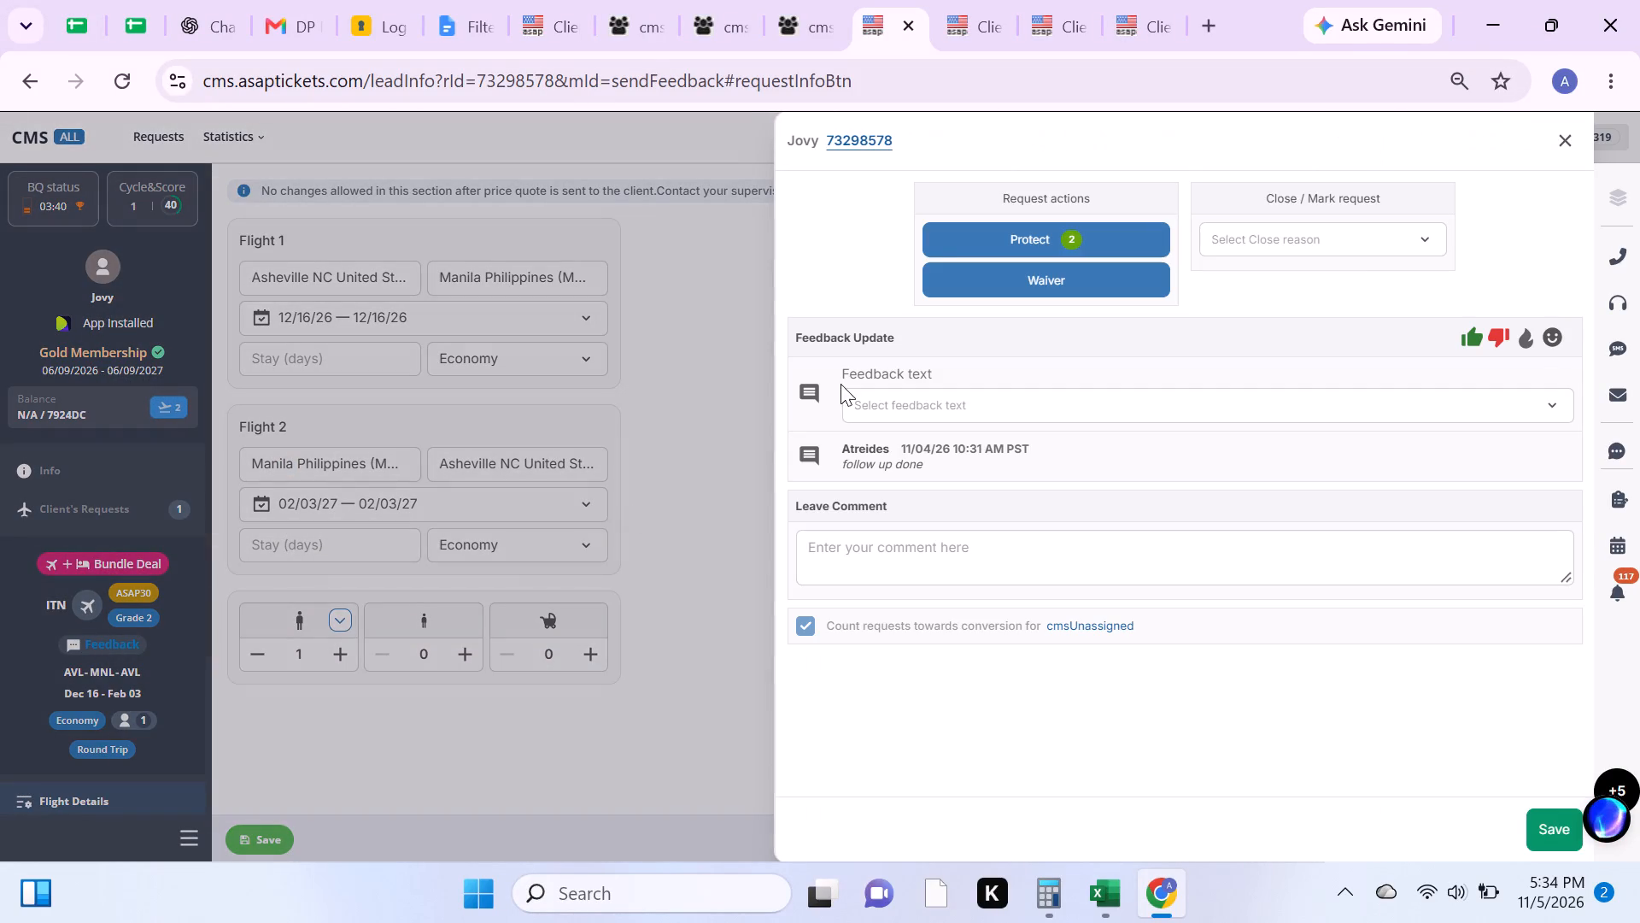
left_click(889, 416)
type("foll")
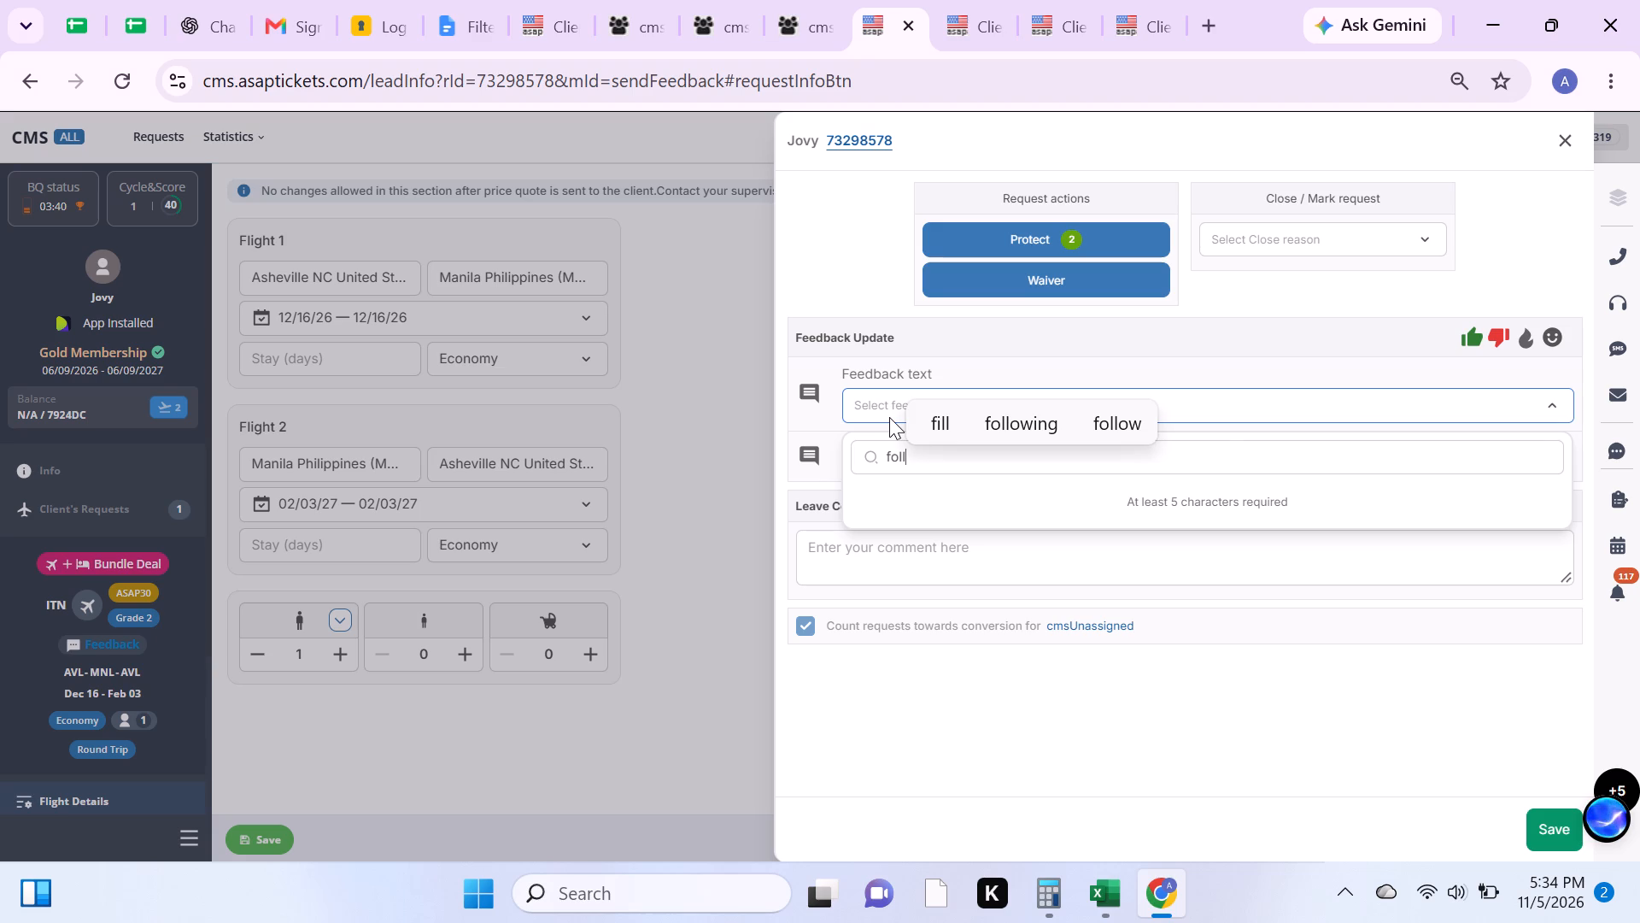
type("ow")
key("space")
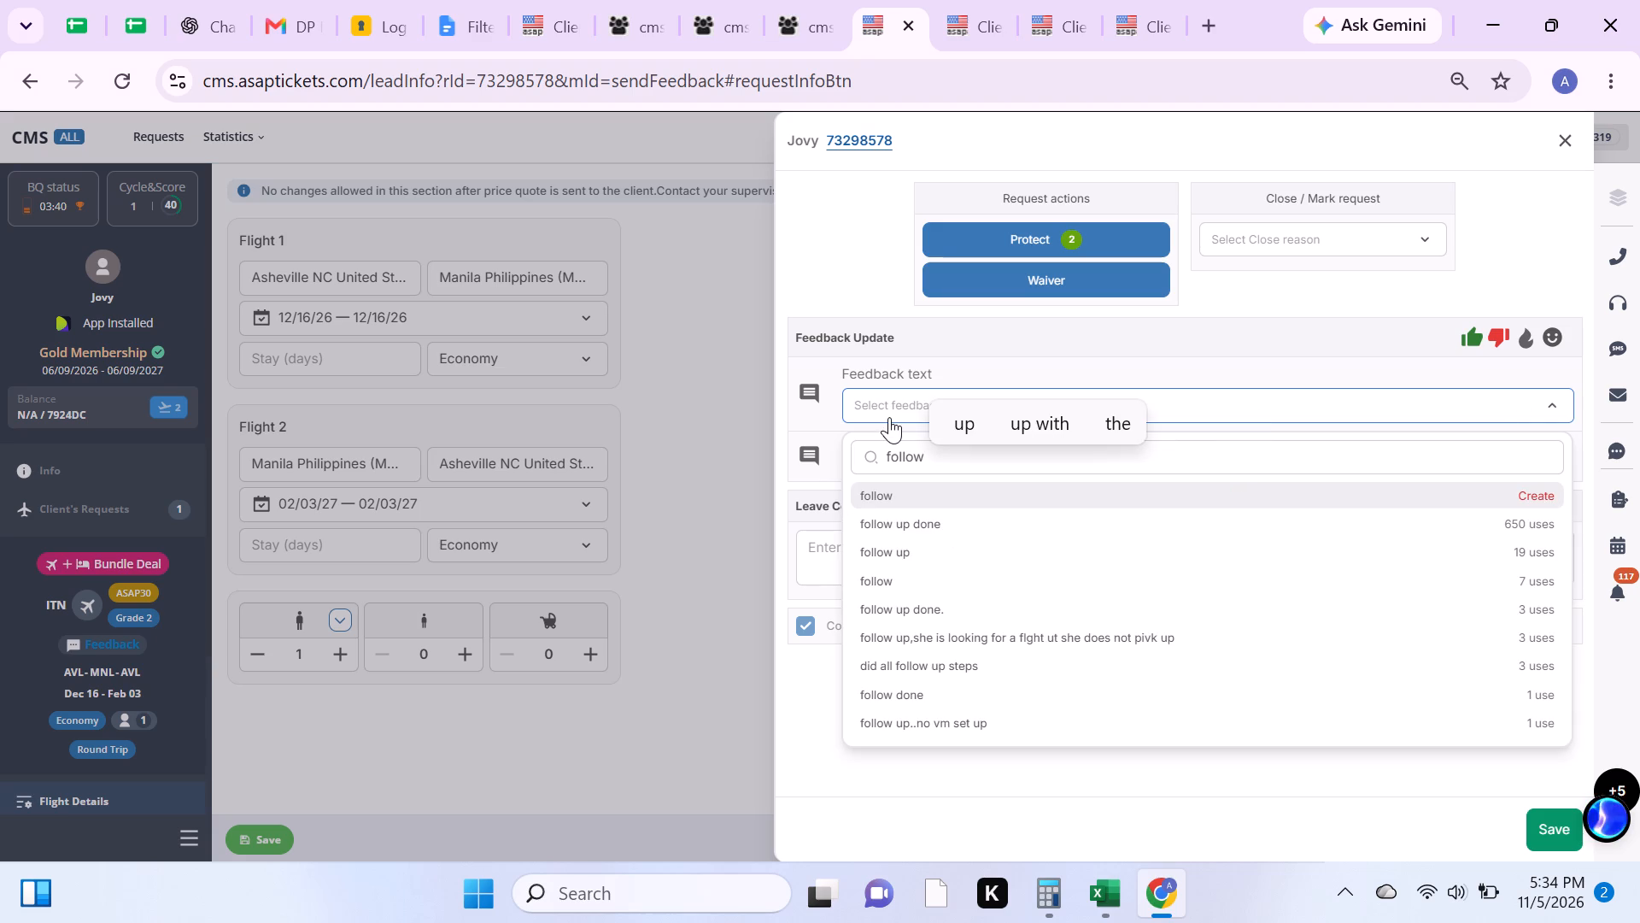
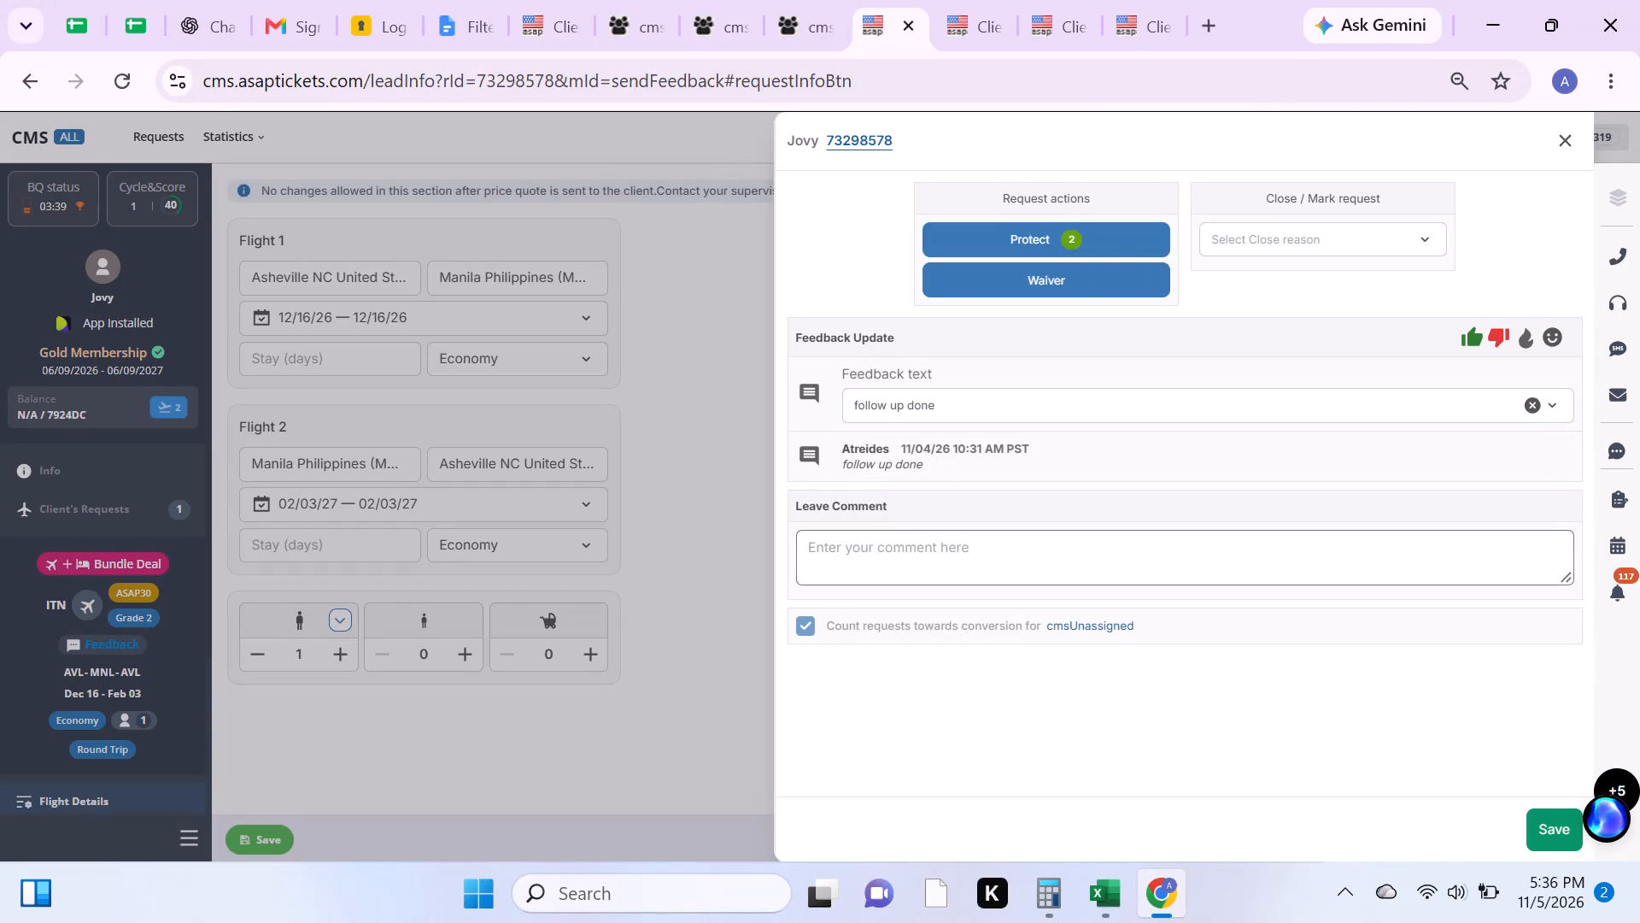
left_click(1551, 824)
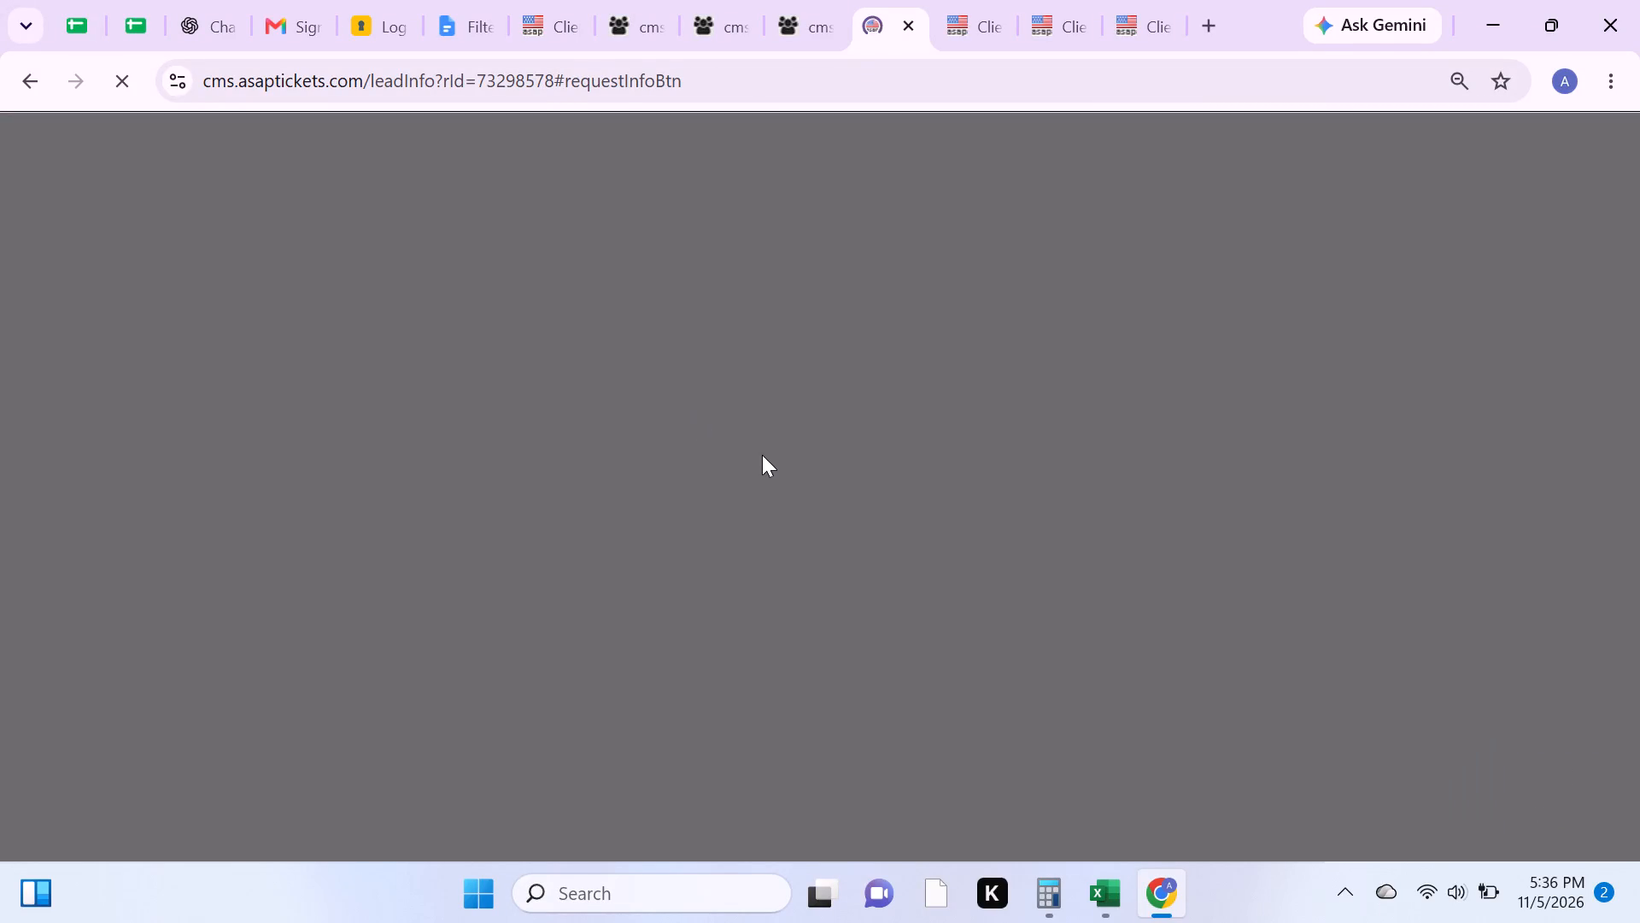
left_click_drag(202, 88, 671, 115)
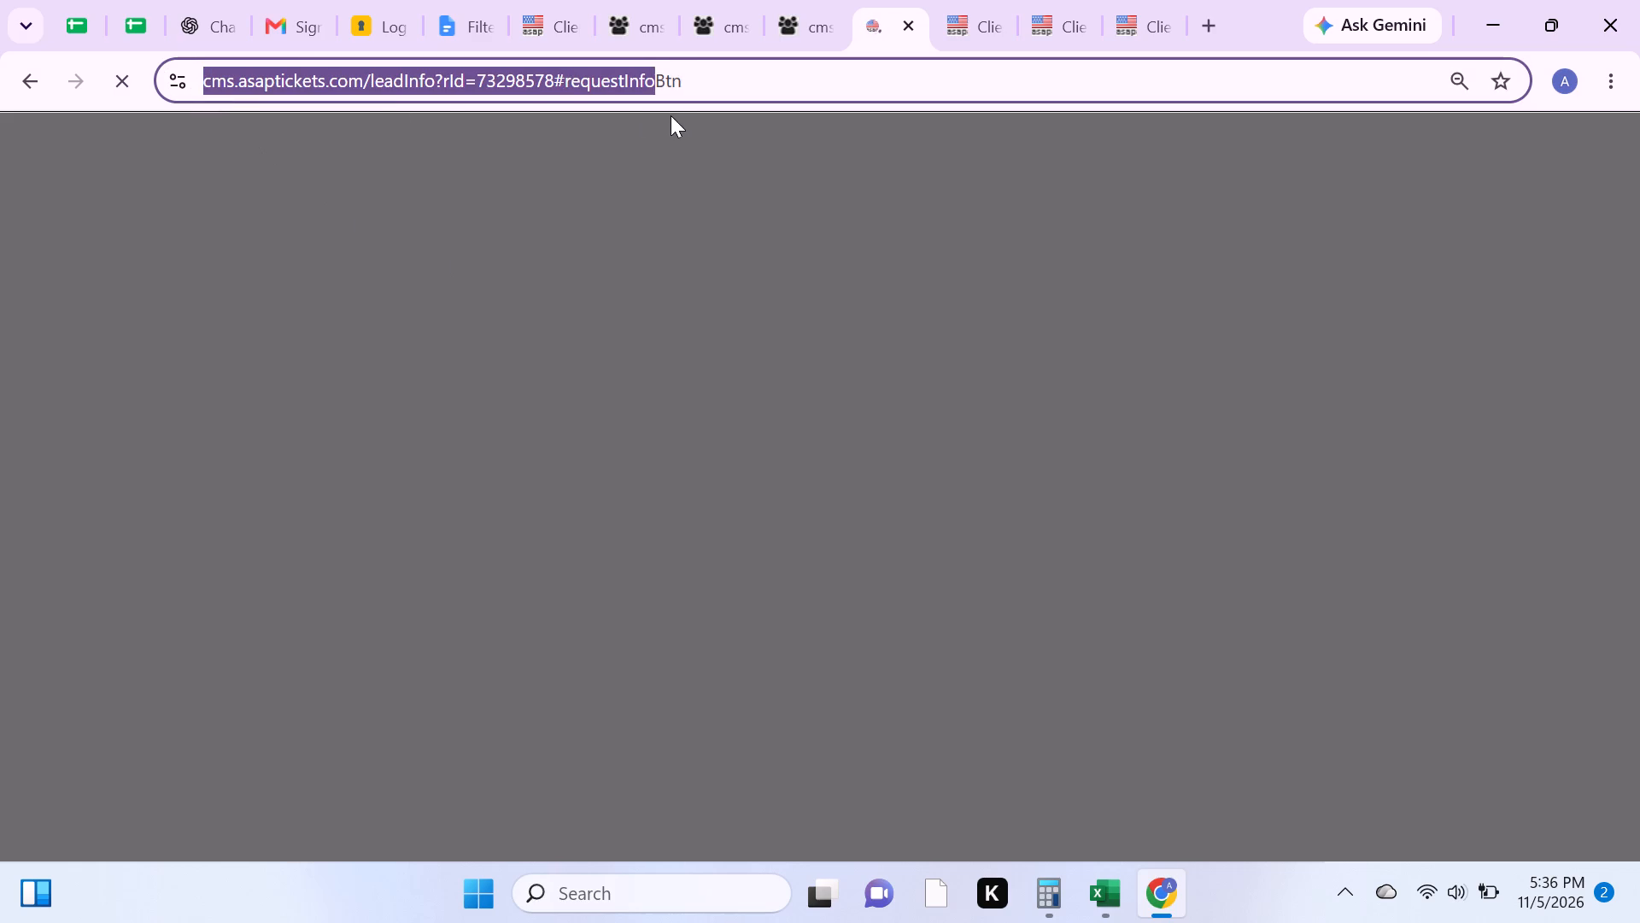
left_click_drag(671, 115, 687, 115)
key("ctrl+c")
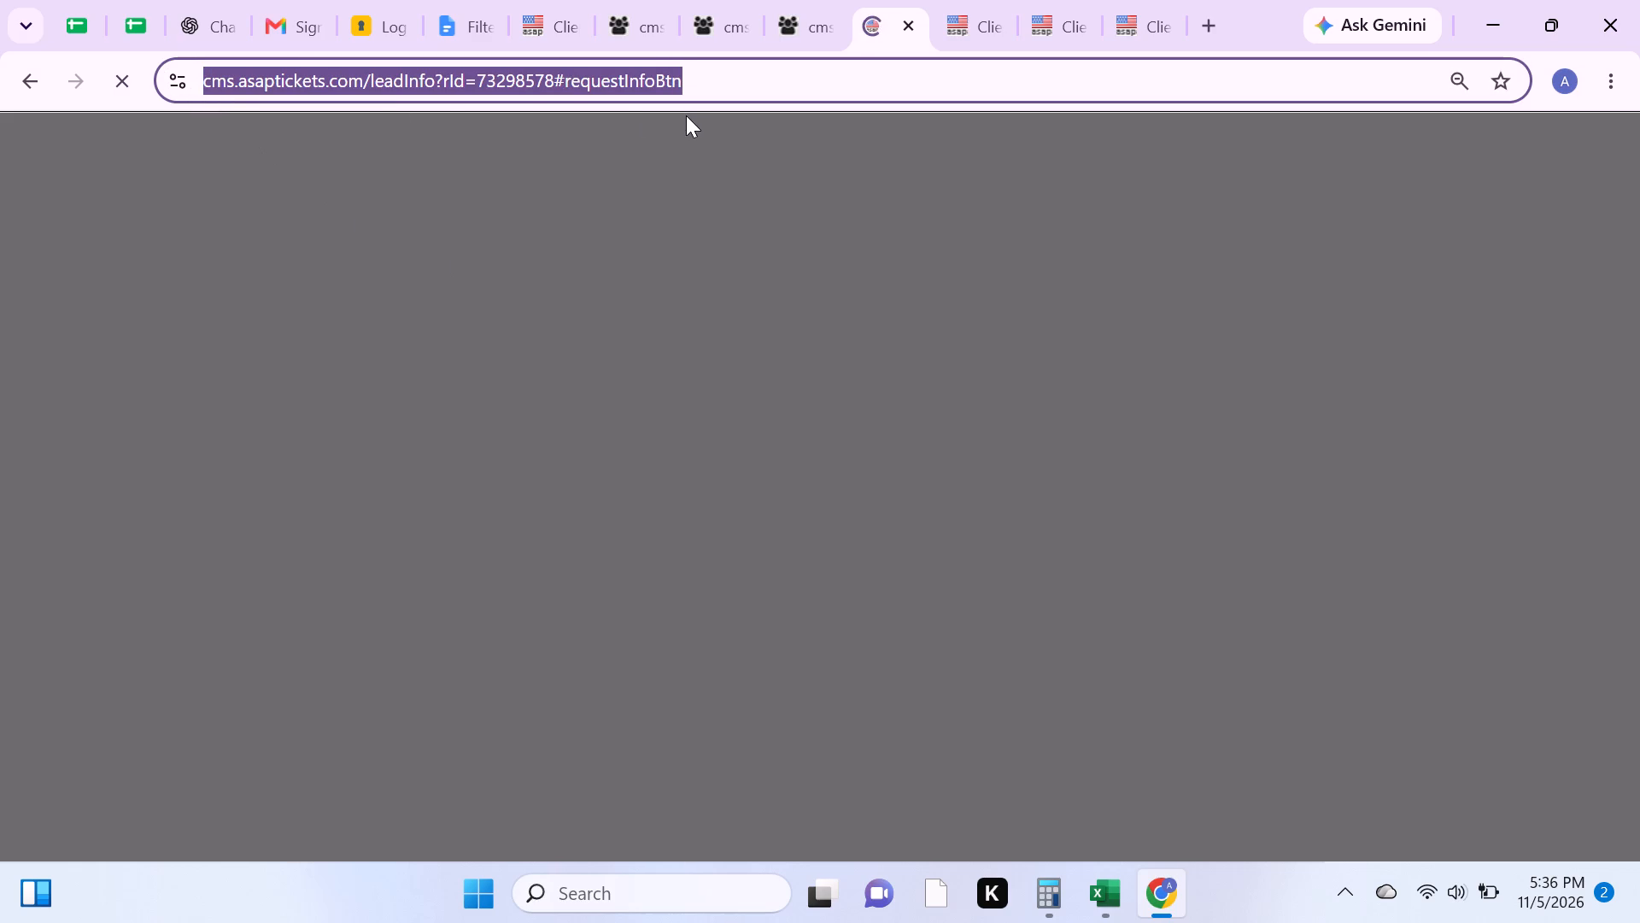
left_click(79, 14)
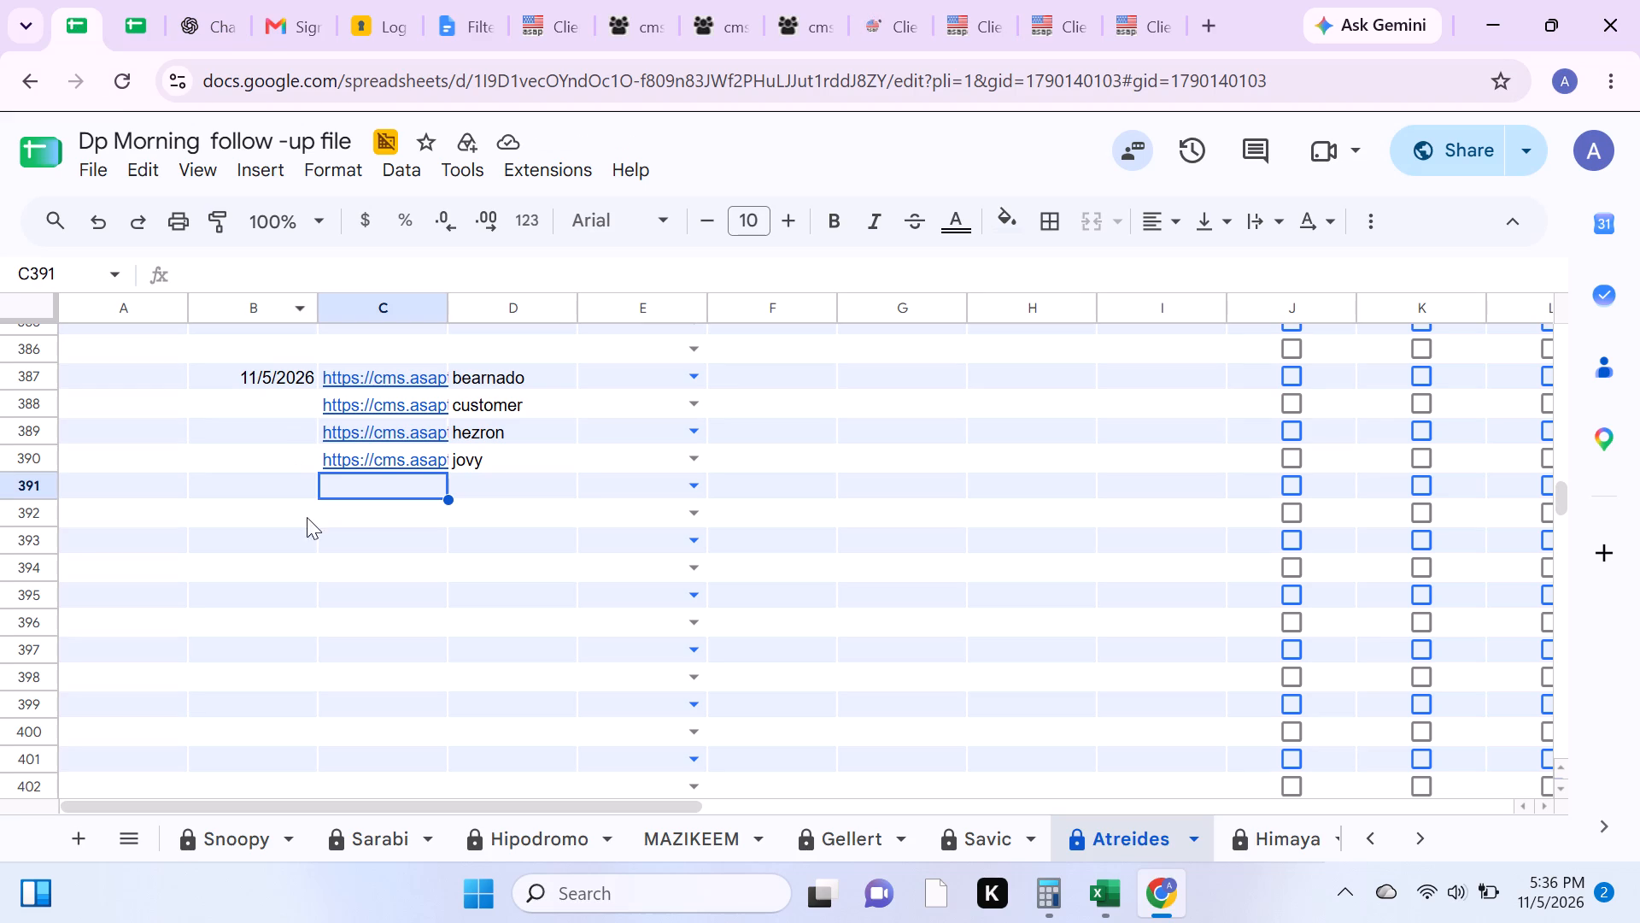
key("ctrl+v")
left_click(478, 487)
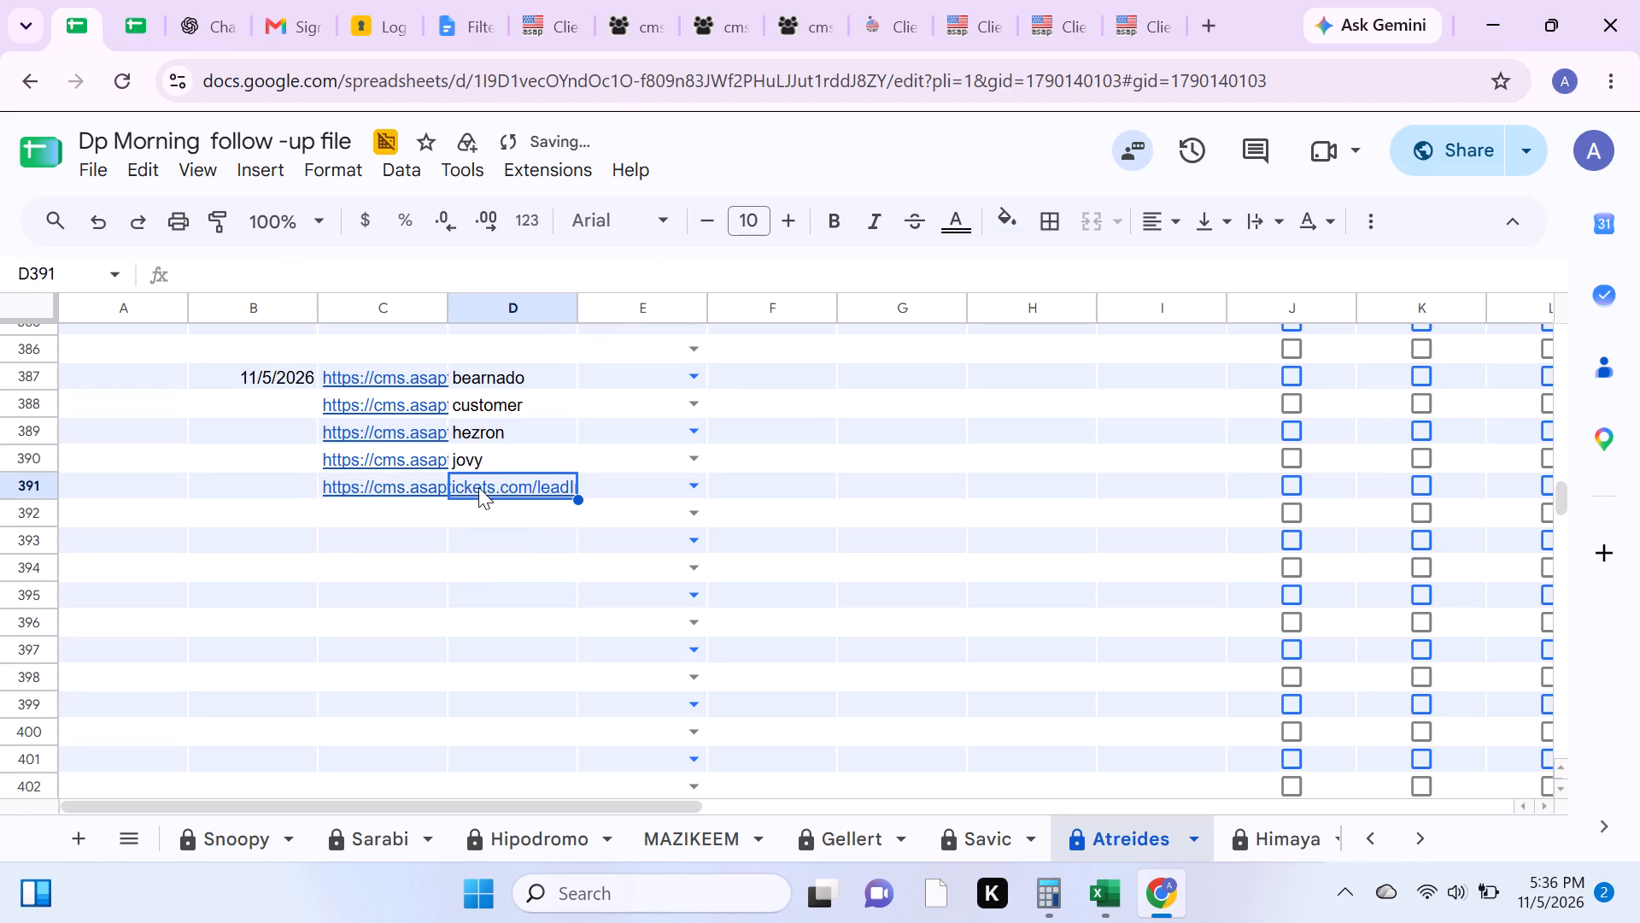
type("jovy")
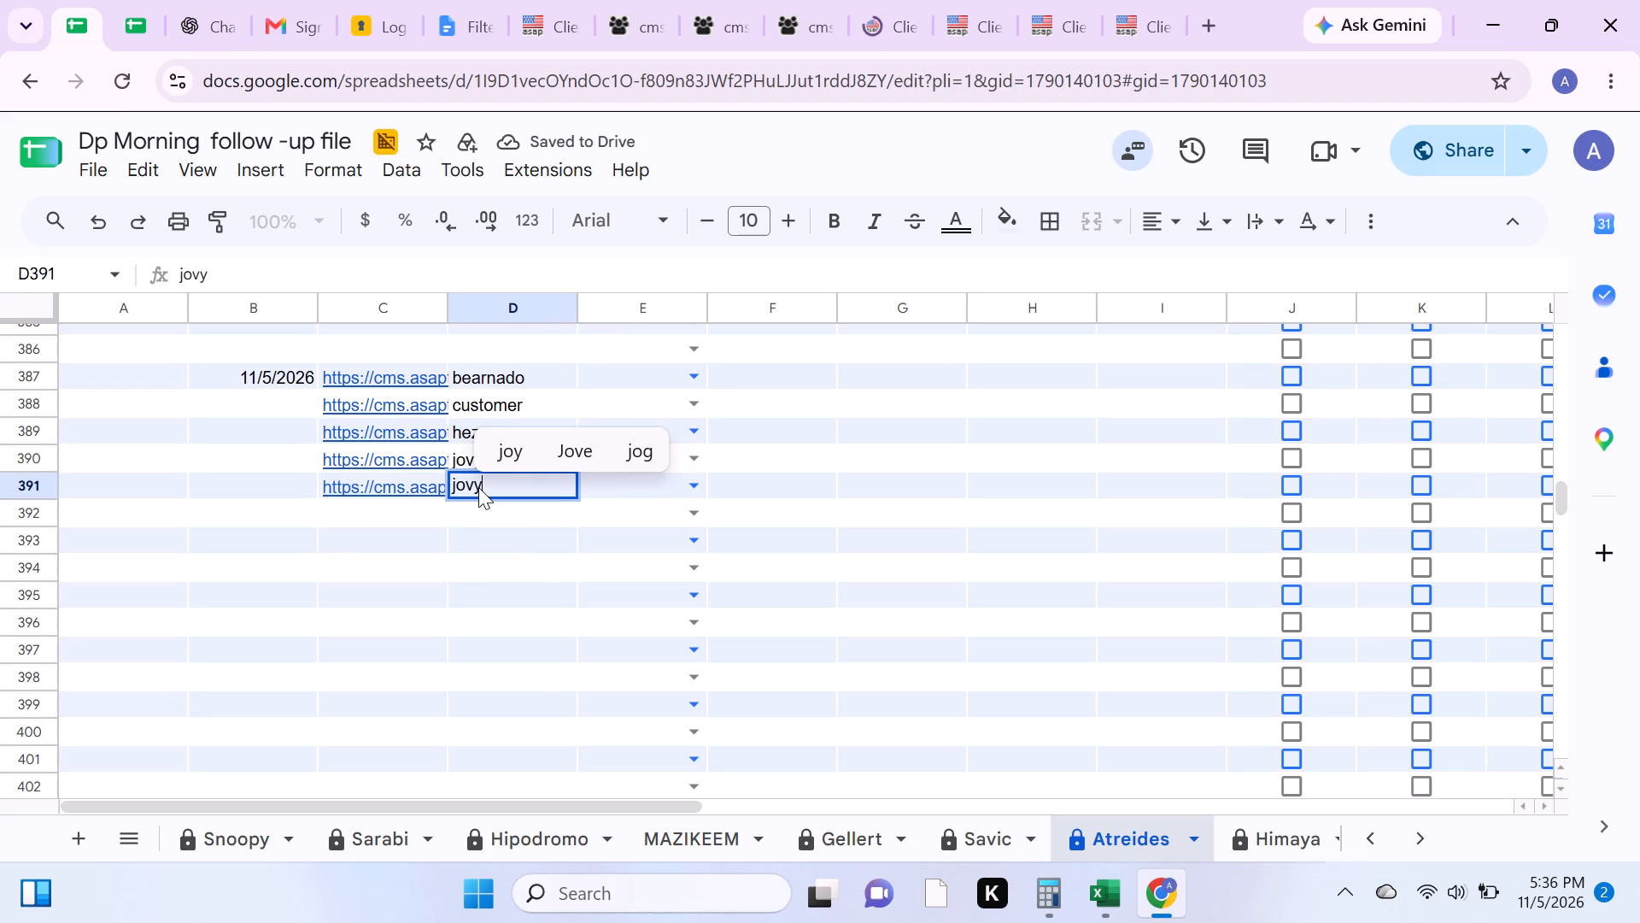
left_click(397, 515)
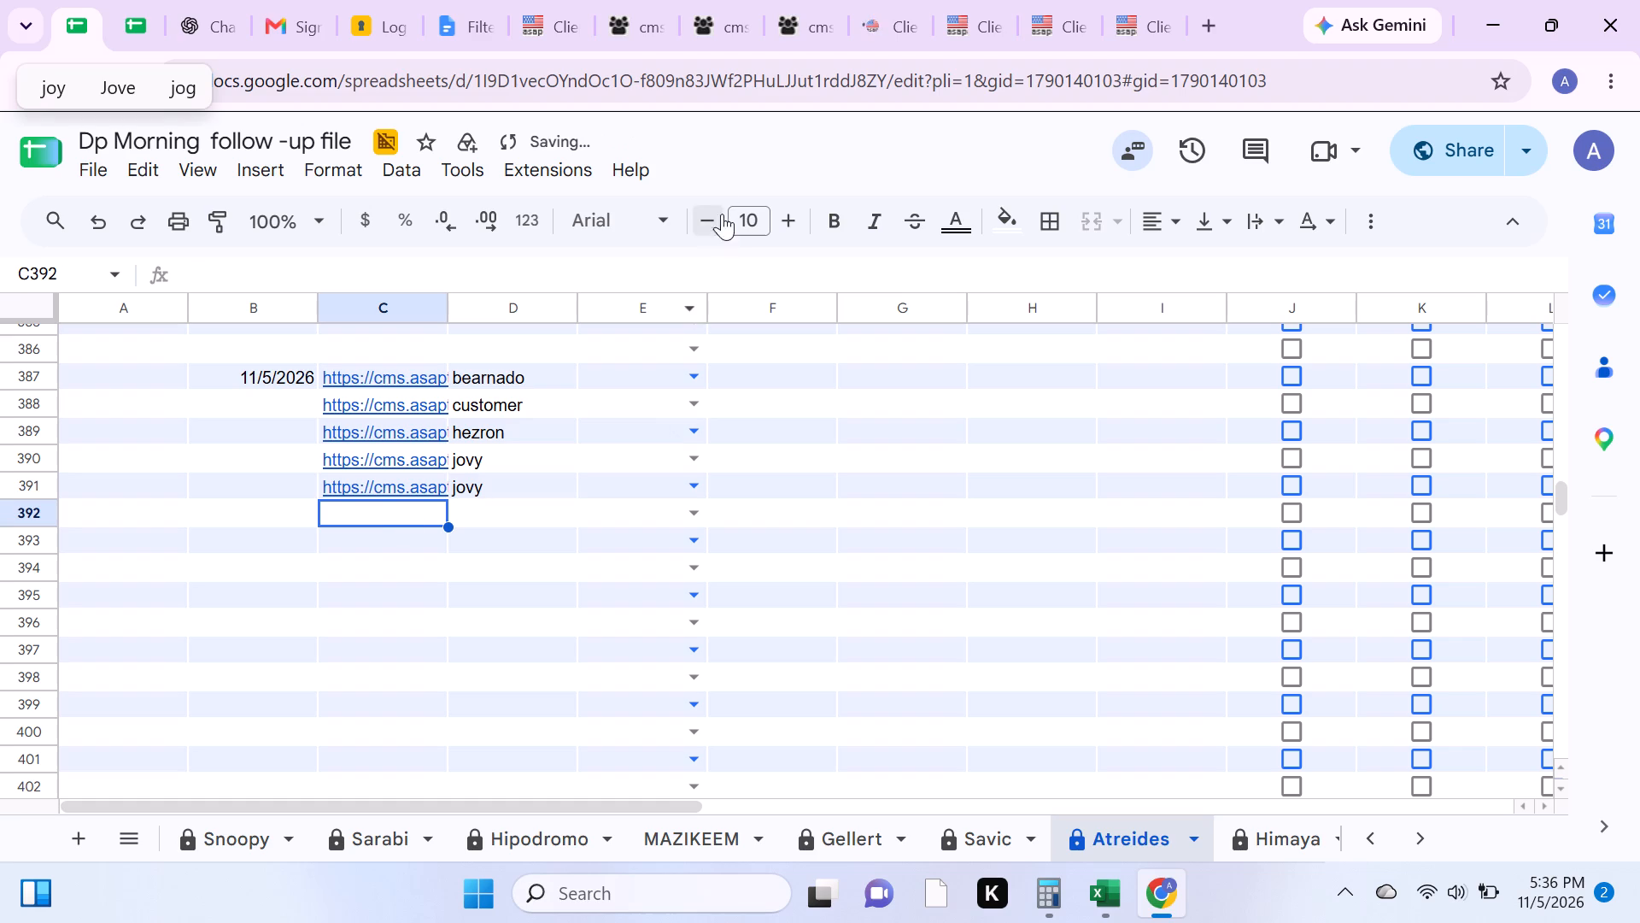
left_click(976, 25)
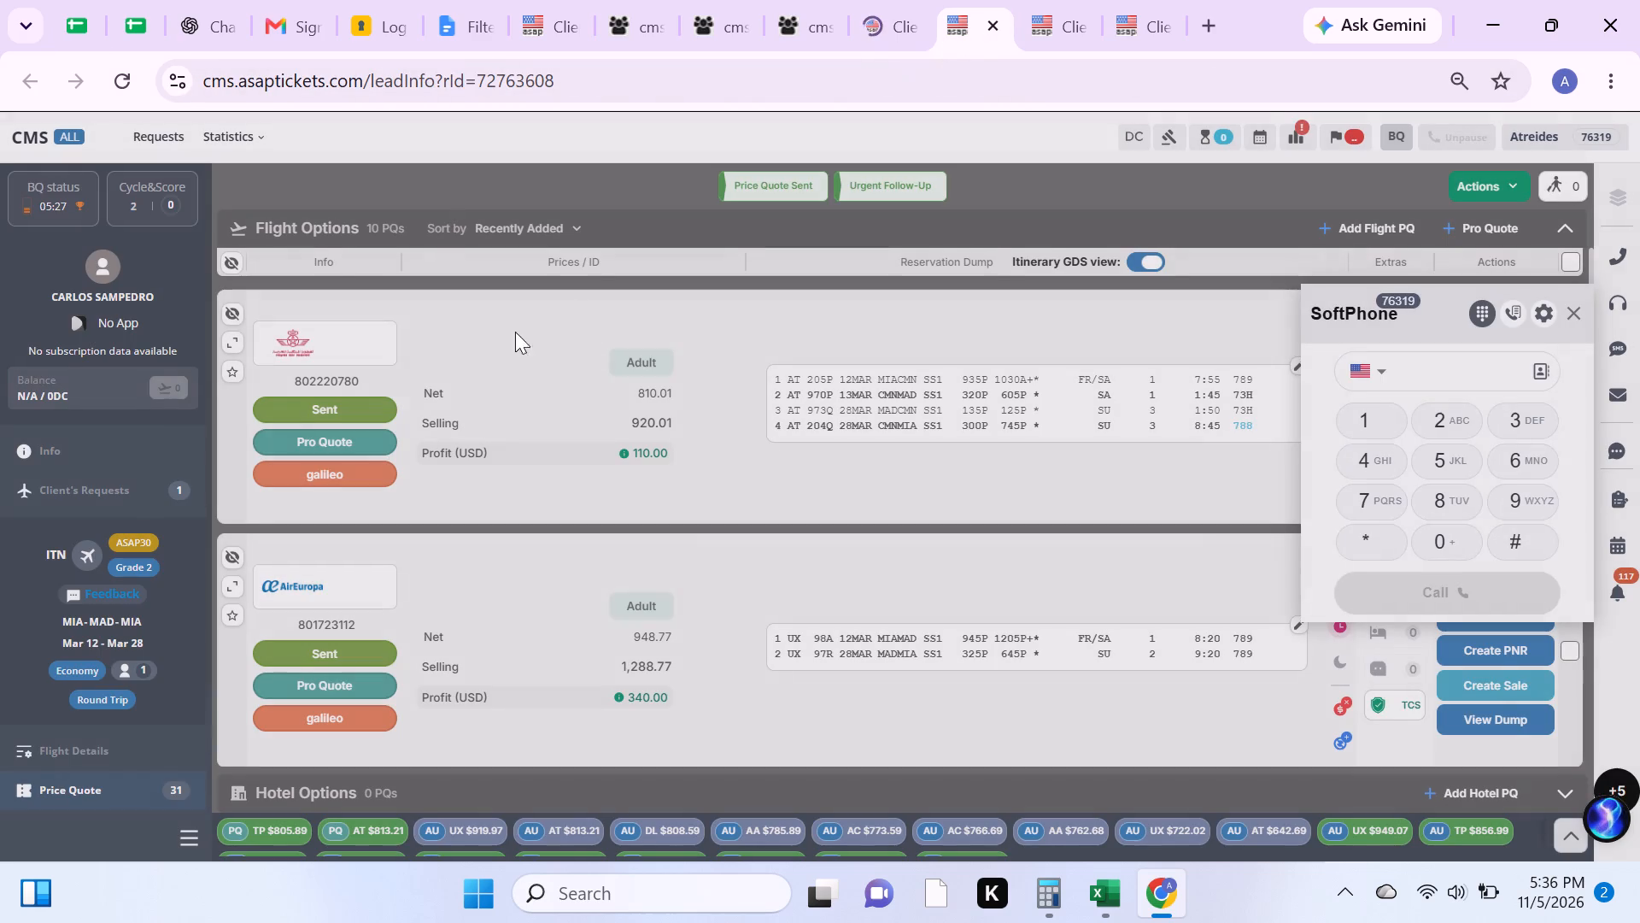
left_click(128, 737)
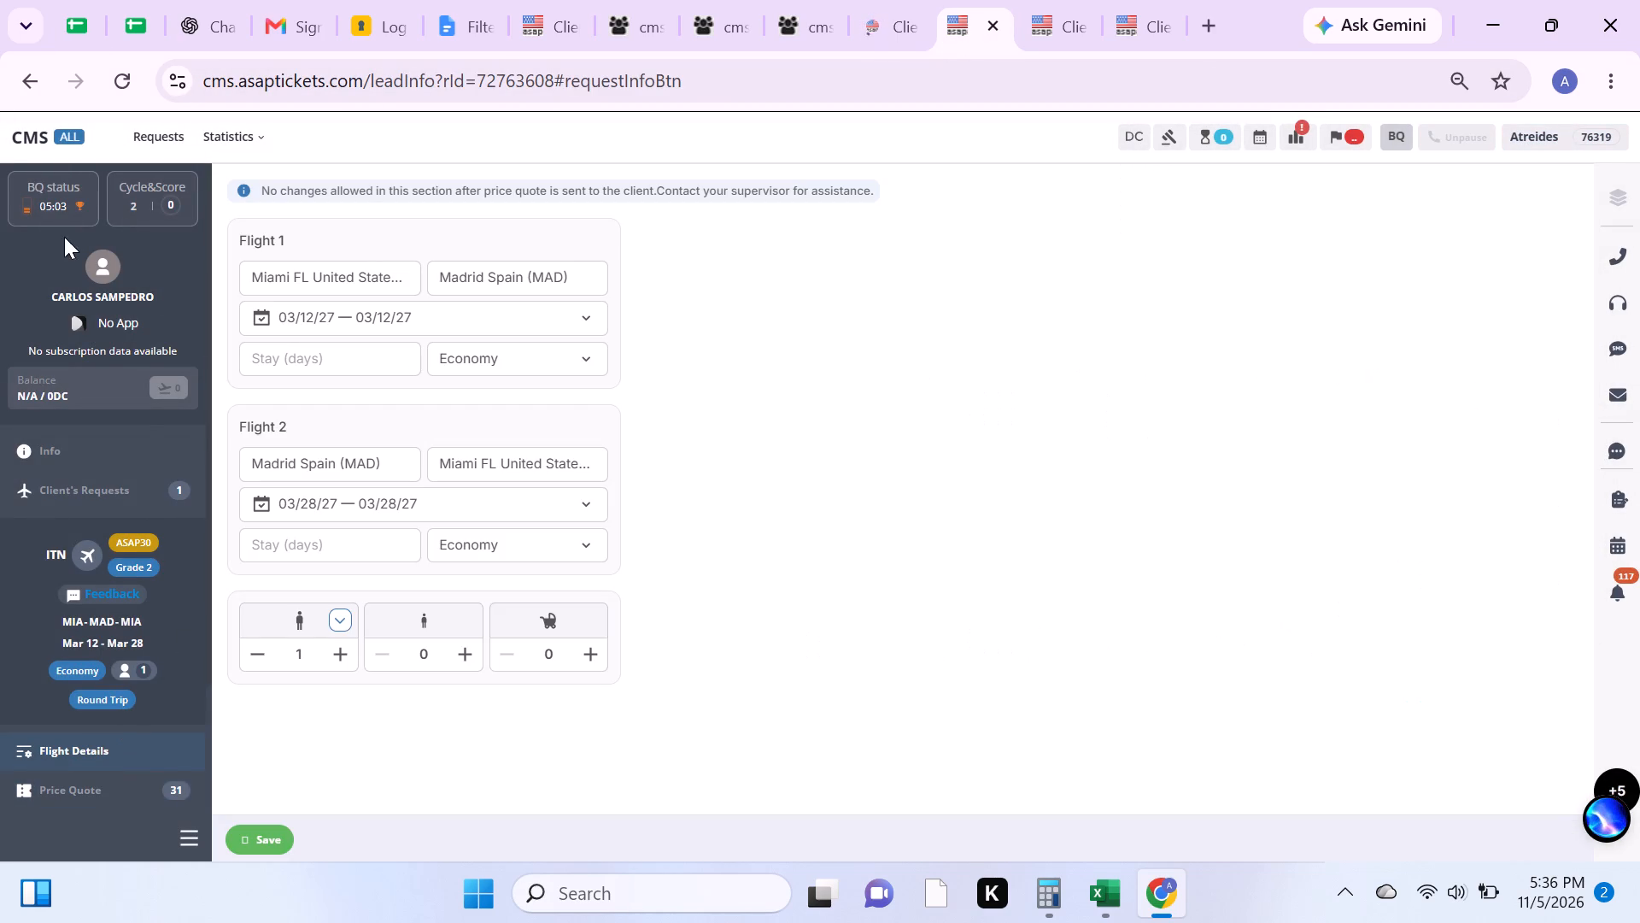
left_click(147, 494)
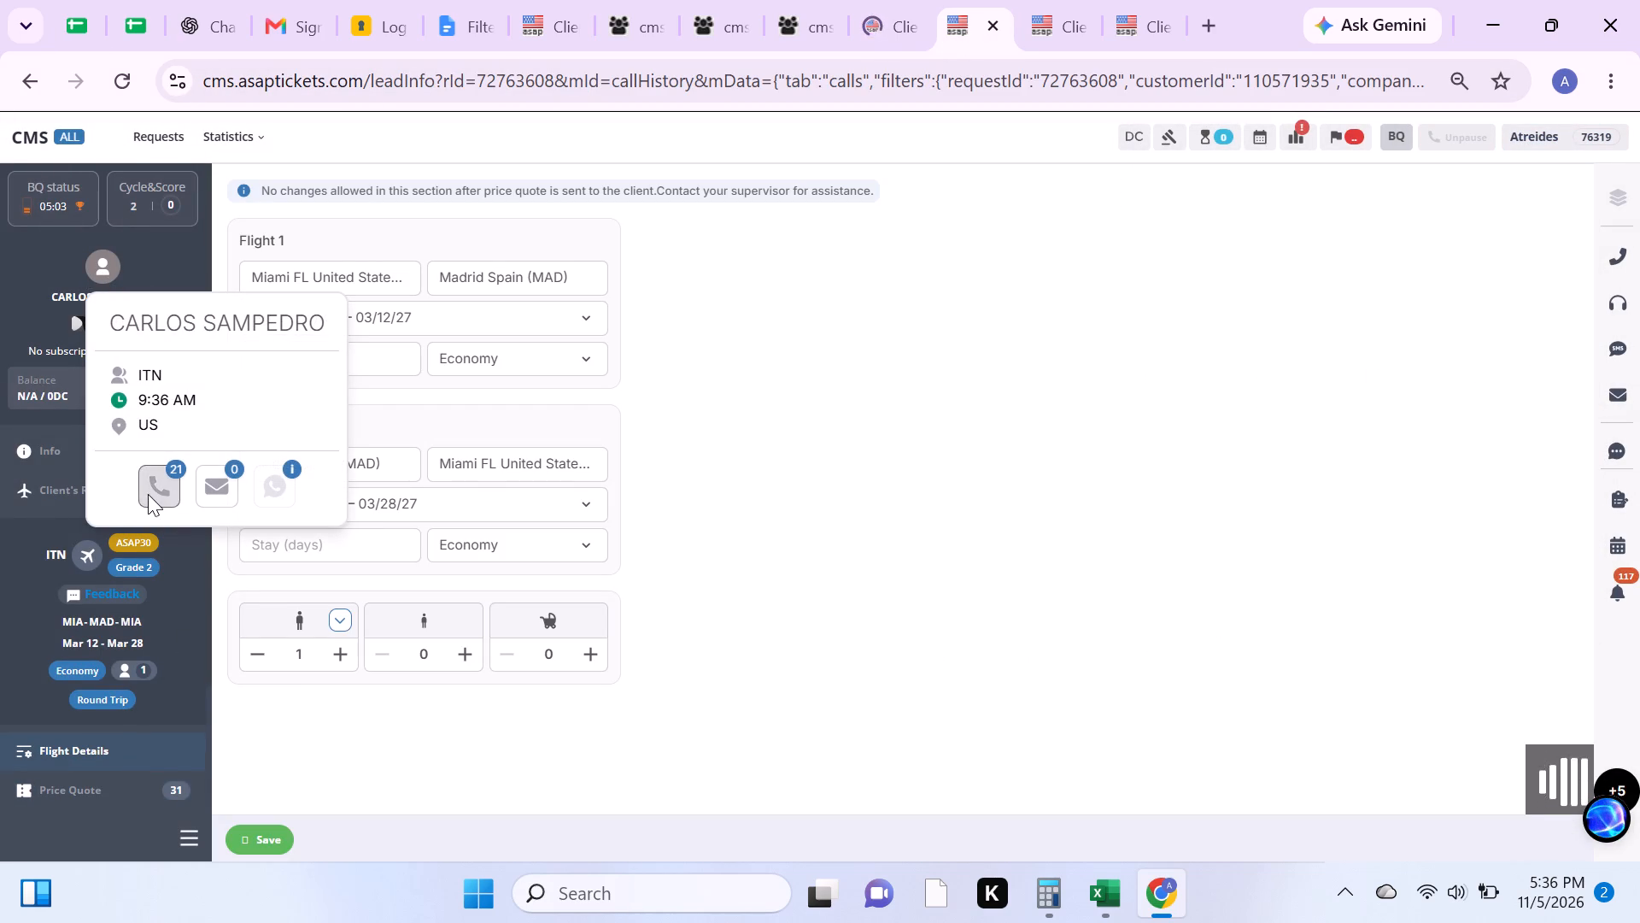
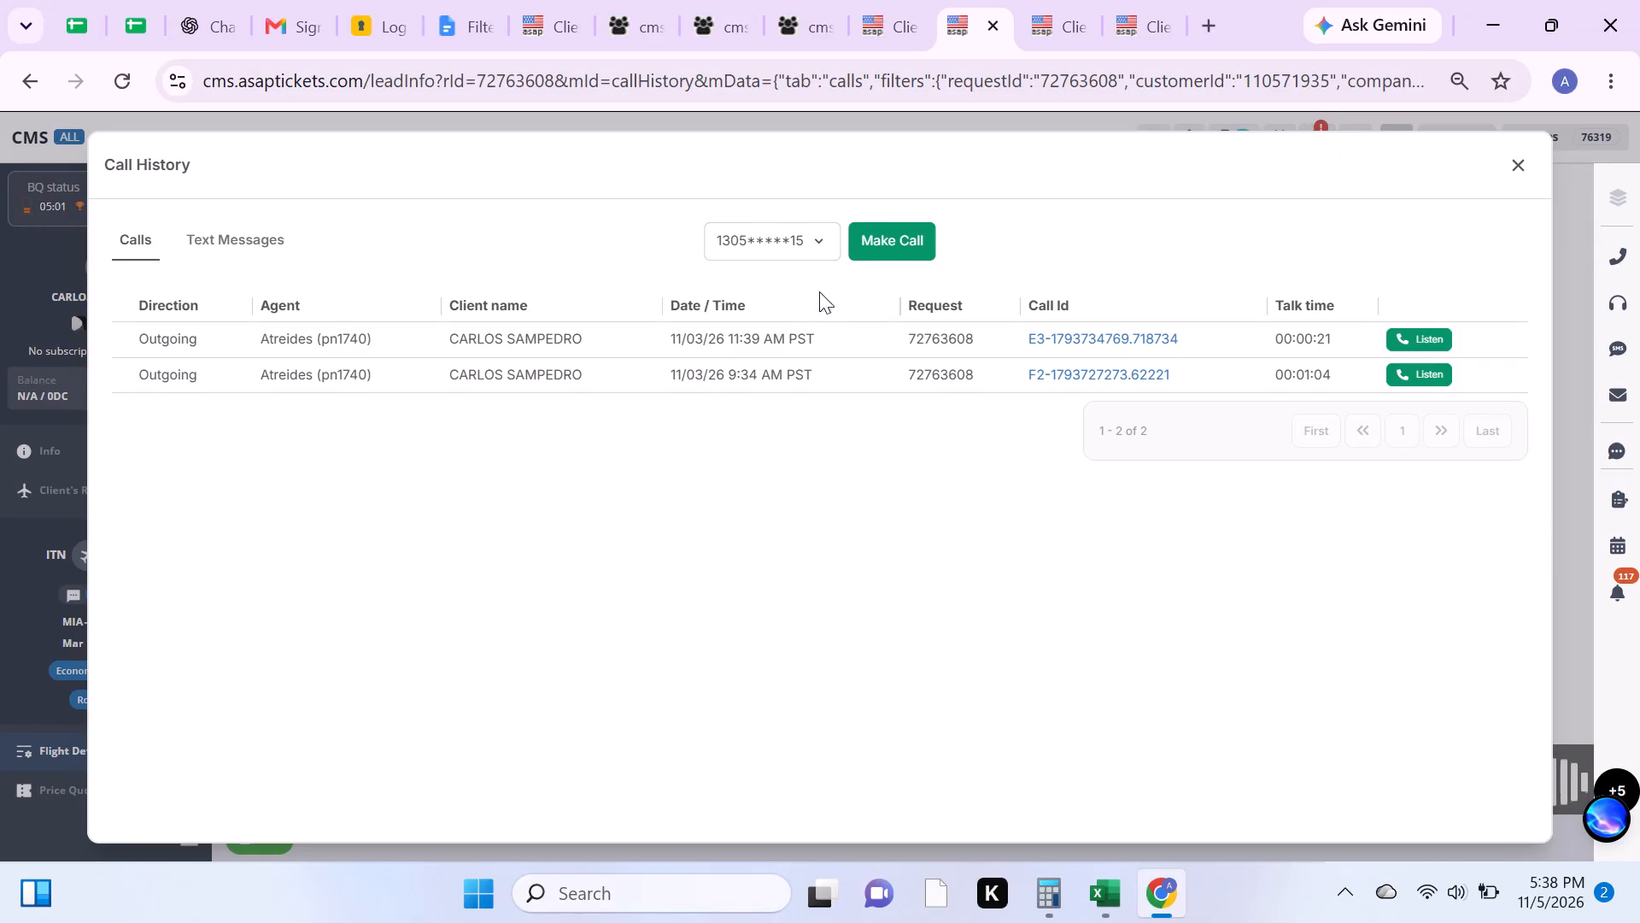
left_click(872, 247)
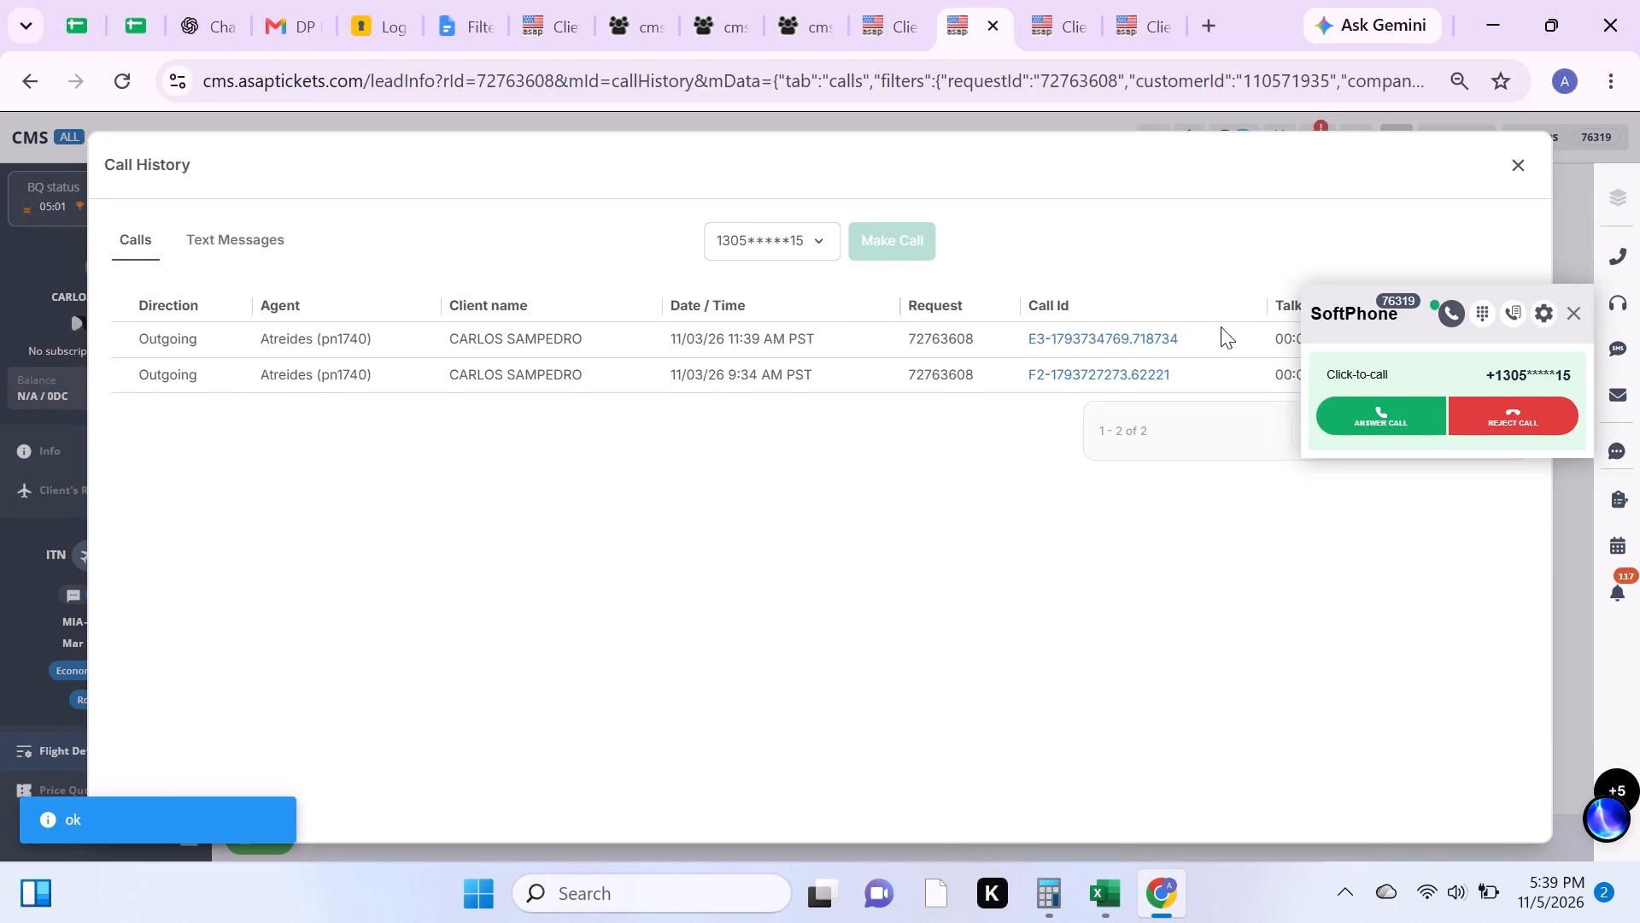
left_click(1351, 411)
left_click(1520, 161)
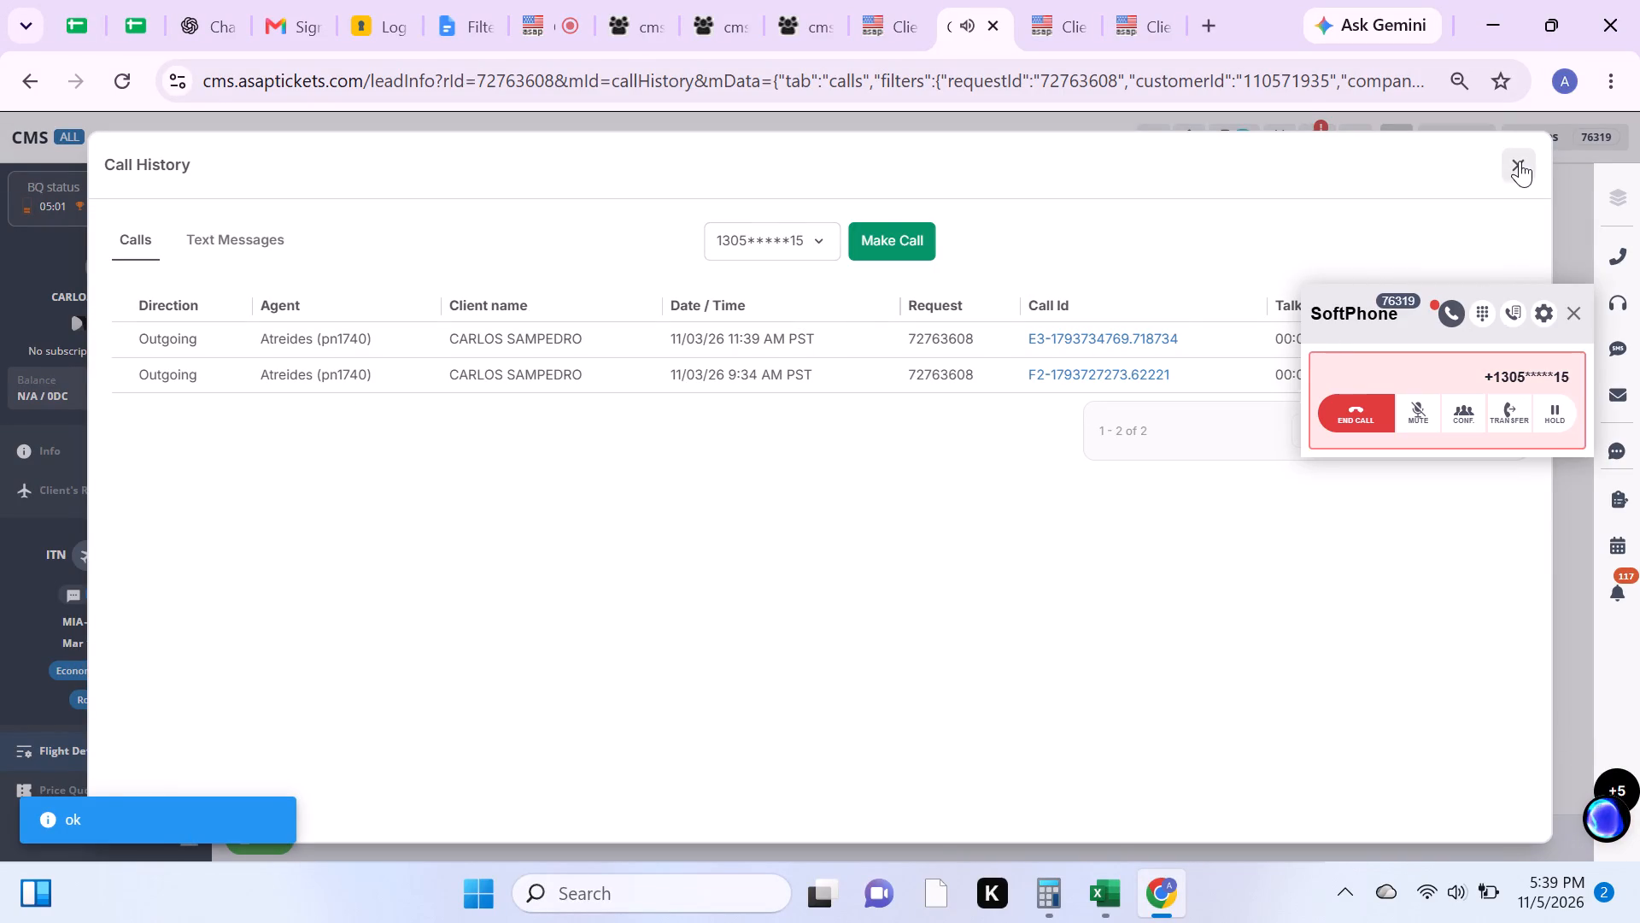
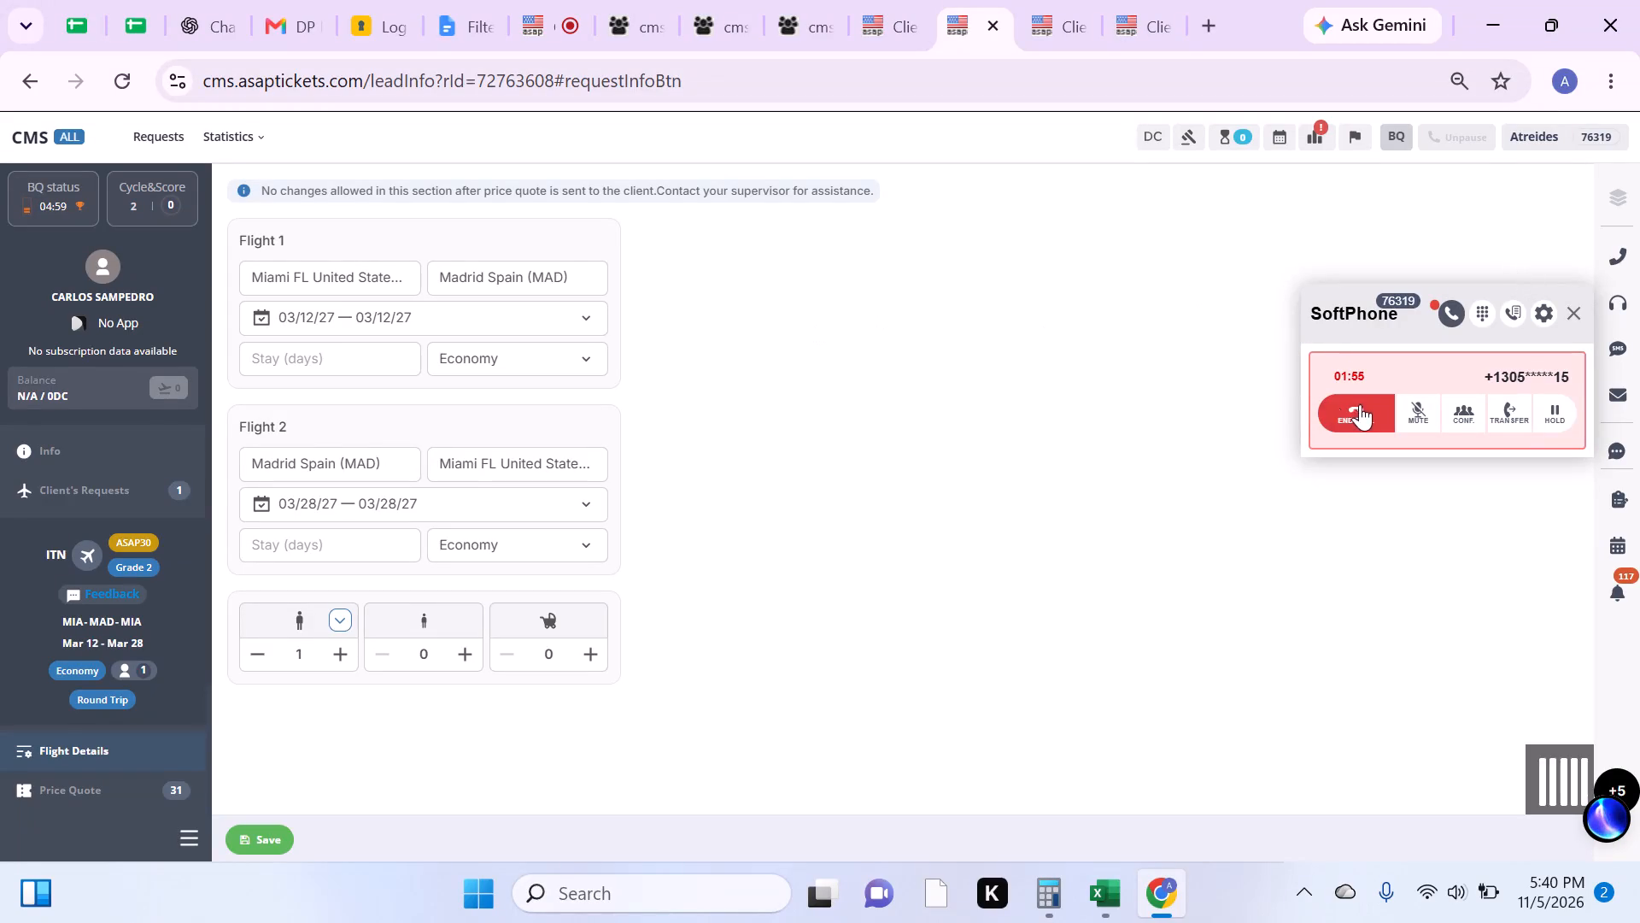
left_click(1361, 405)
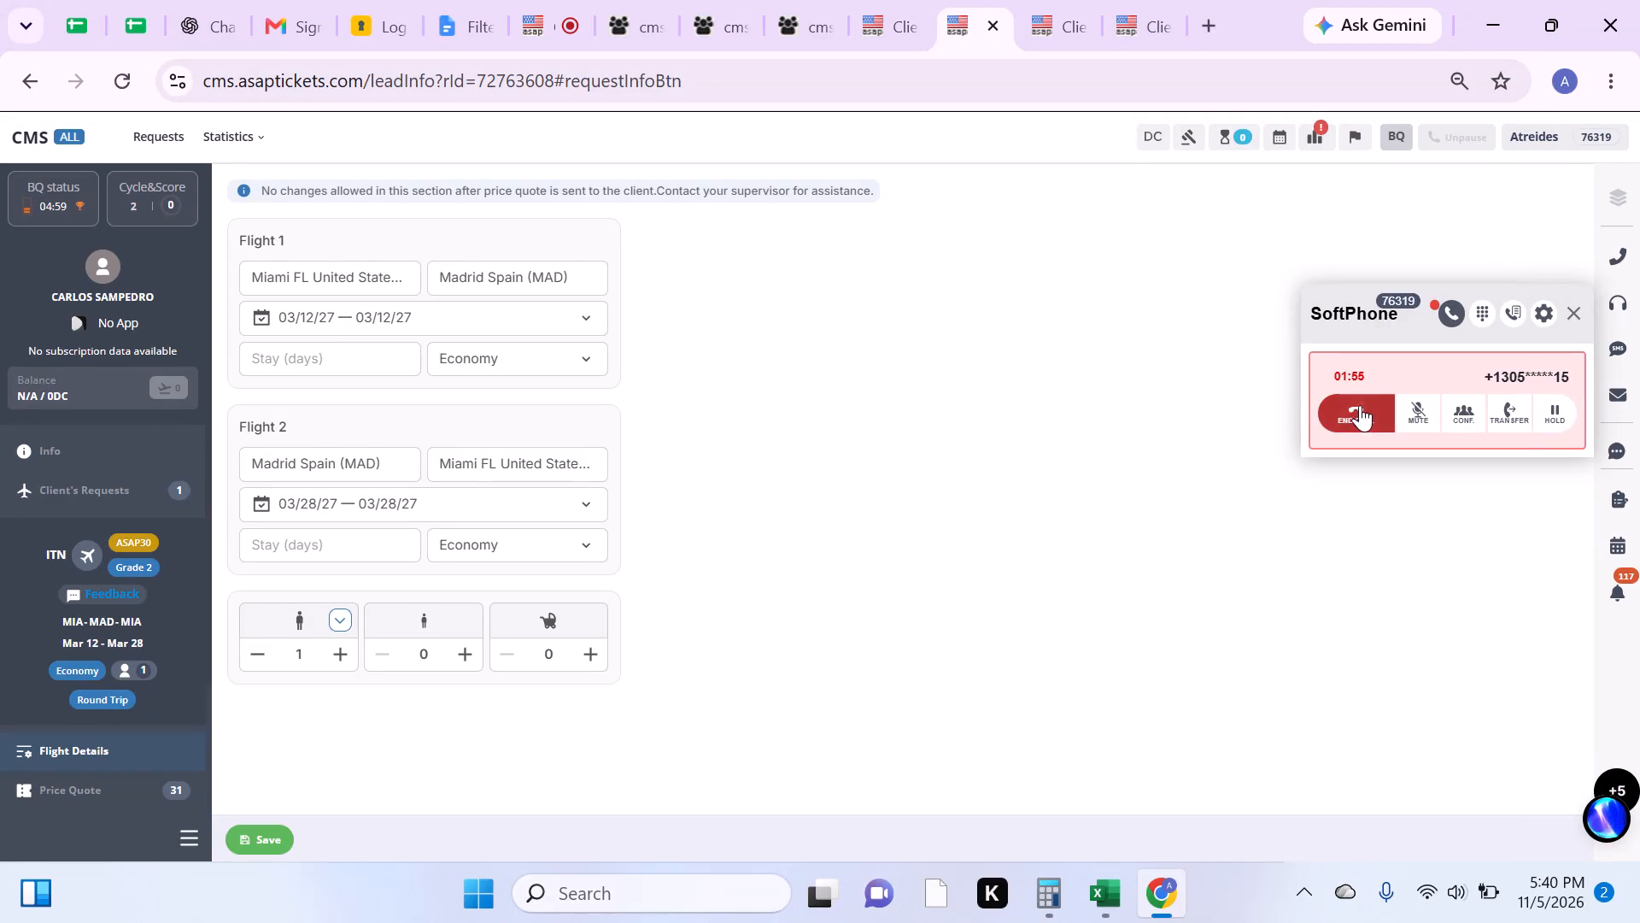
left_click(1575, 301)
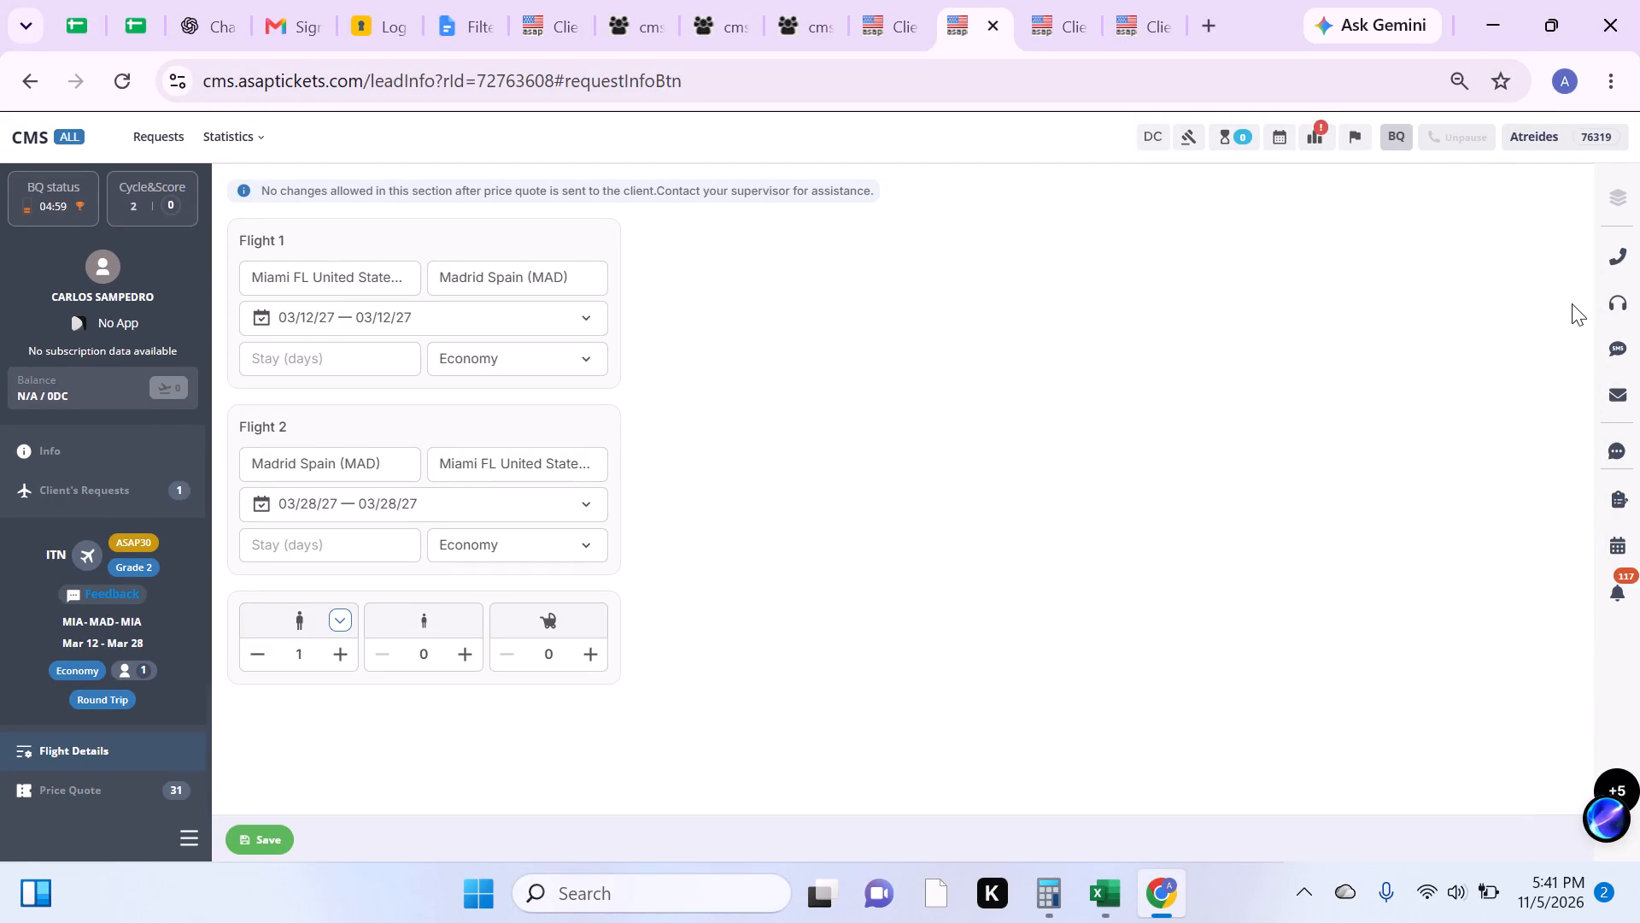
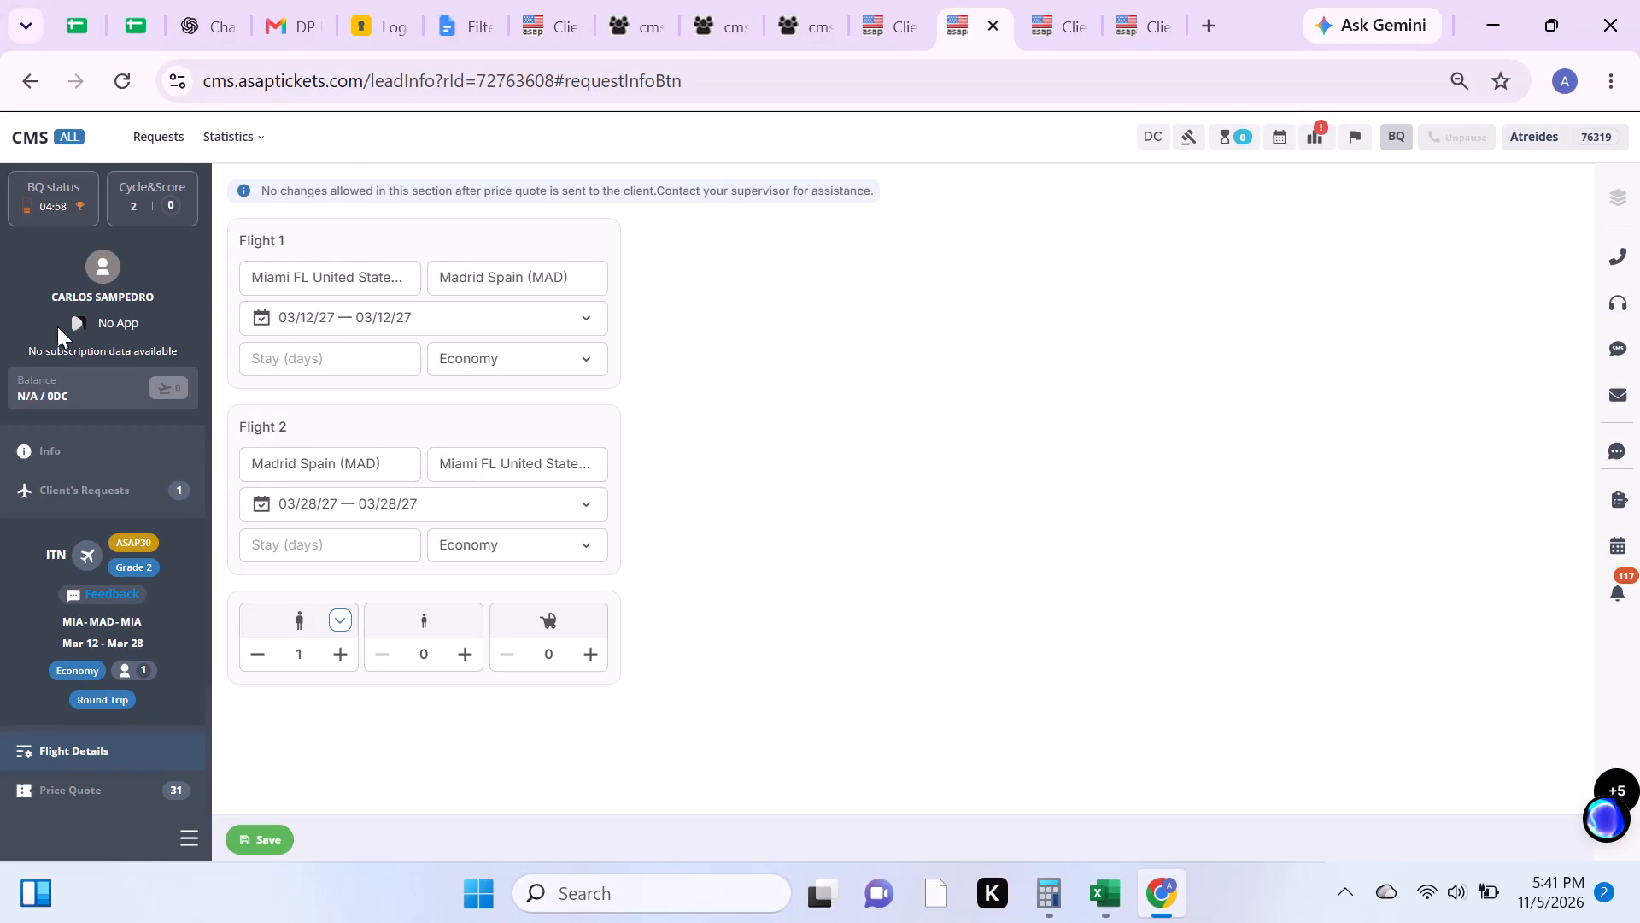
left_click(225, 479)
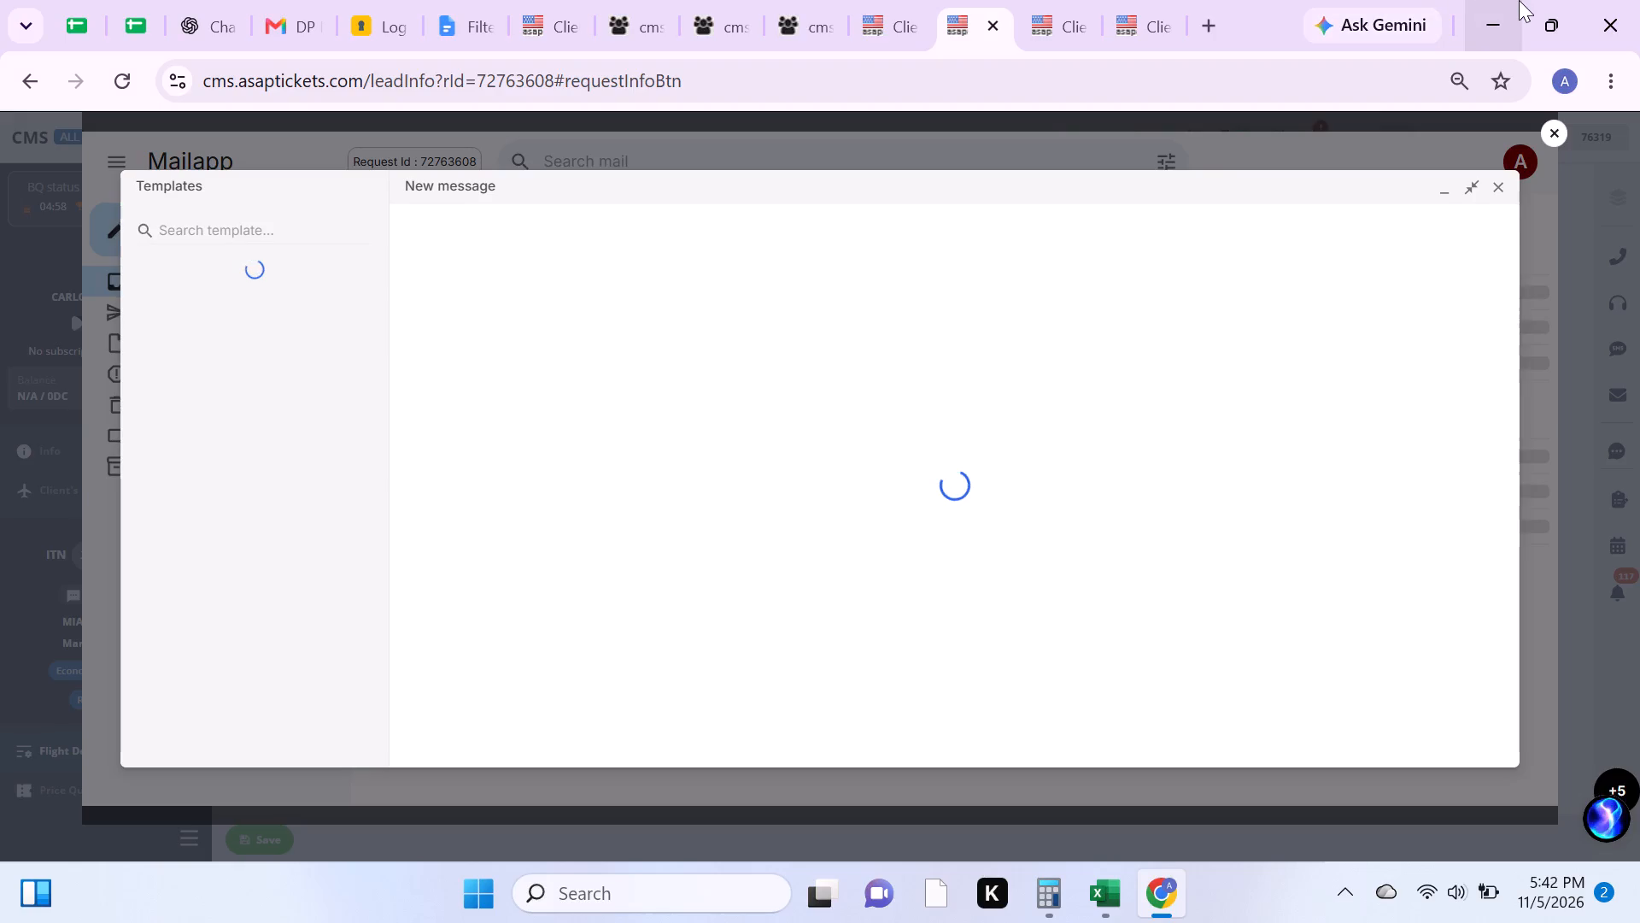
Delete the browser's all-time browsing history, cookies and site data, cached images and files, and download history.
left_click(1610, 83)
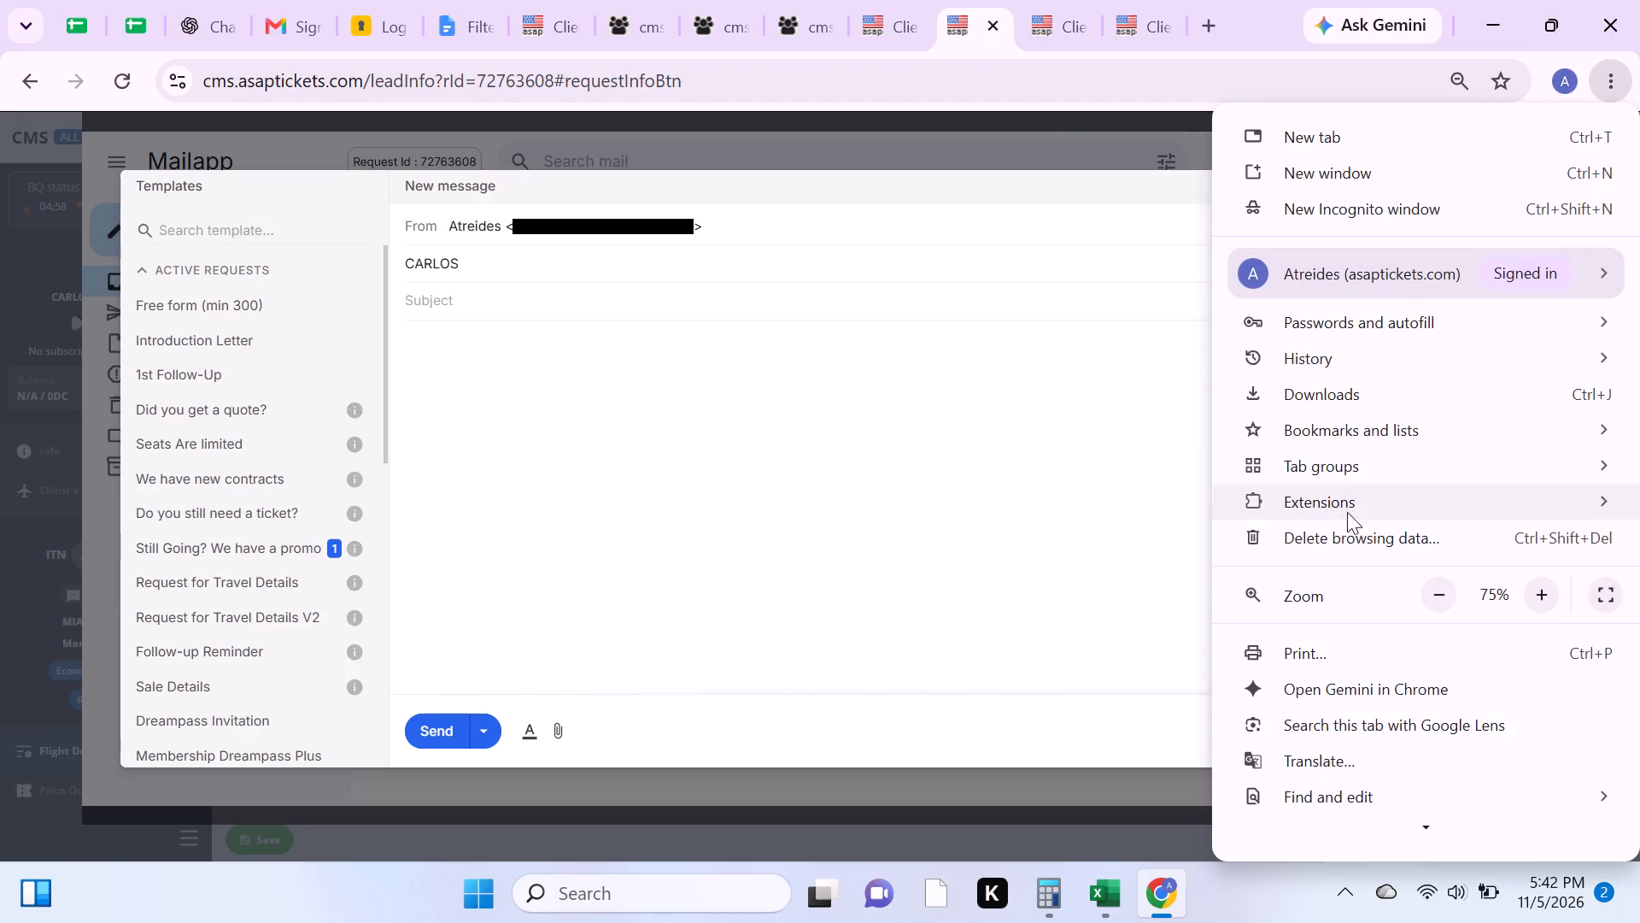
left_click(1347, 540)
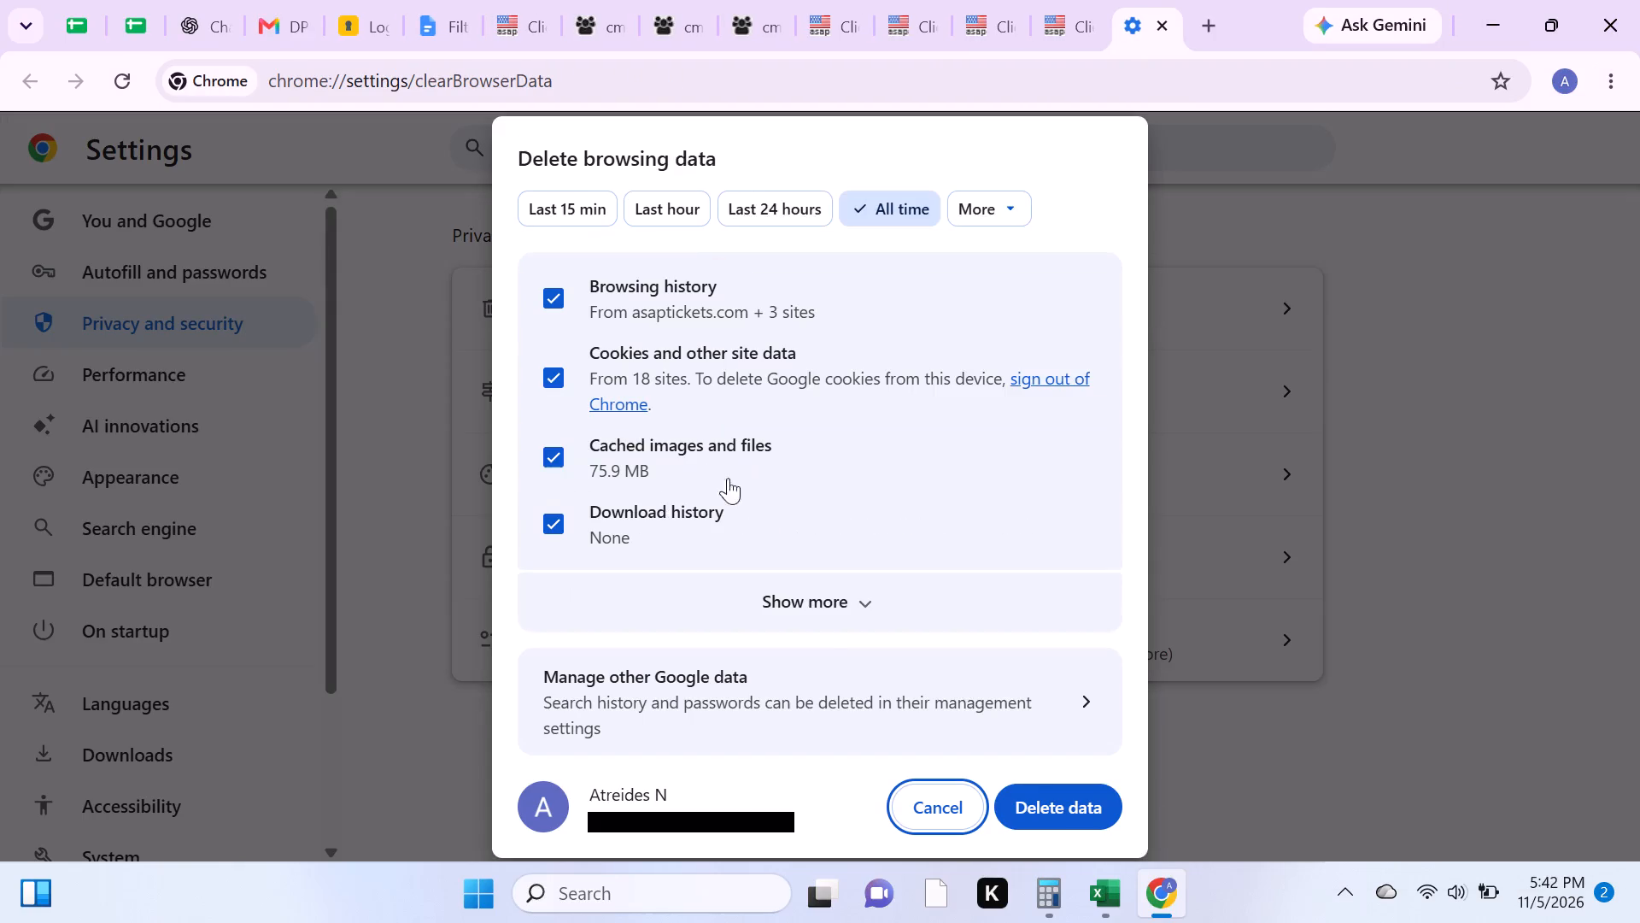
left_click(1043, 808)
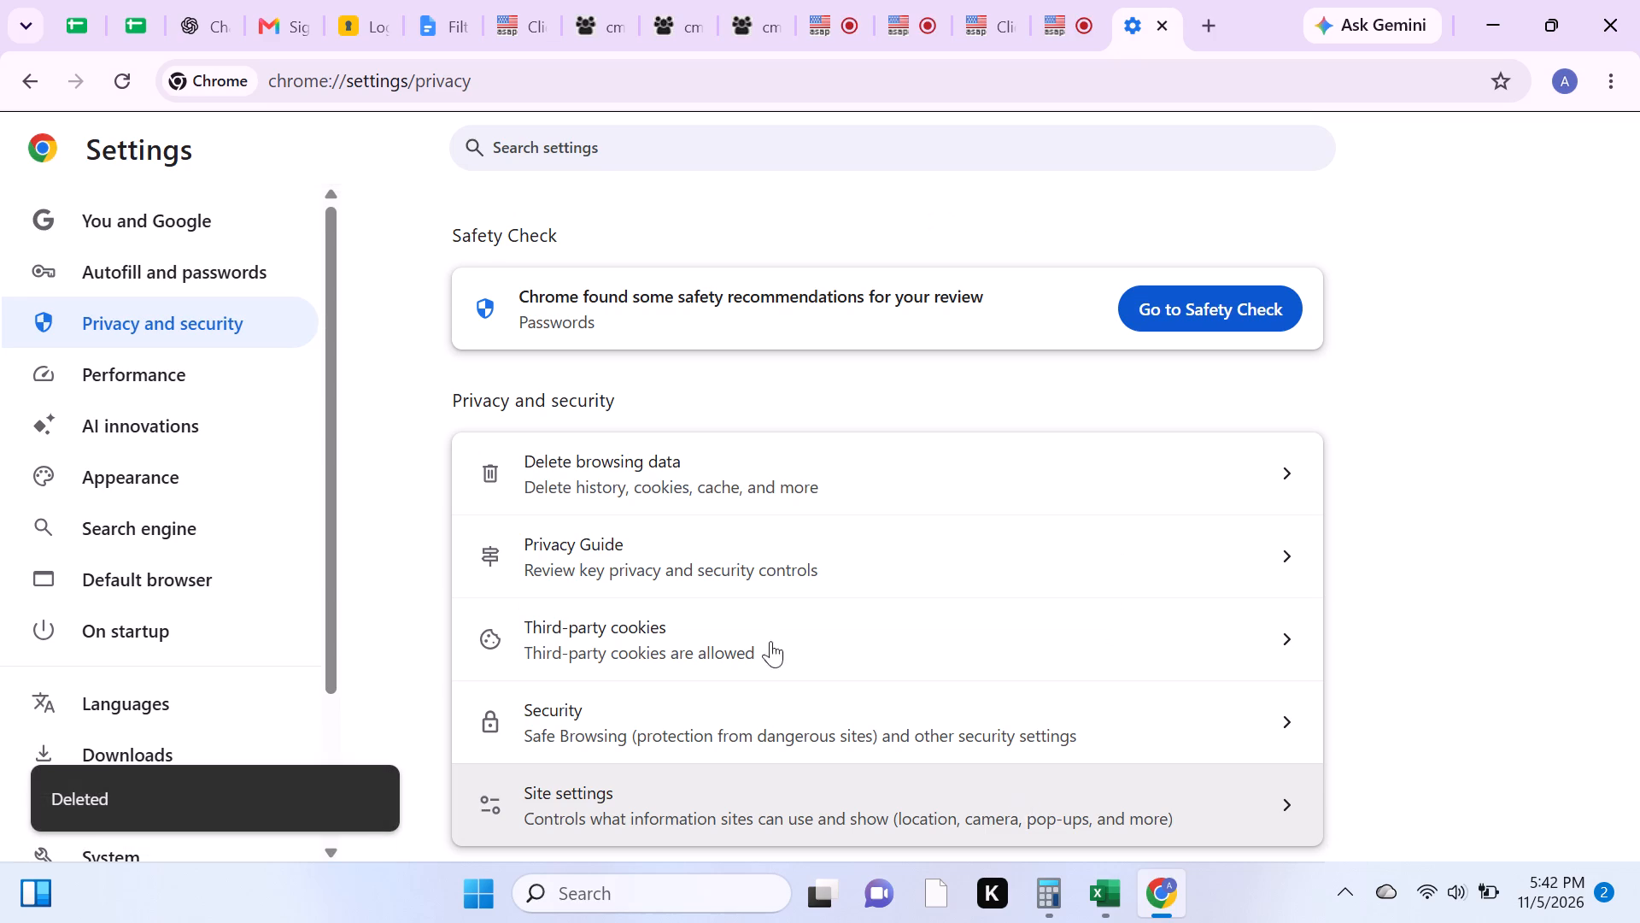
Open the Windows power options and select a power action for the computer.
left_click(480, 898)
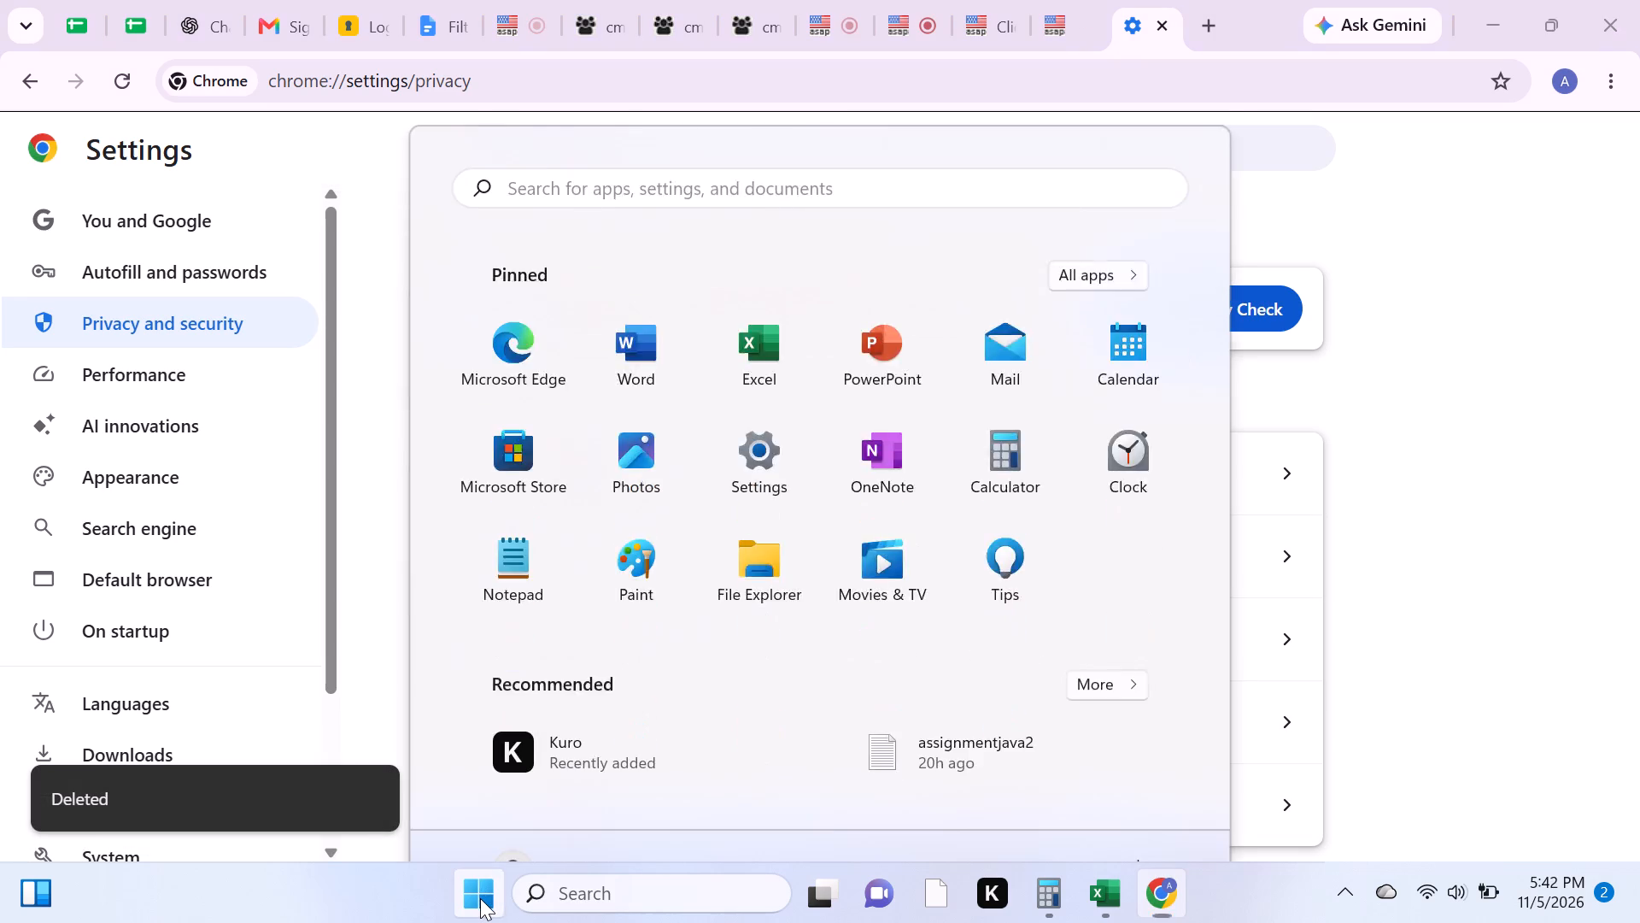
left_click(1137, 797)
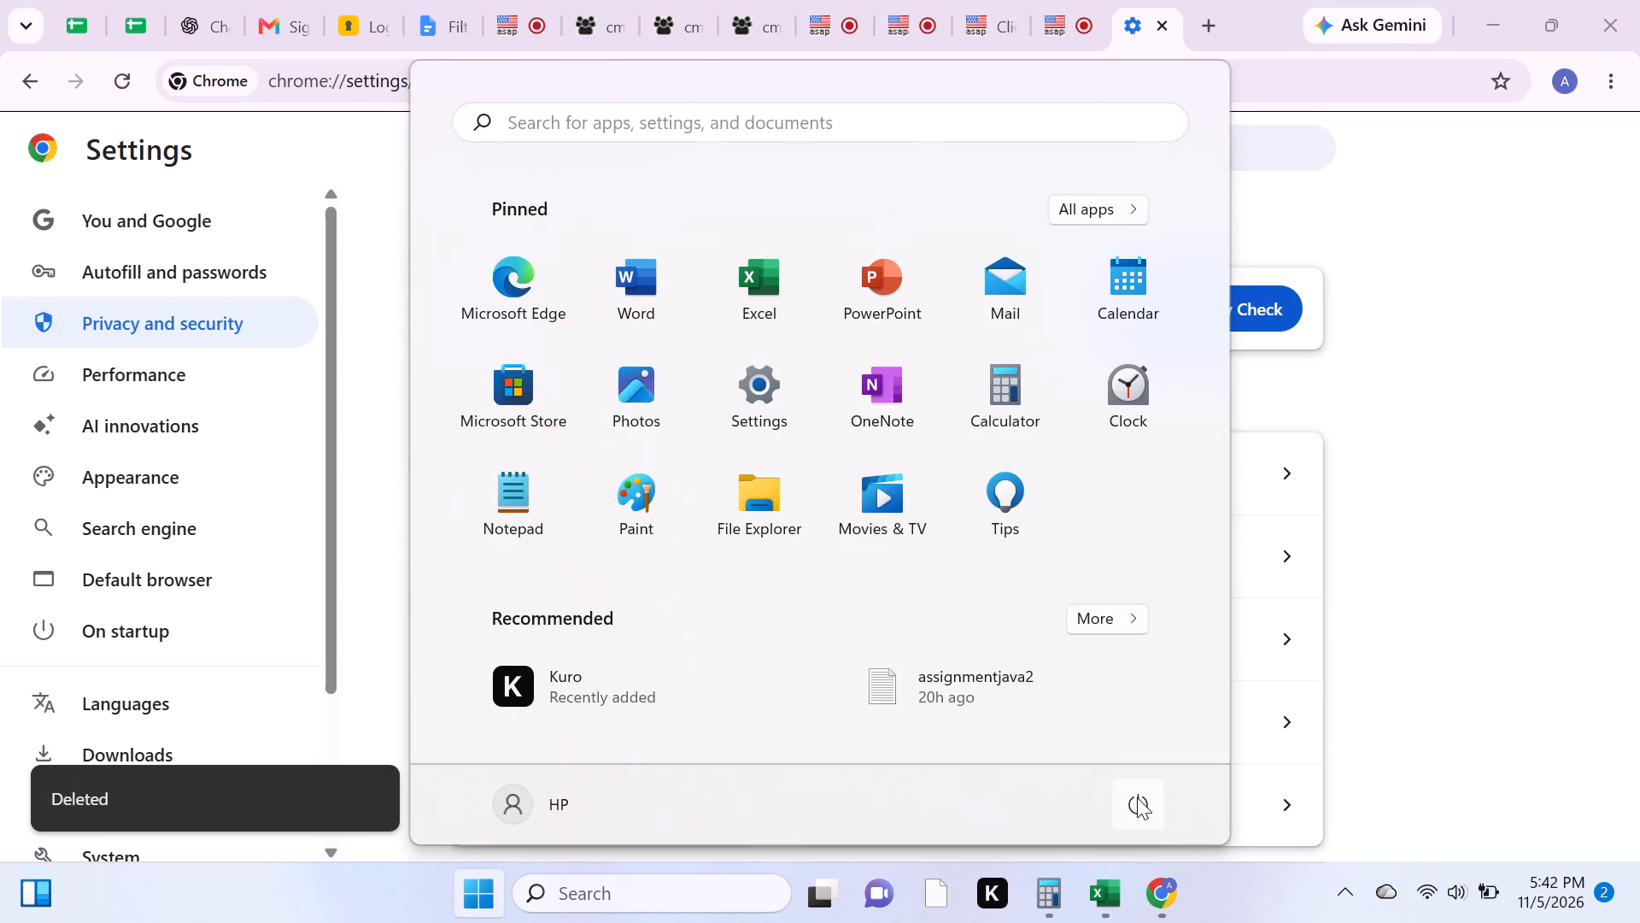
left_click(1120, 756)
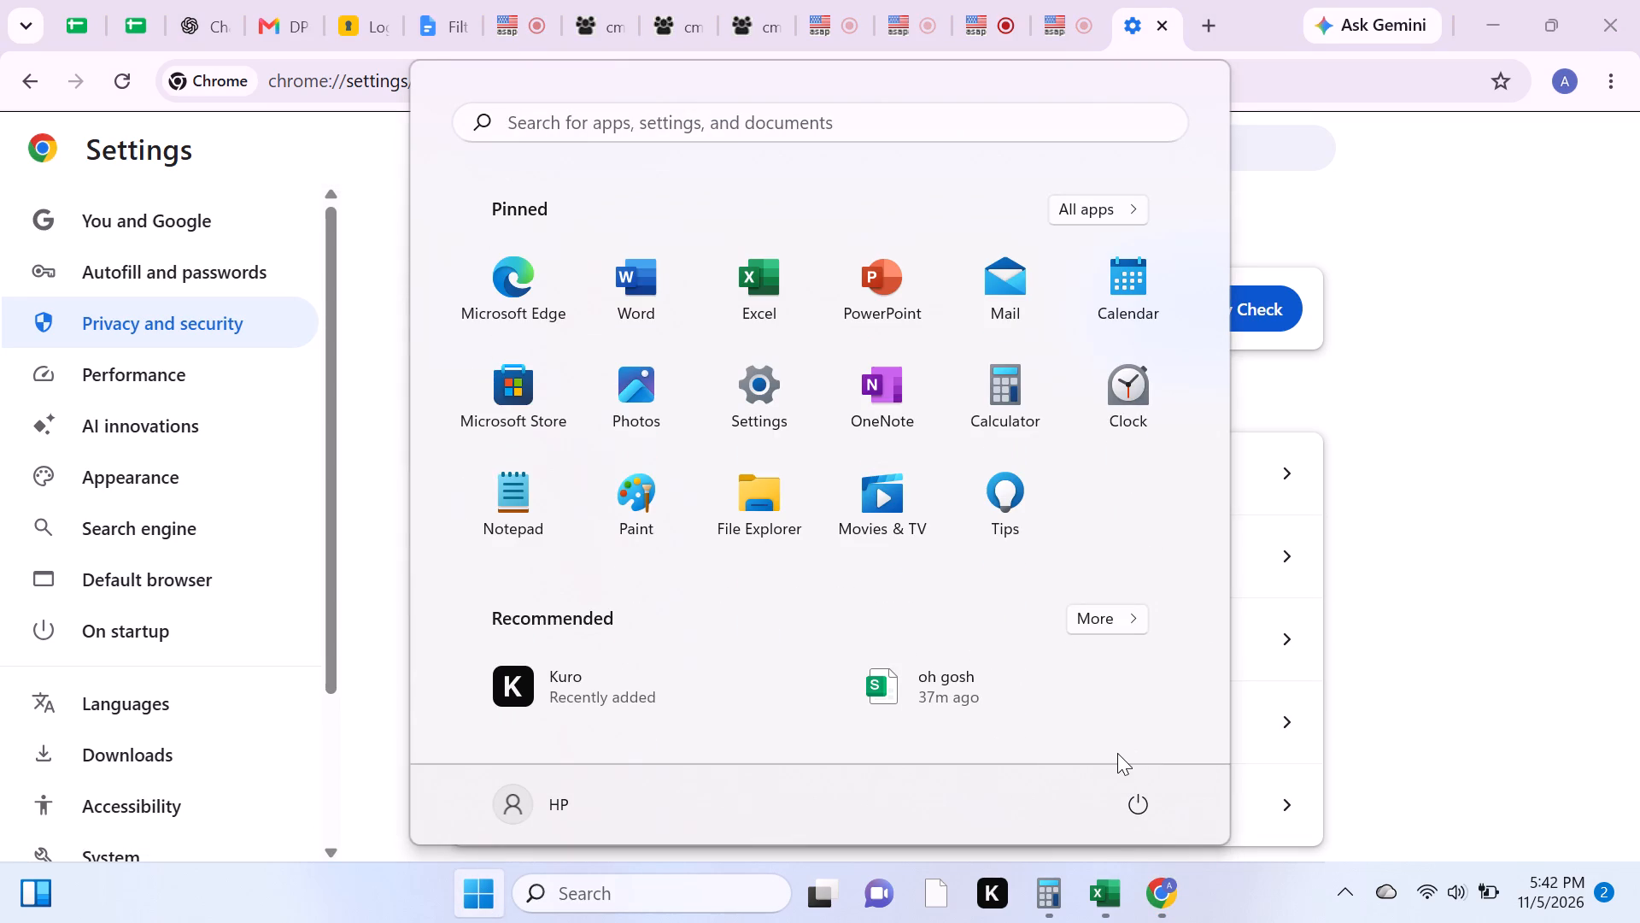